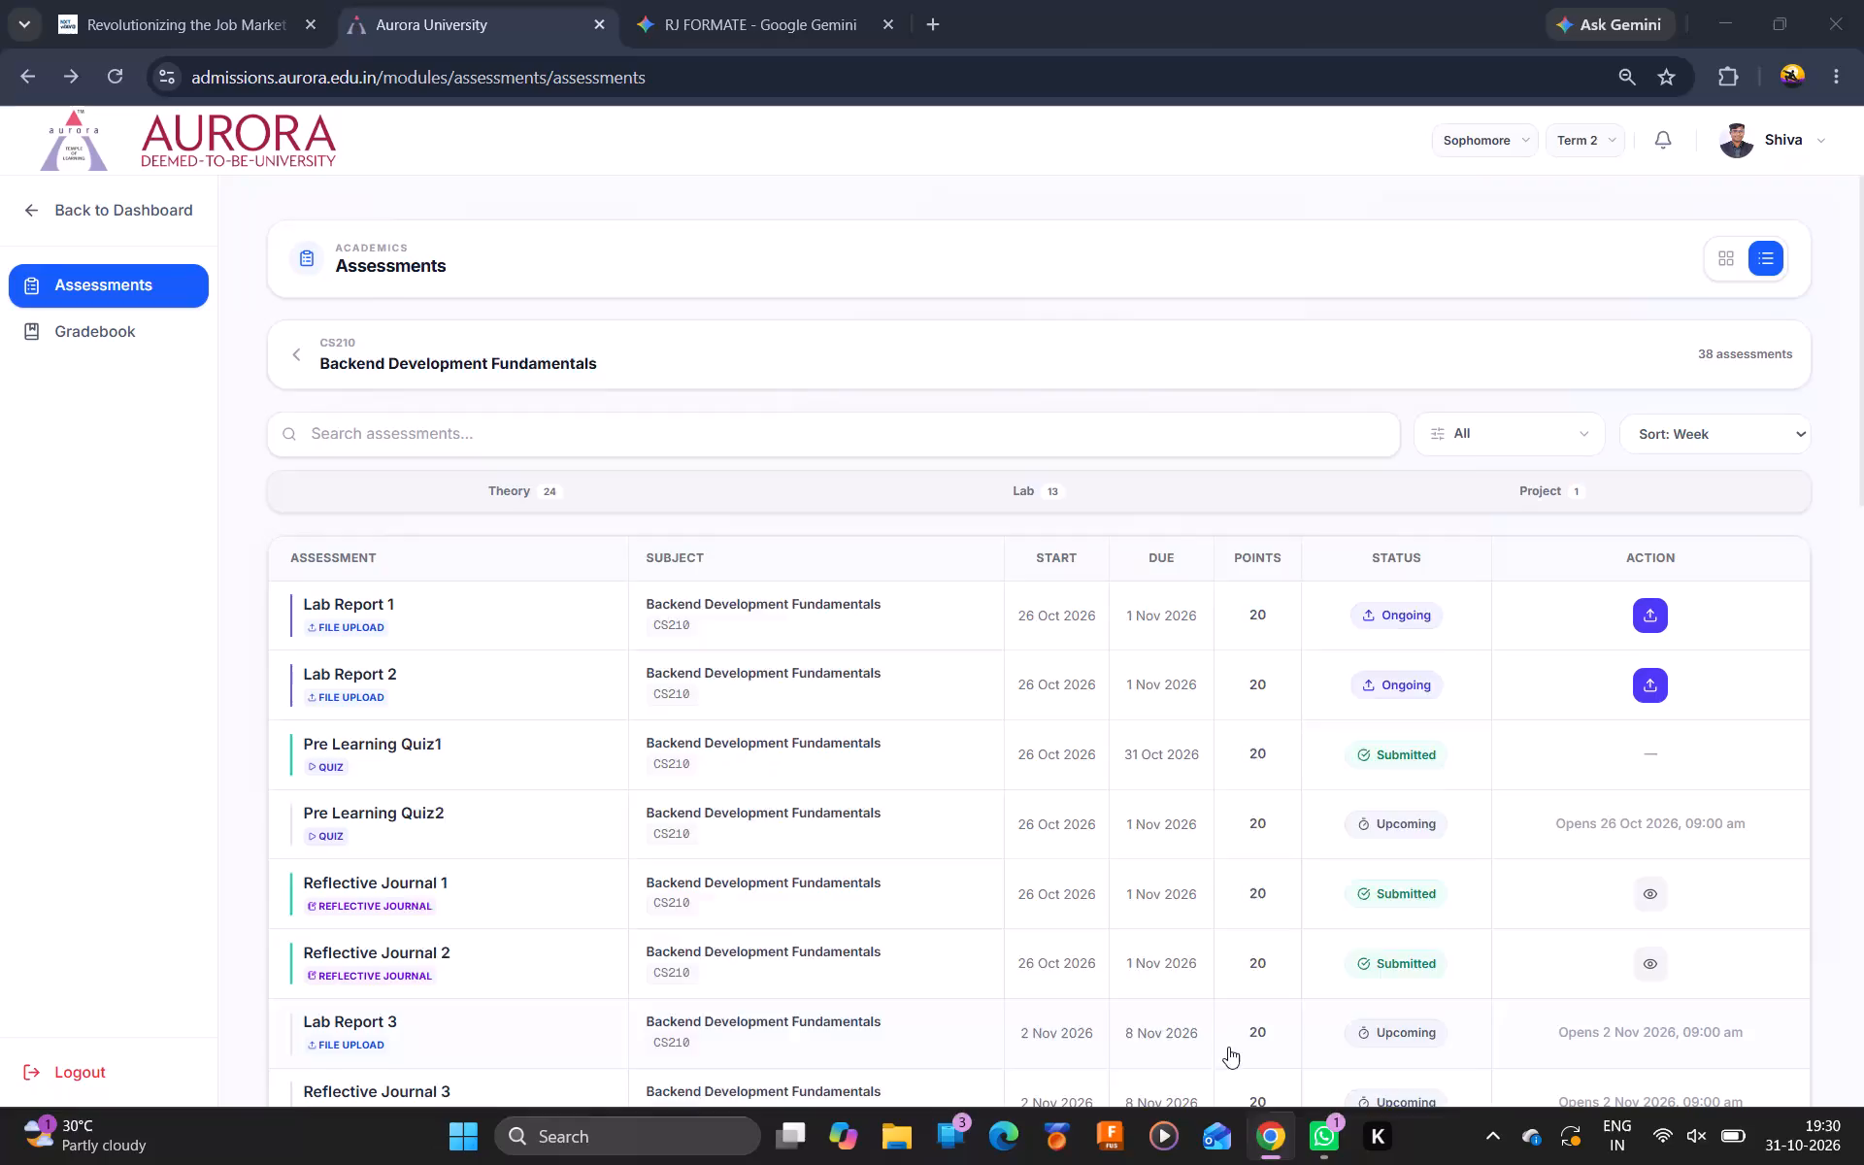
Launch Word and bring up the C++ CASE STUDY document.
key(w)
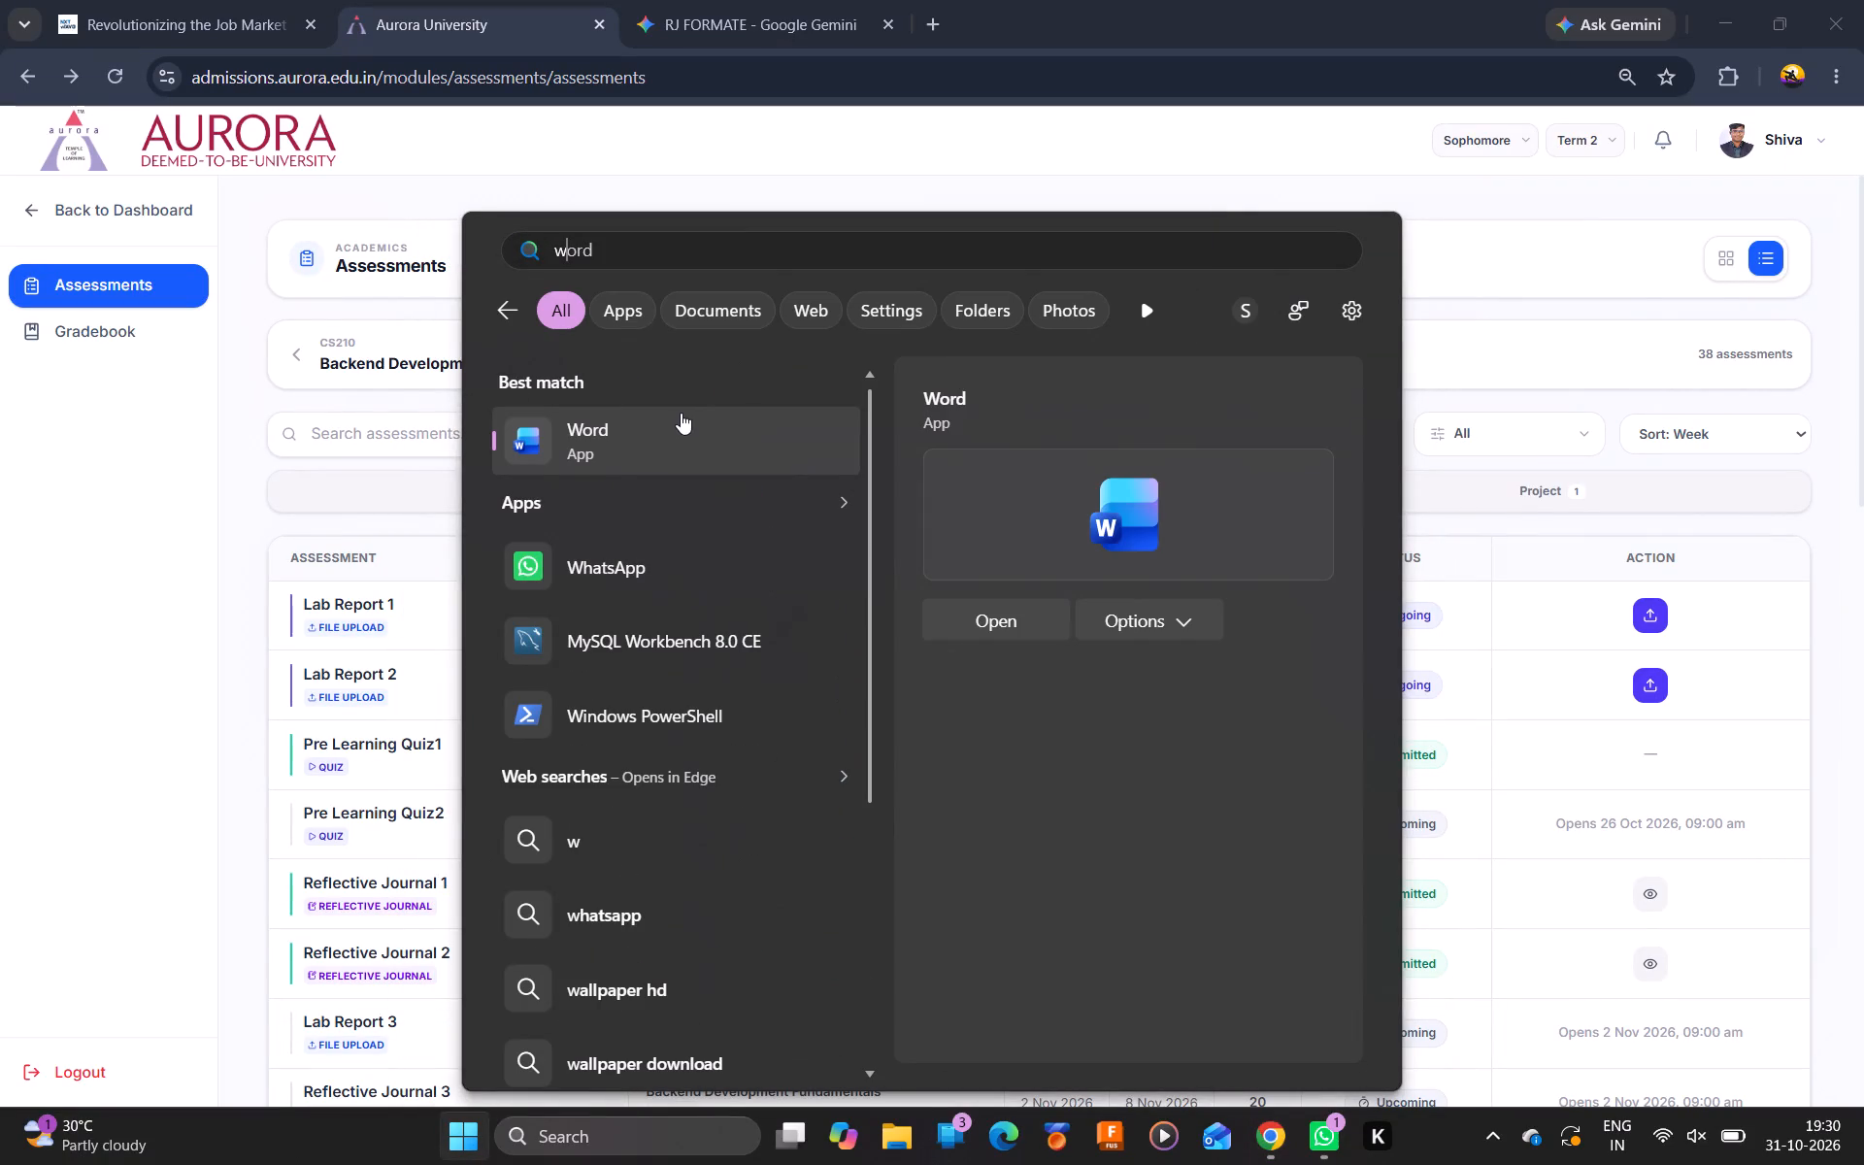
click(676, 429)
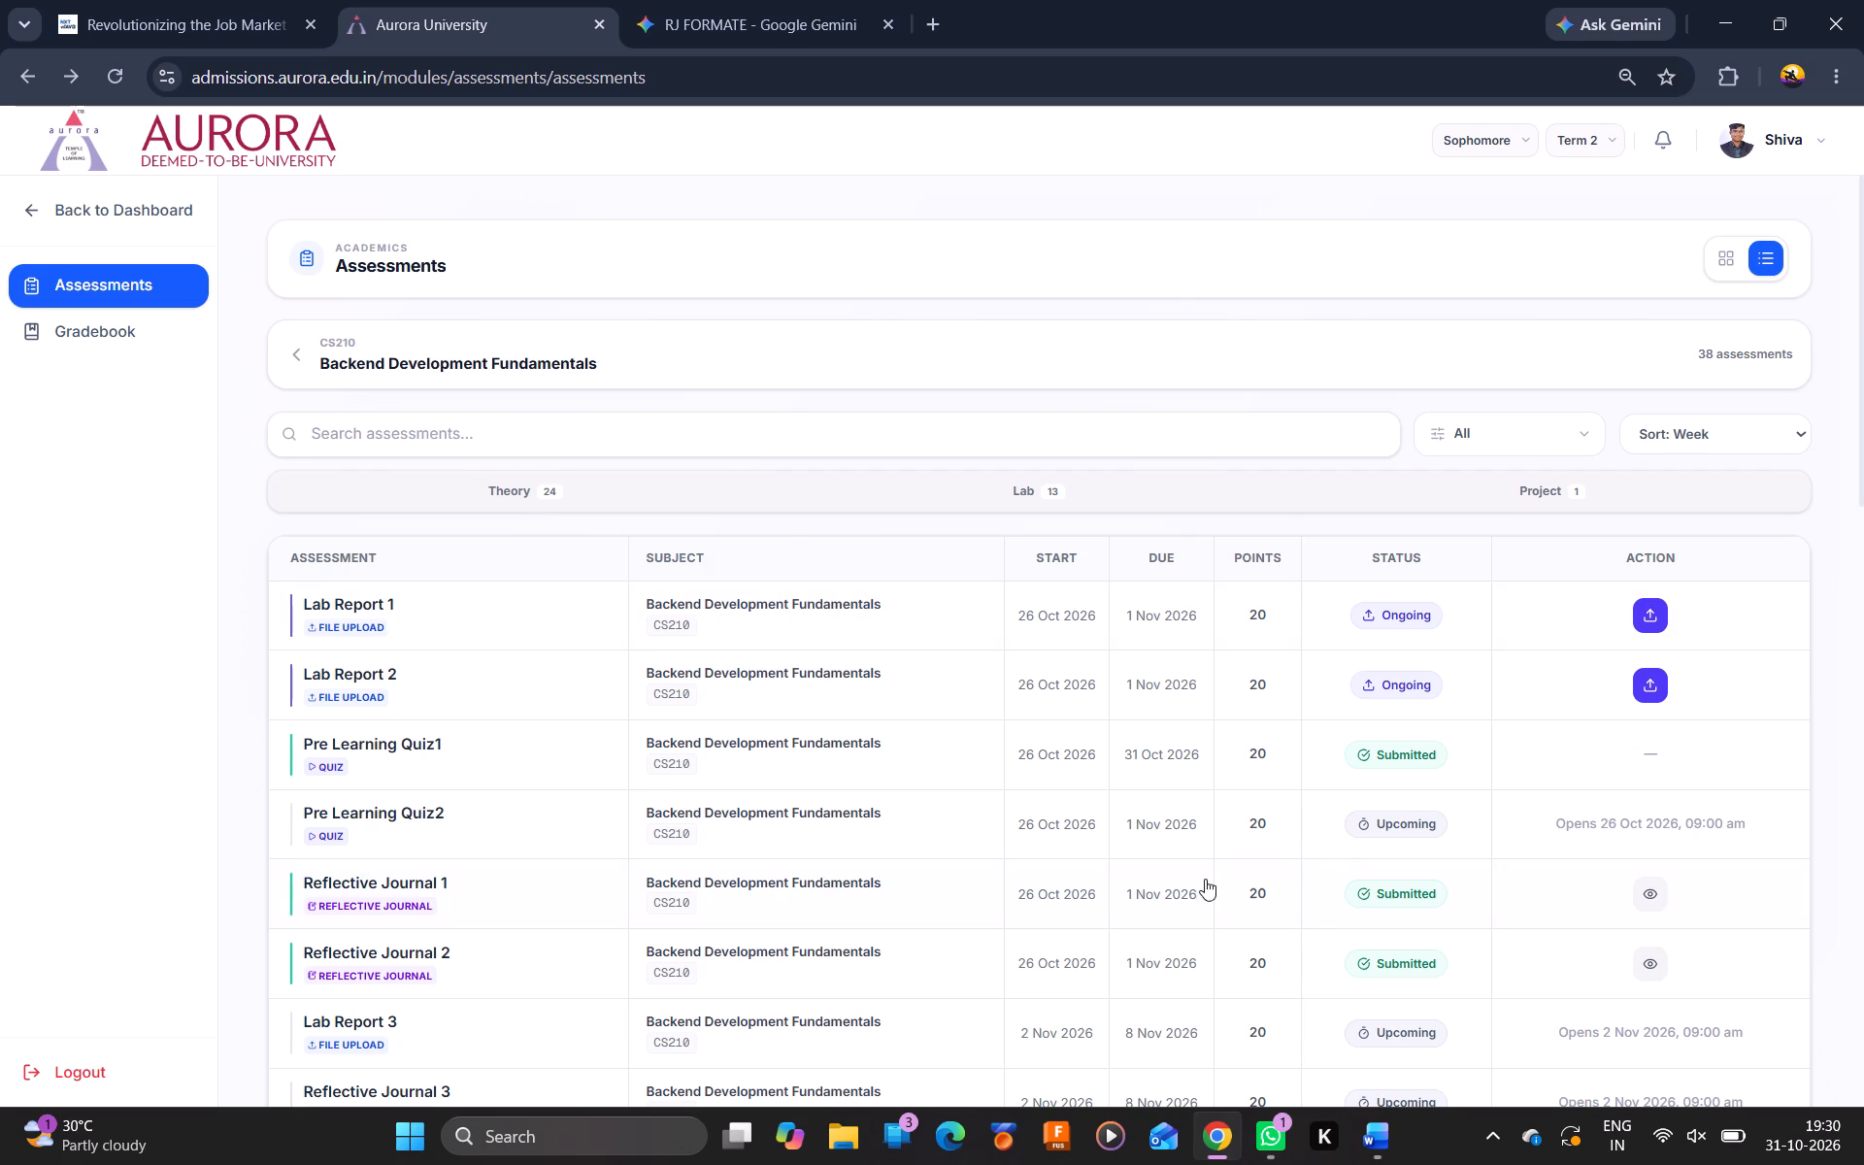
click(1377, 1130)
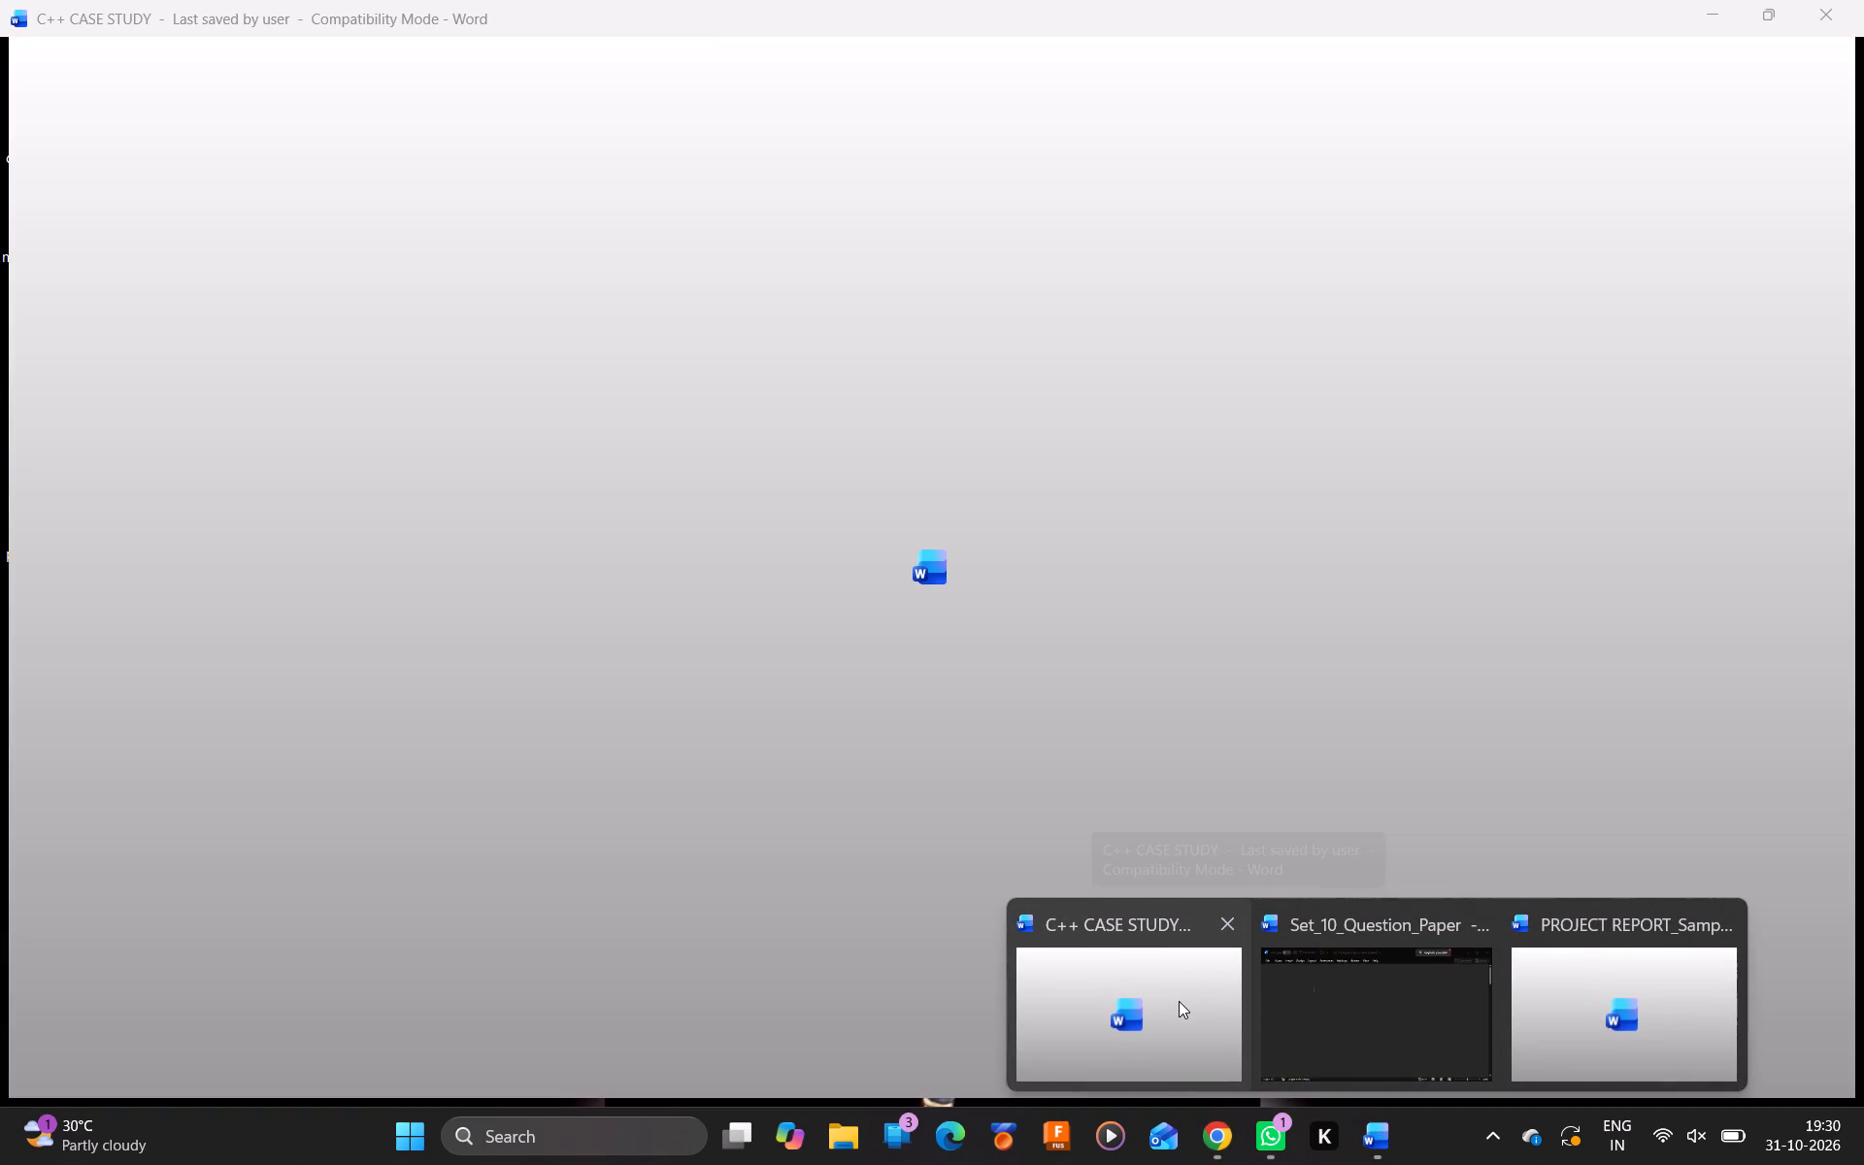
click(1179, 1001)
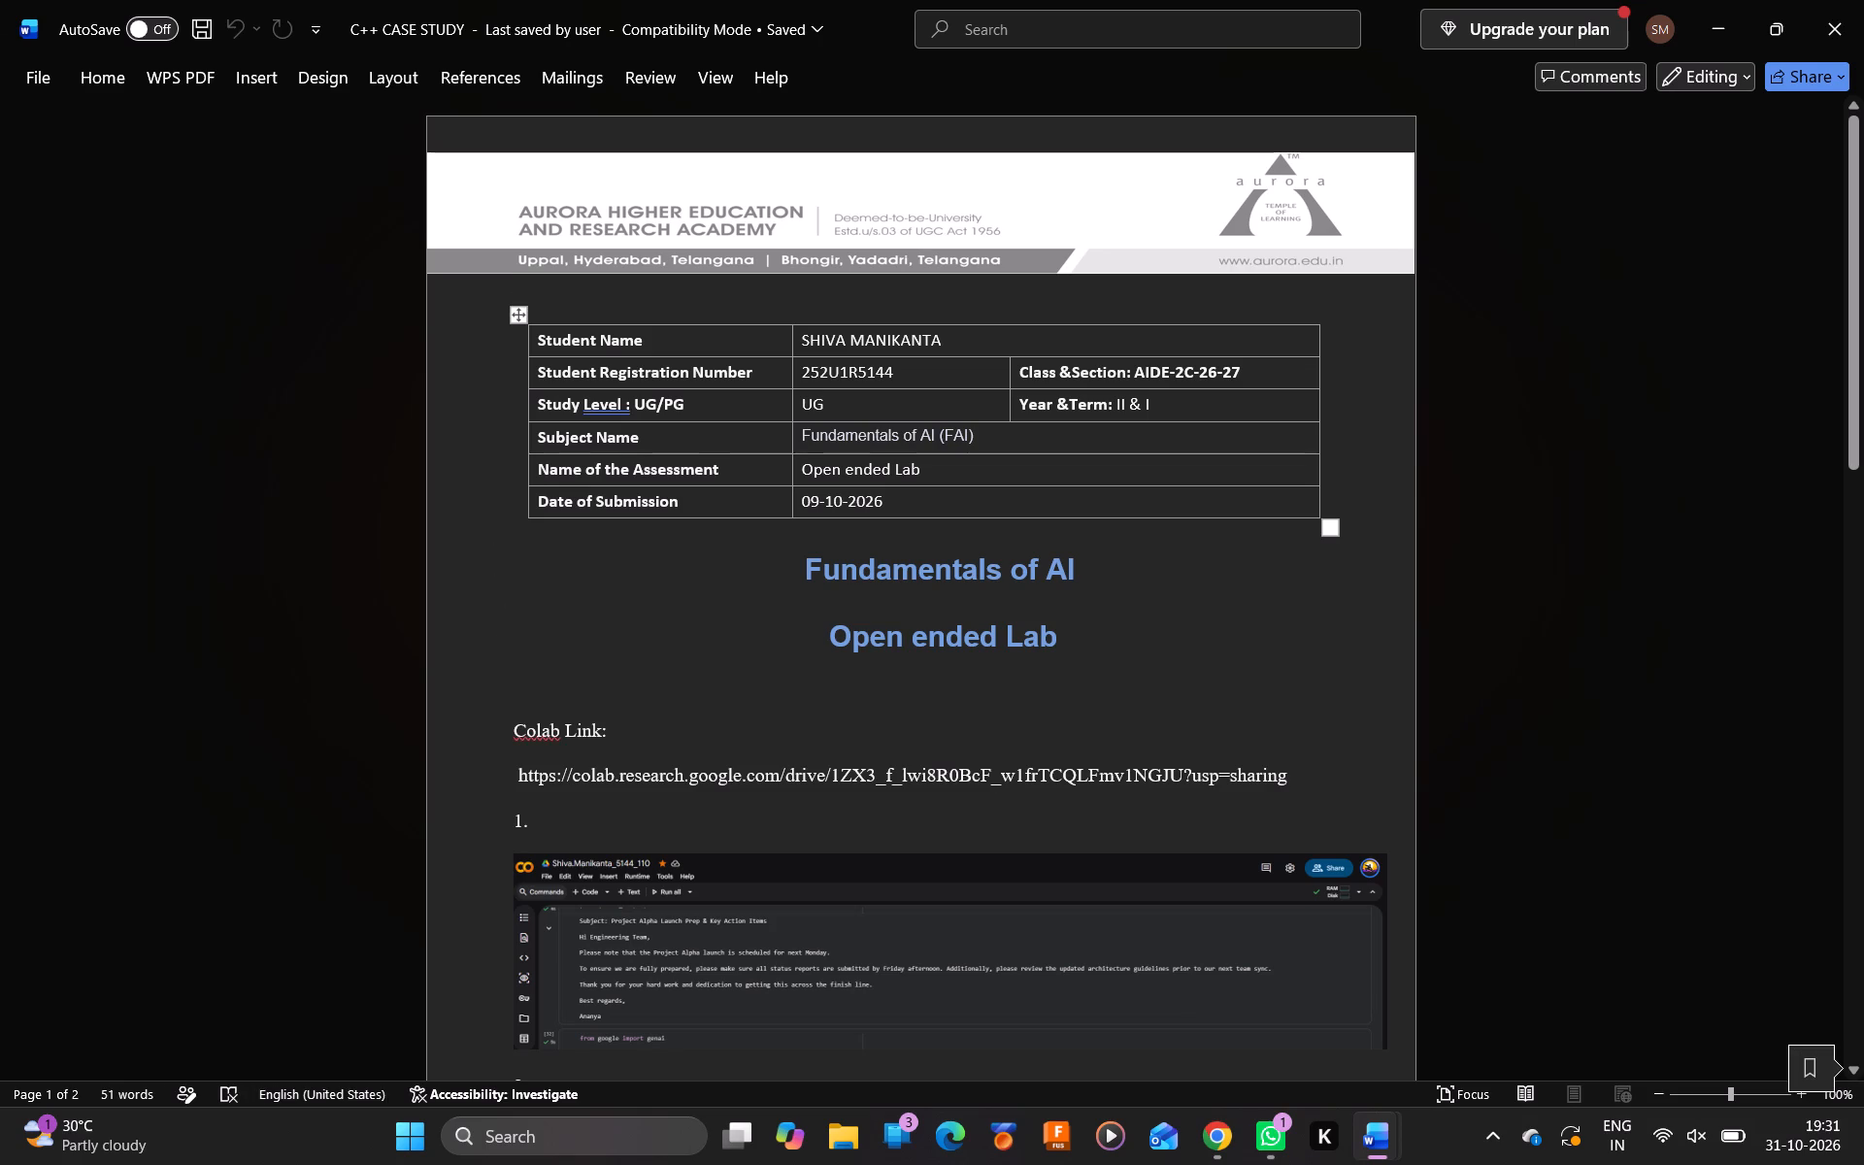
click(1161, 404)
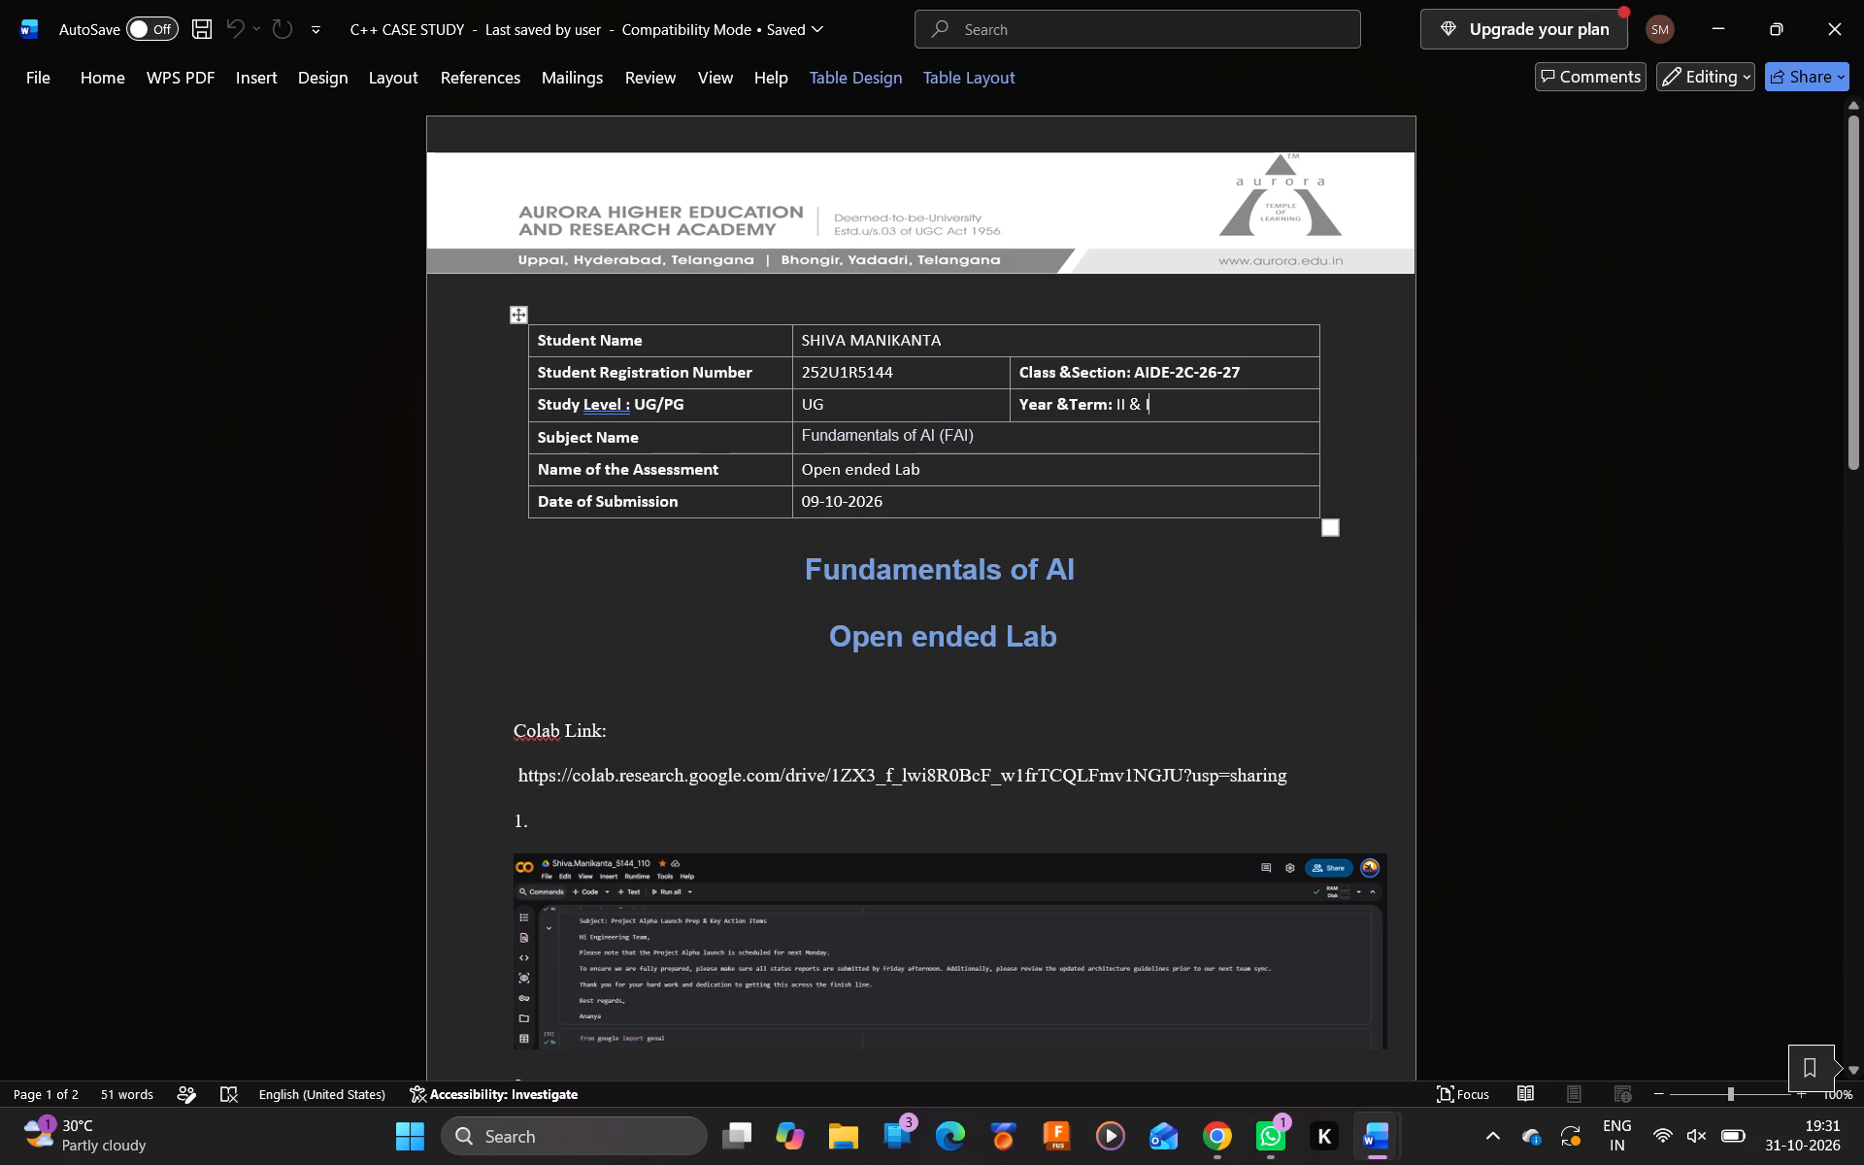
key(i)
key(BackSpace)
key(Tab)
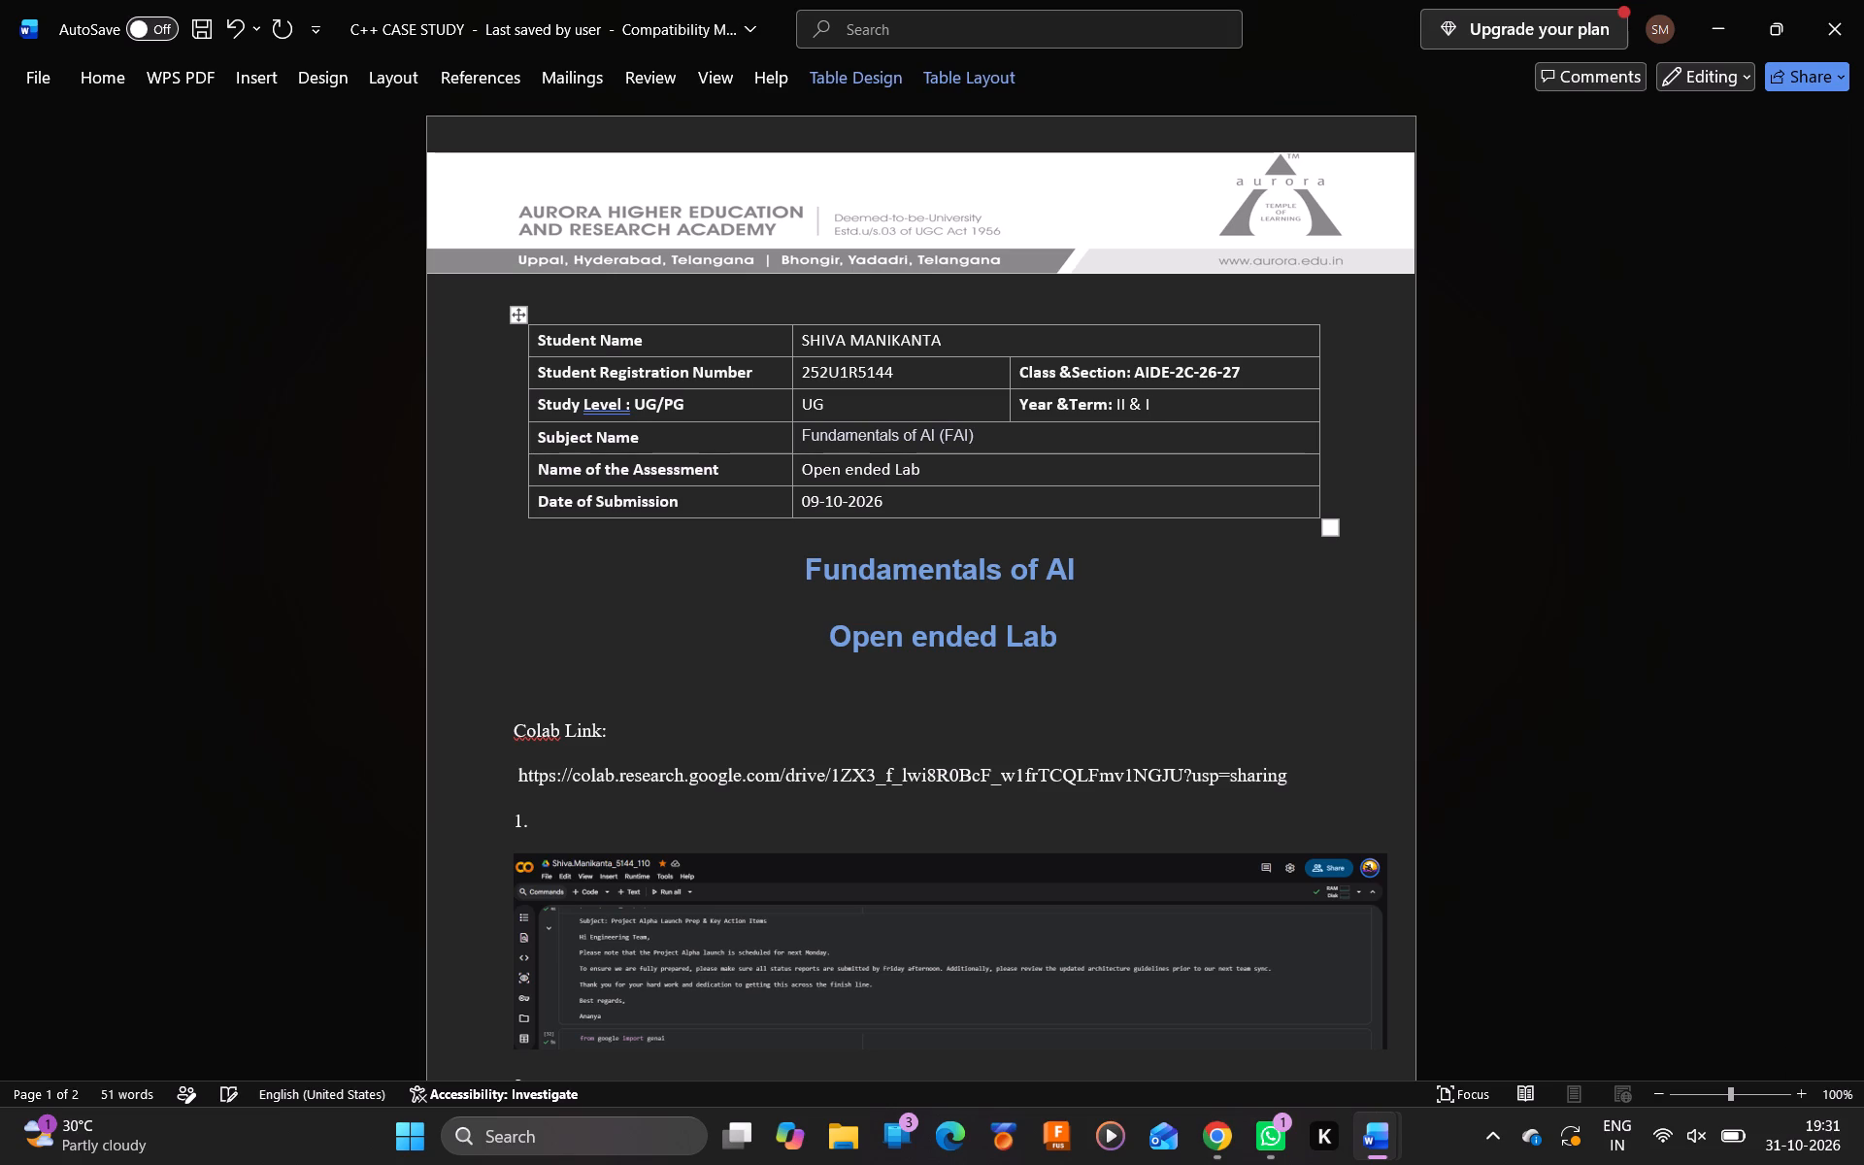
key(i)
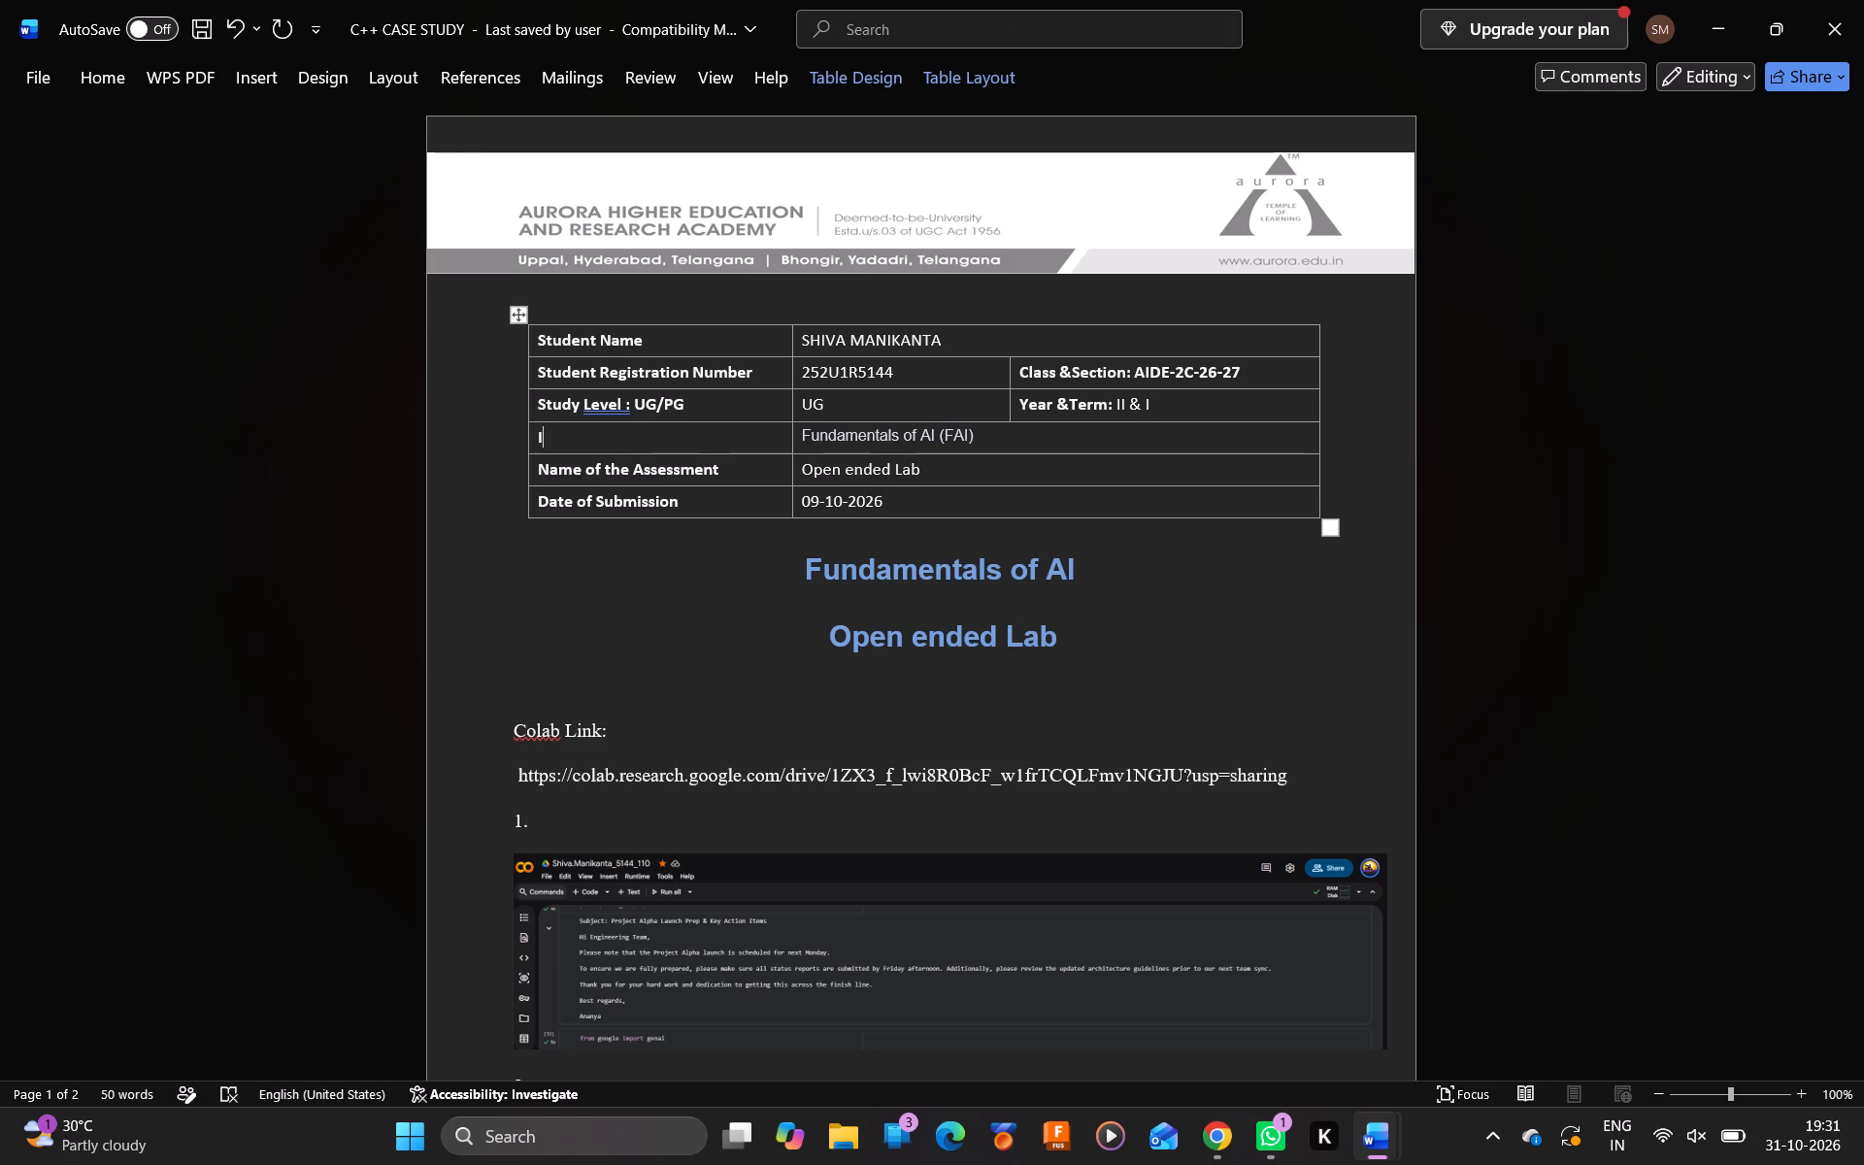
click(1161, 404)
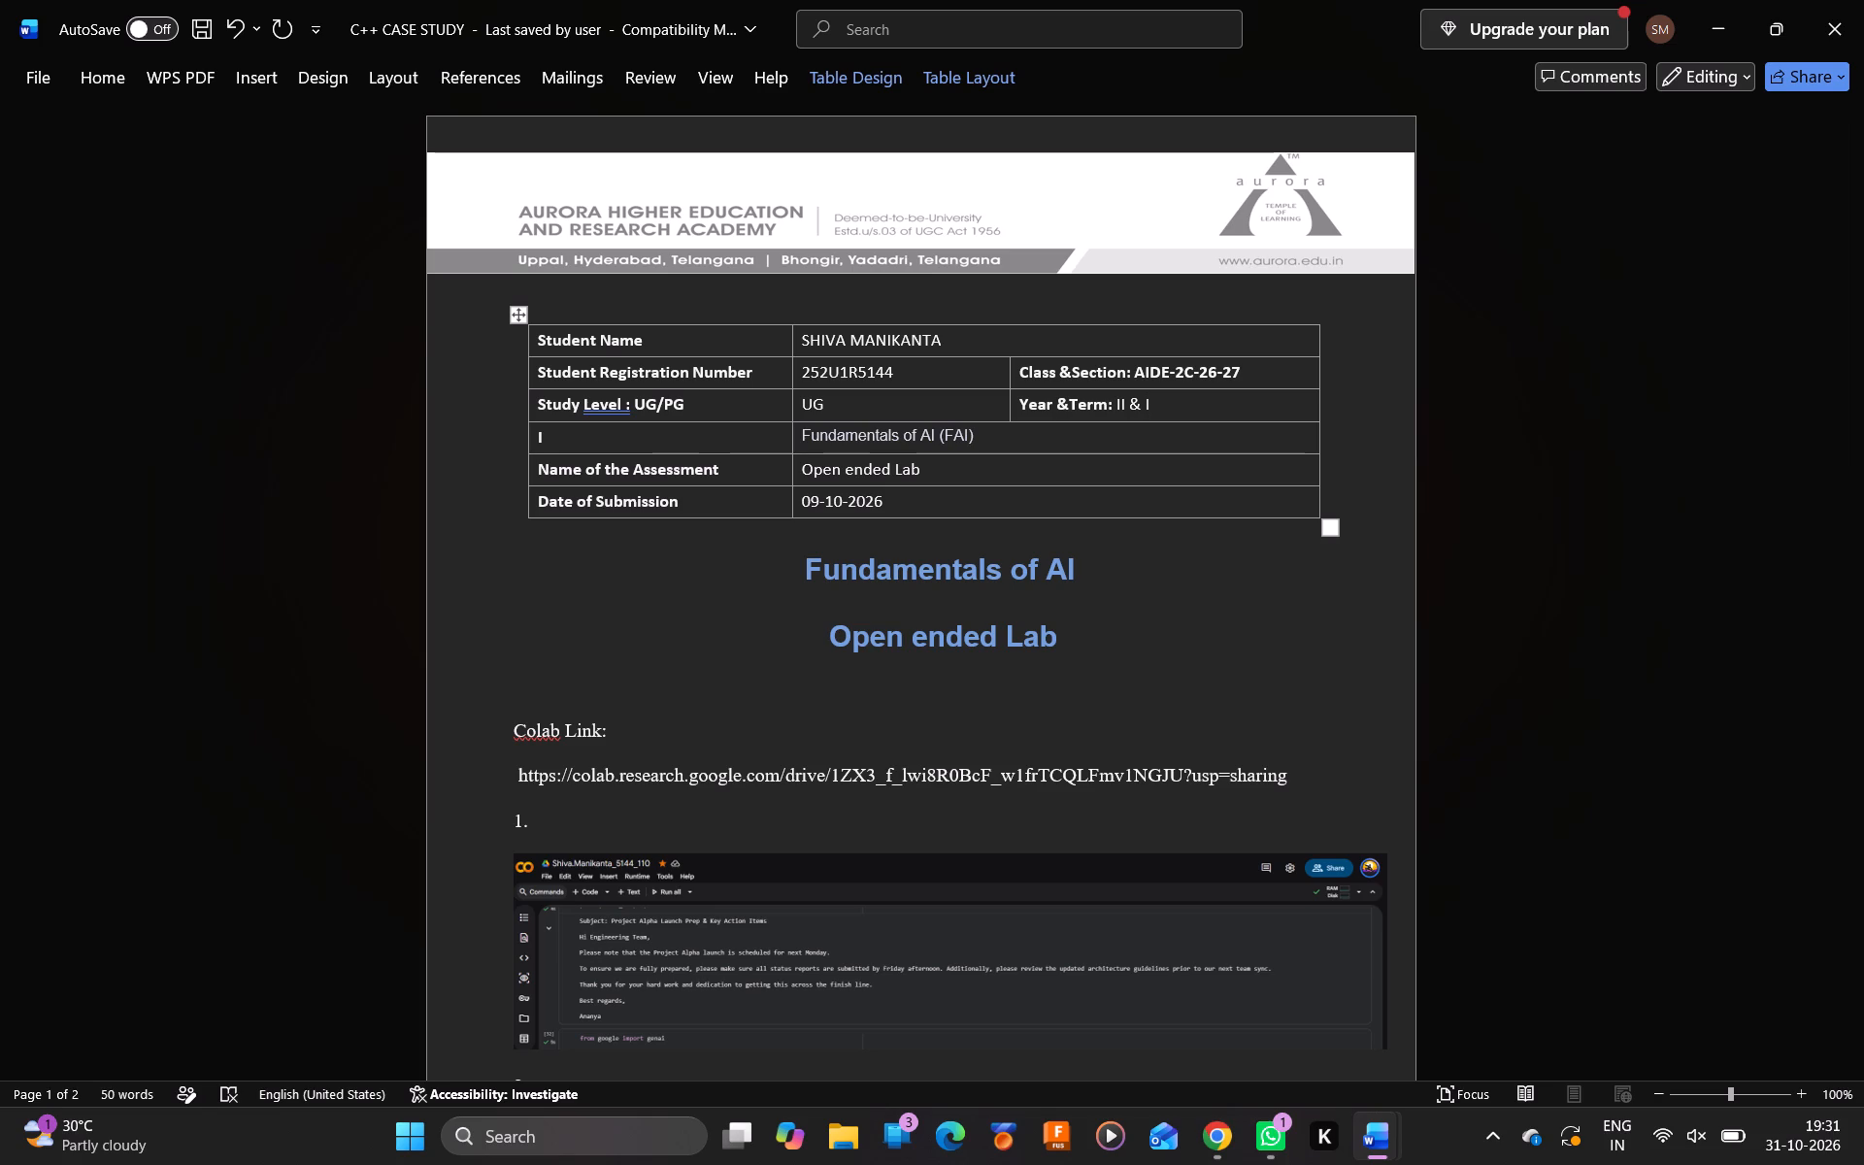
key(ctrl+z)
Change the Year & Term entry in the student details table to II & II.
click(1161, 404)
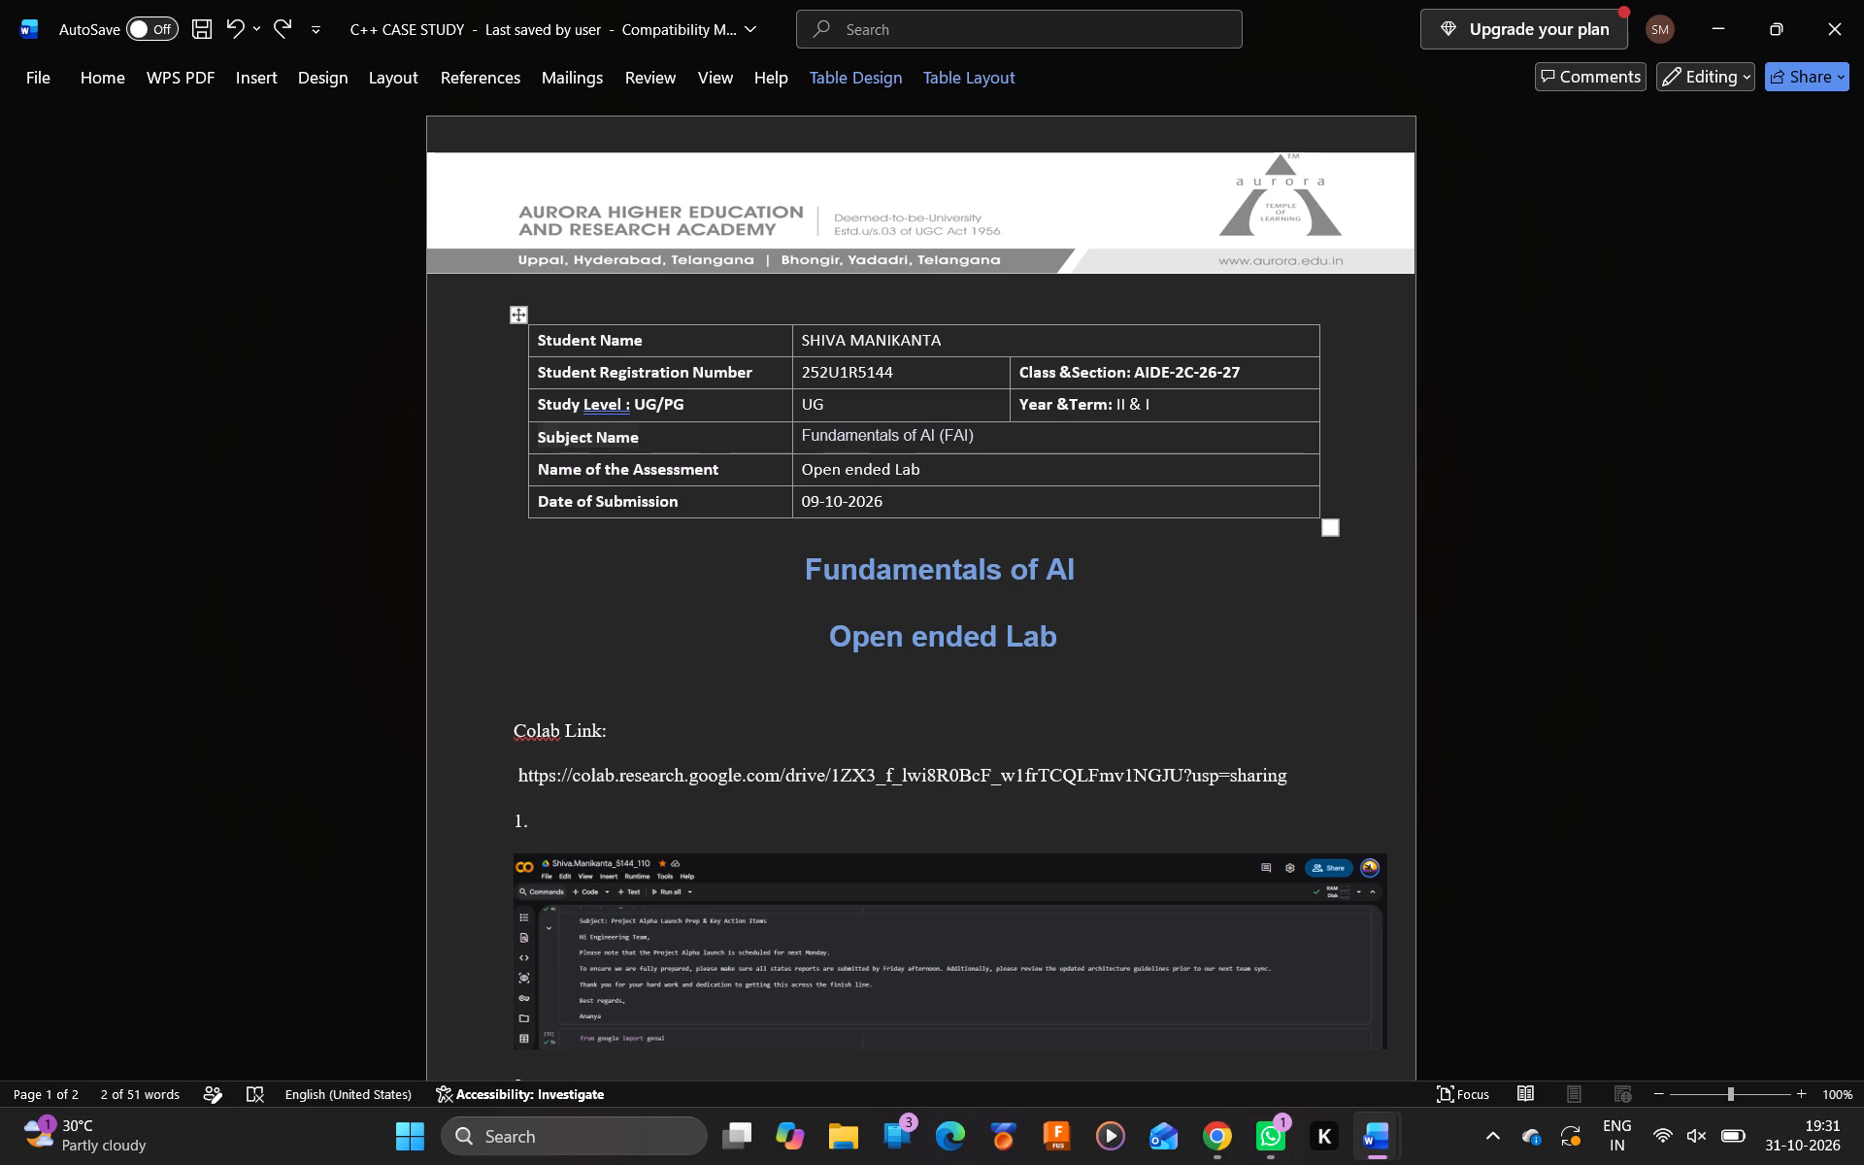
key(i)
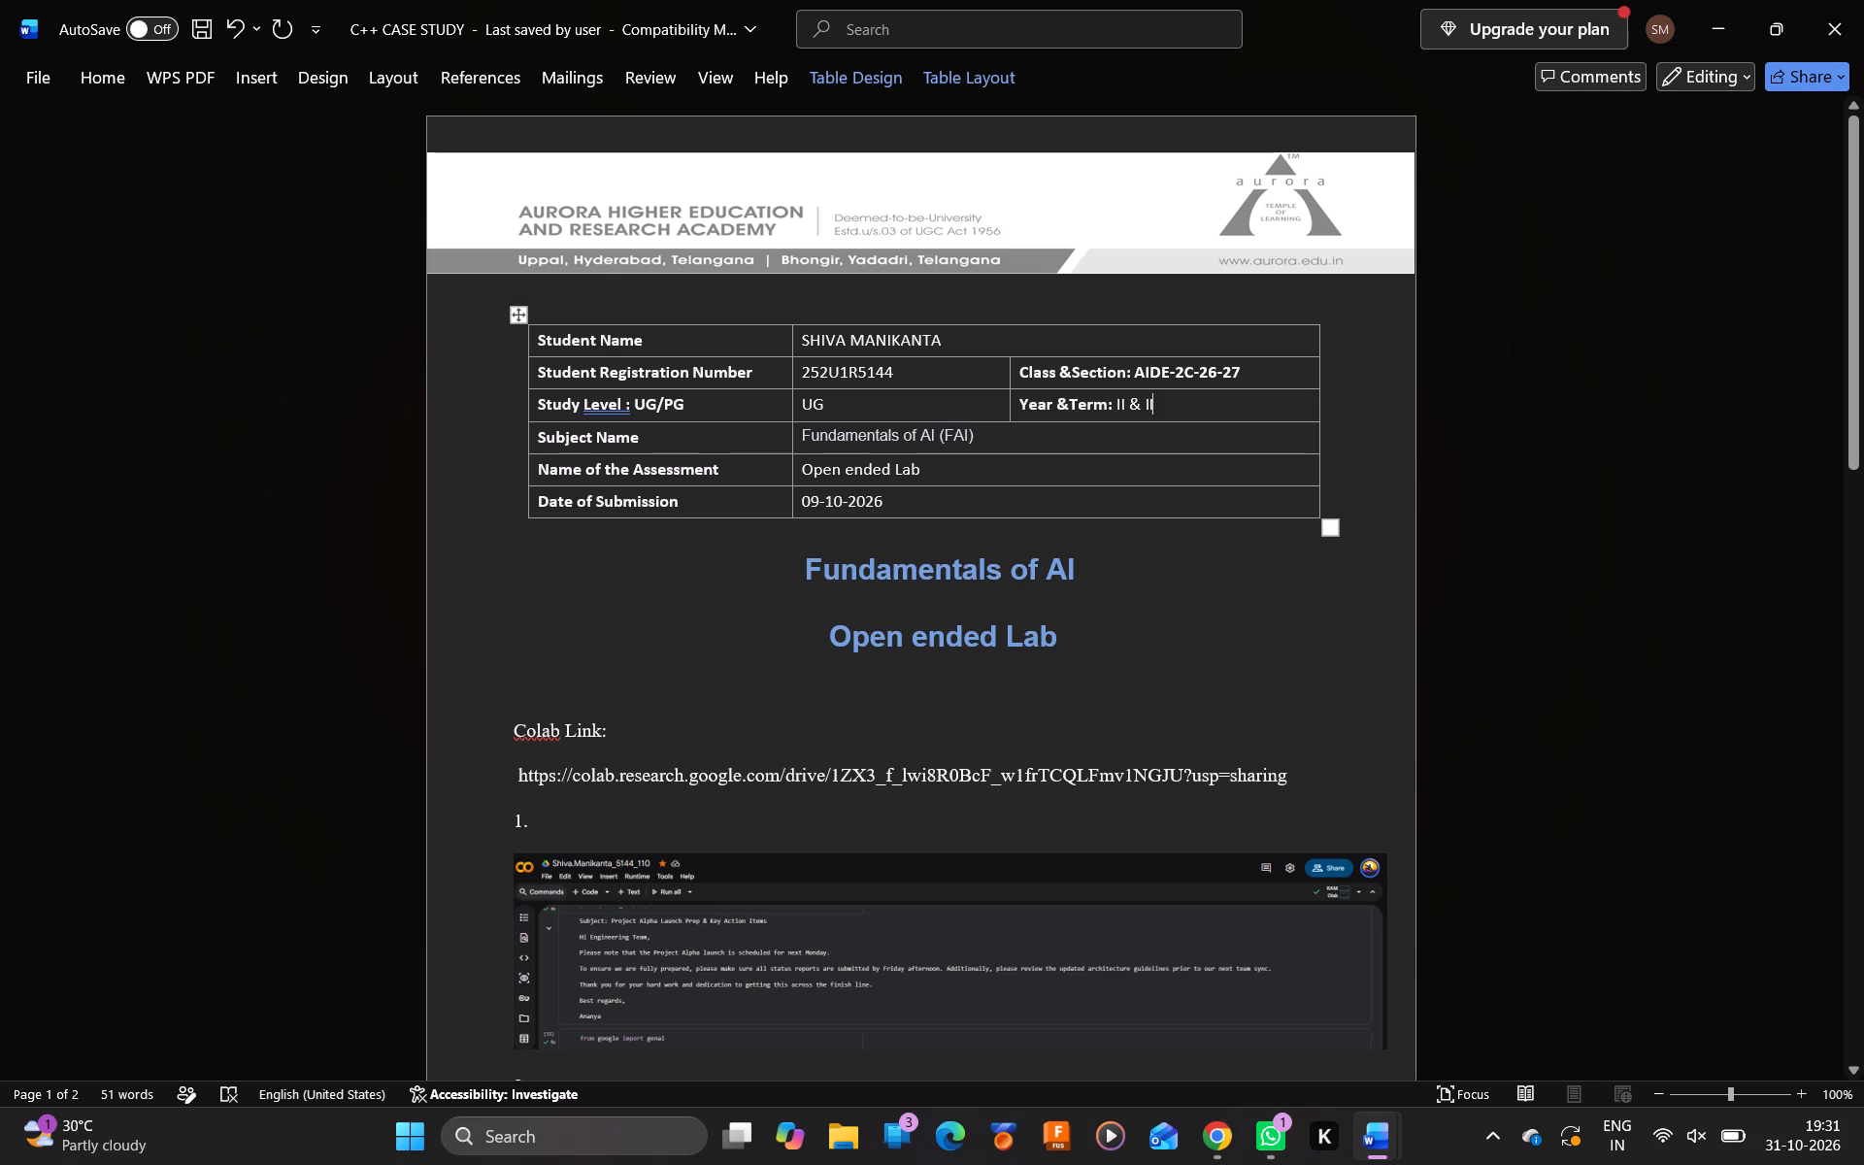
Delete the existing Subject Name entry from the student details table.
click(986, 440)
key(BackSpace)
key(BackSpace)
key(BackSpace)
key(BackSpace)
key(BackSpace)
key(BackSpace)
key(BackSpace)
key(BackSpace)
key(BackSpace)
key(BackSpace)
key(BackSpace)
key(BackSpace)
key(BackSpace)
key(BackSpace)
key(BackSpace)
key(BackSpace)
key(BackSpace)
key(BackSpace)
key(BackSpace)
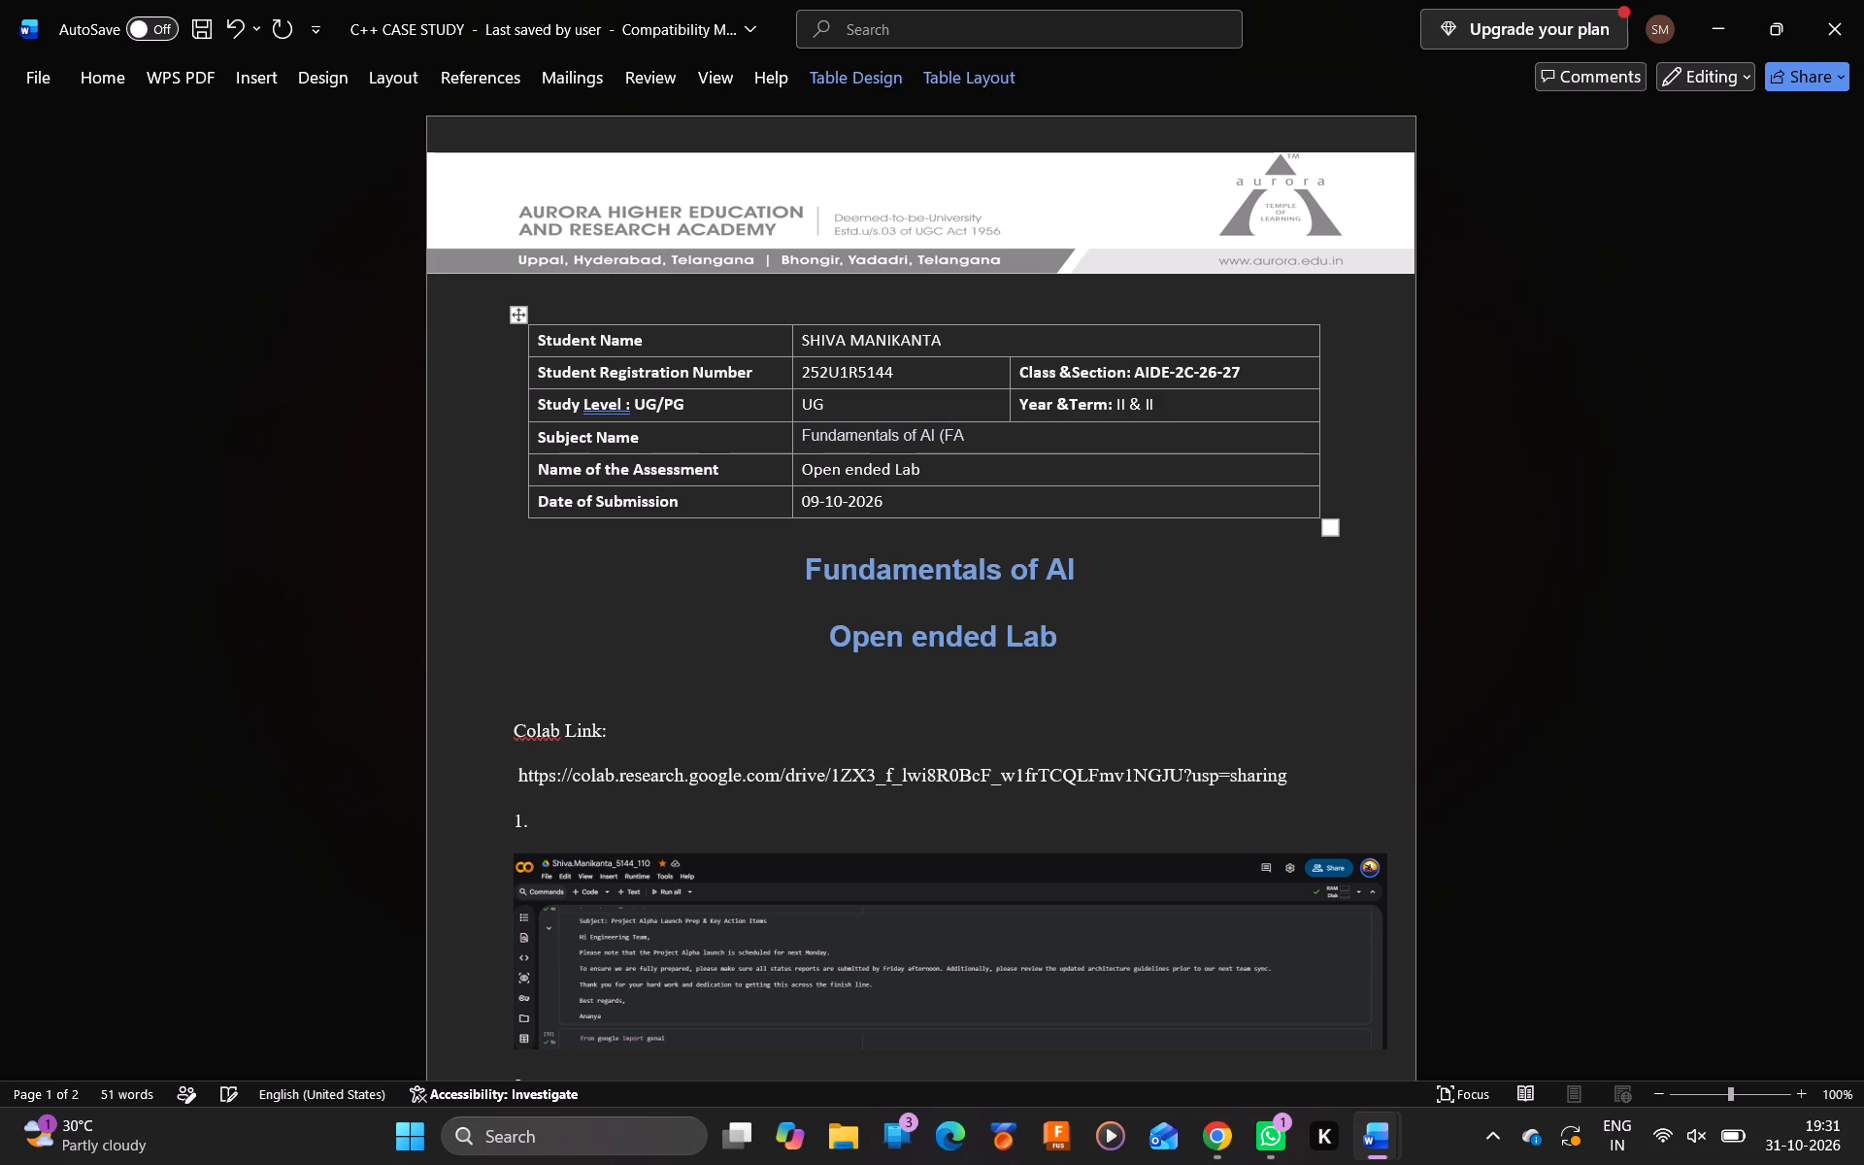
key(BackSpace)
key(BackSpace)
key(BackSpace)
key(BackSpace)
key(BackSpace)
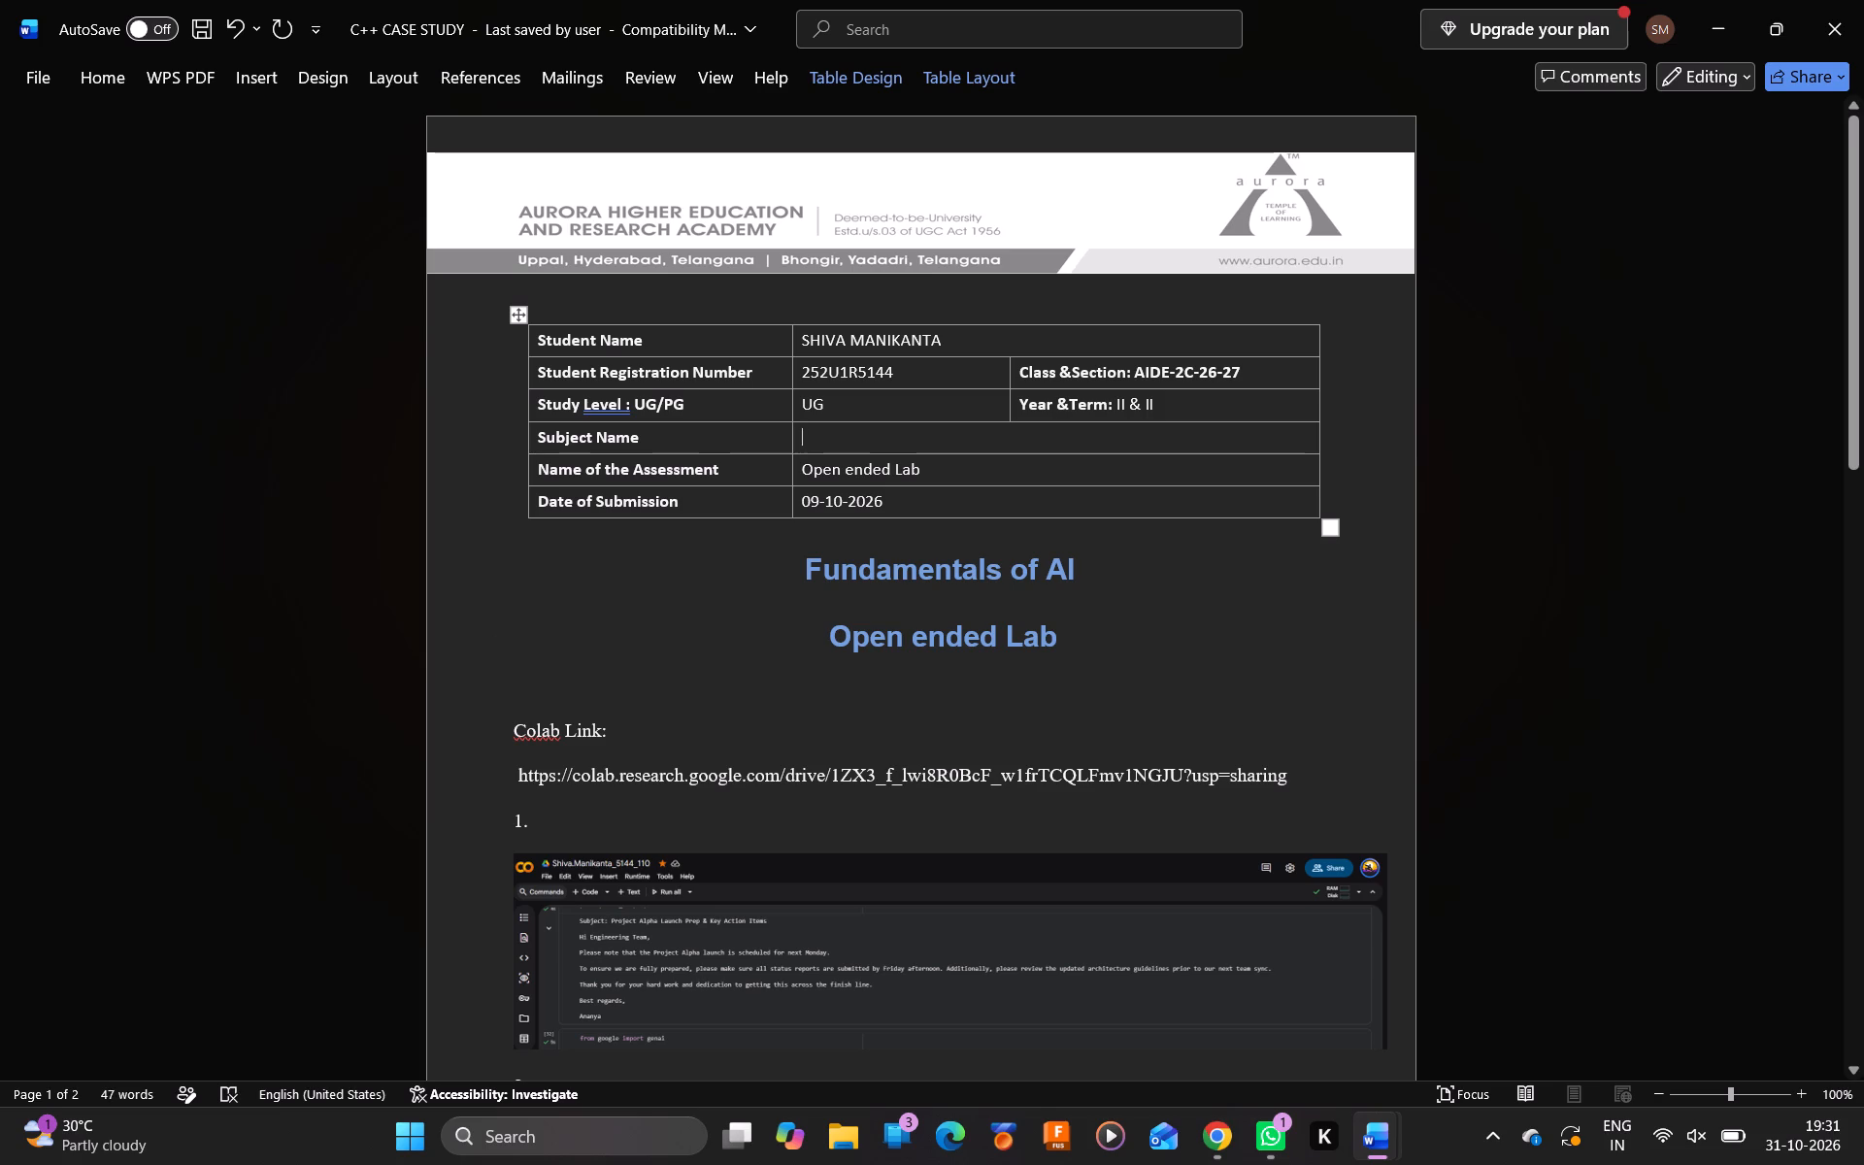
Switch to Chrome and copy the course title Backend Development Fundamentals from the Assessments page.
click(1210, 1056)
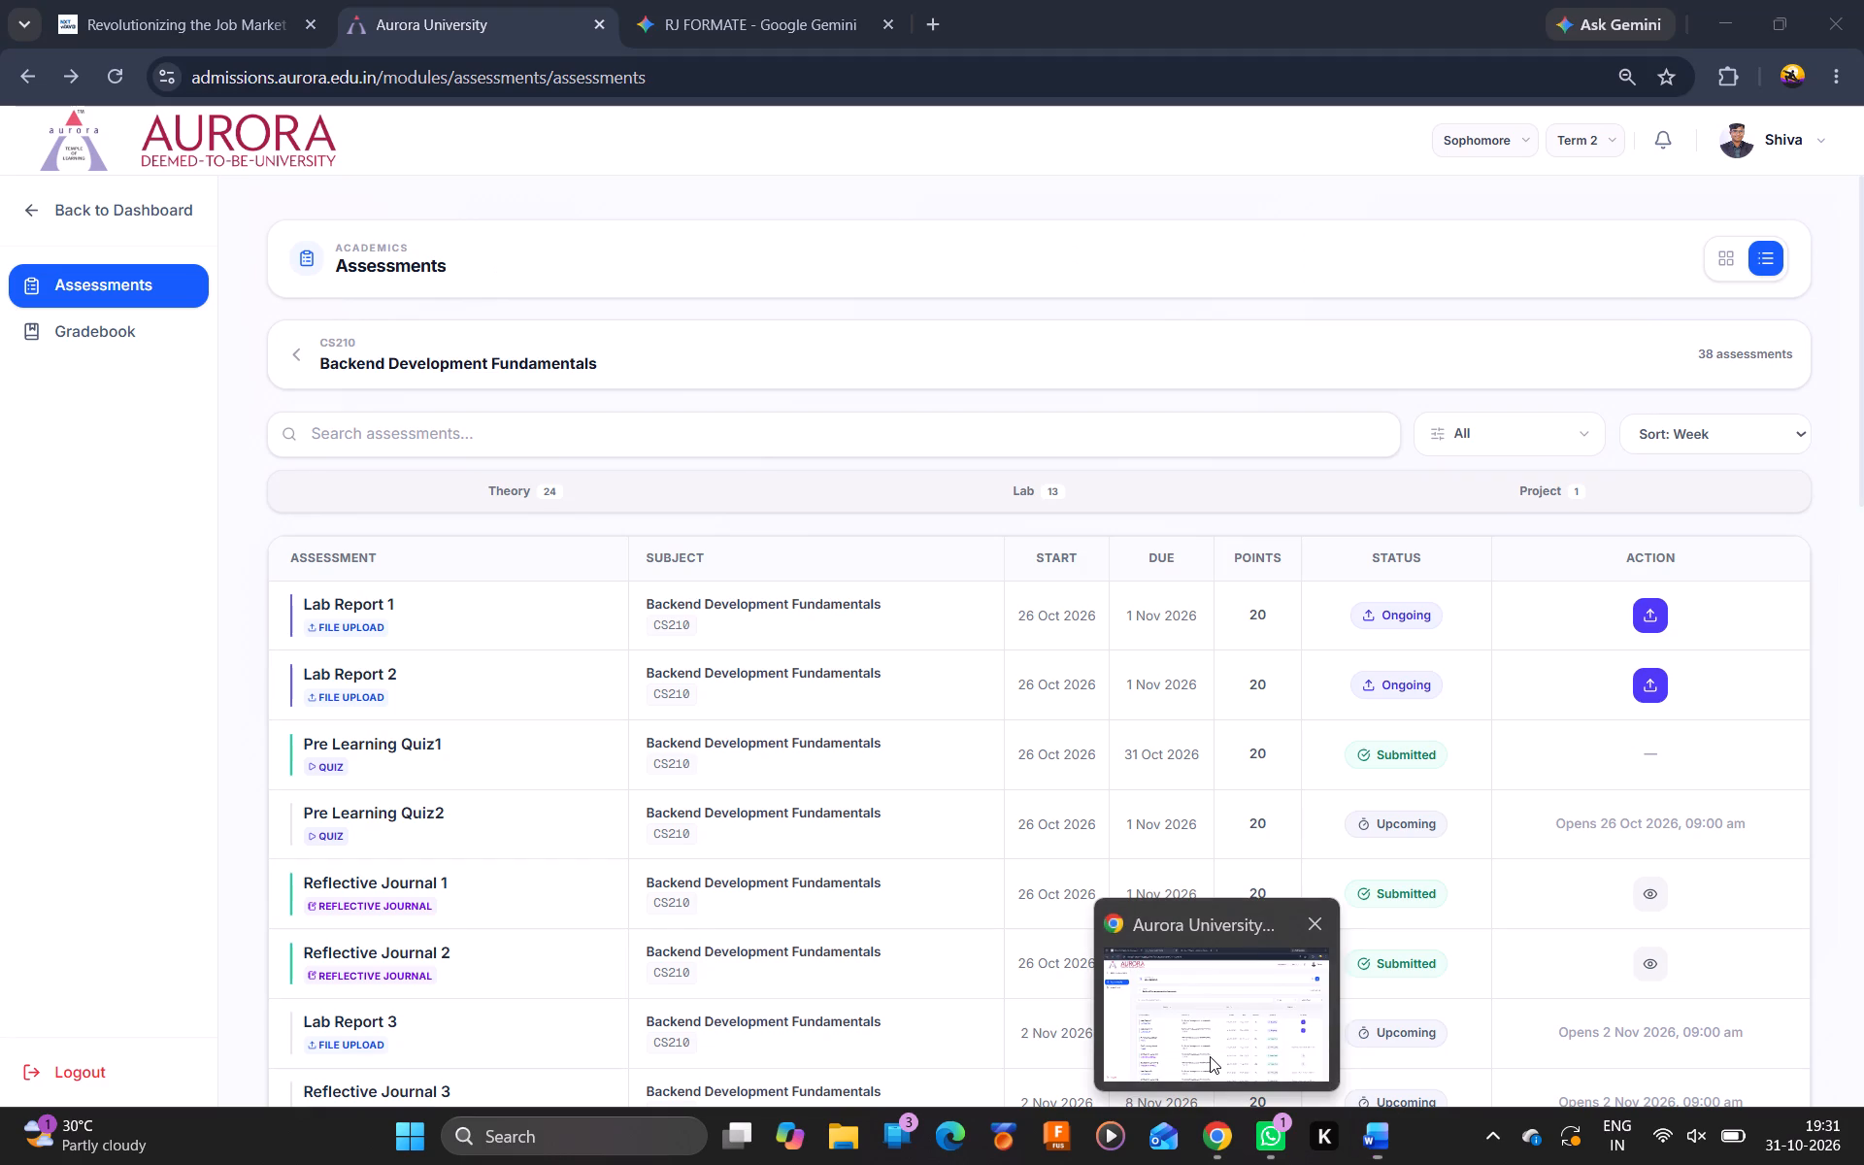
drag(619, 353, 477, 370)
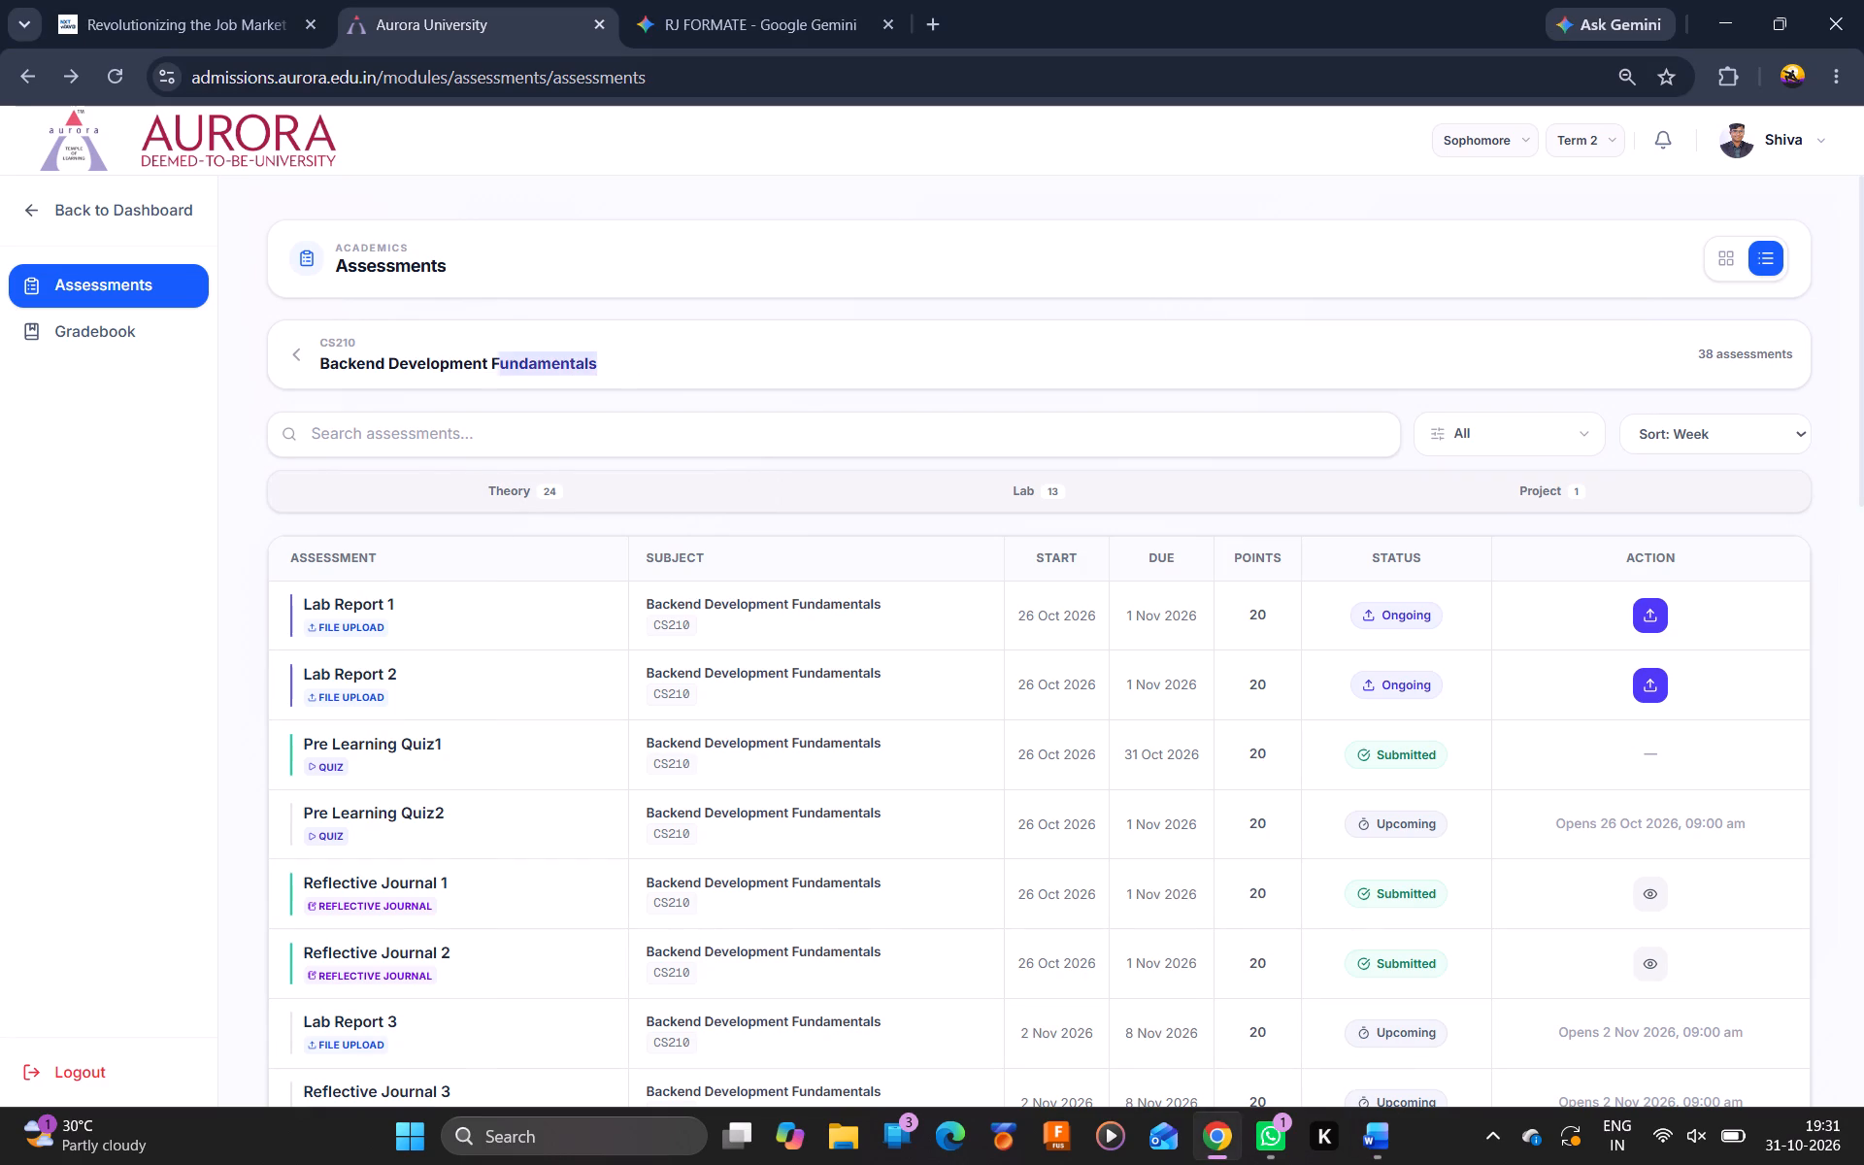
drag(477, 370, 317, 355)
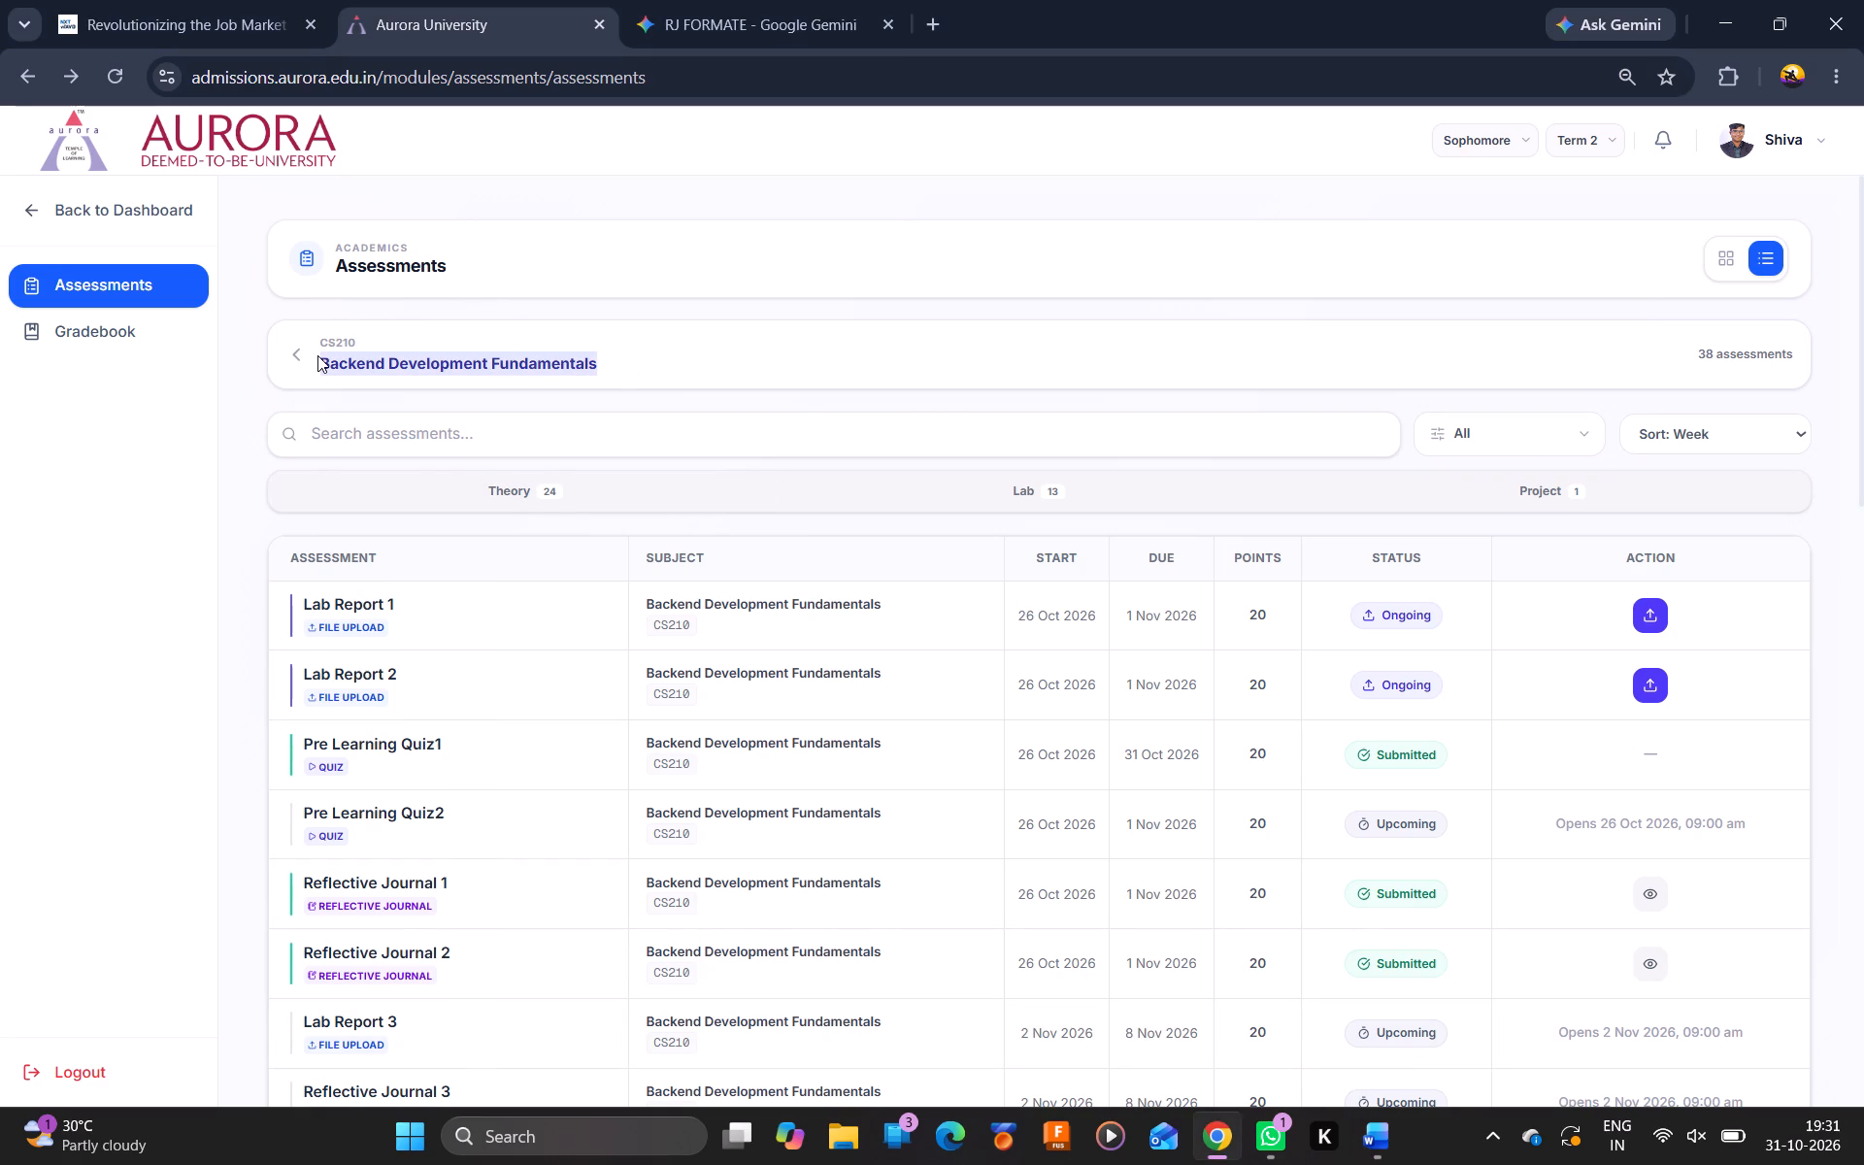
key(ctrl+c)
Close the Set_10_Question_Paper and PROJECT REPORT Word documents.
click(1368, 1139)
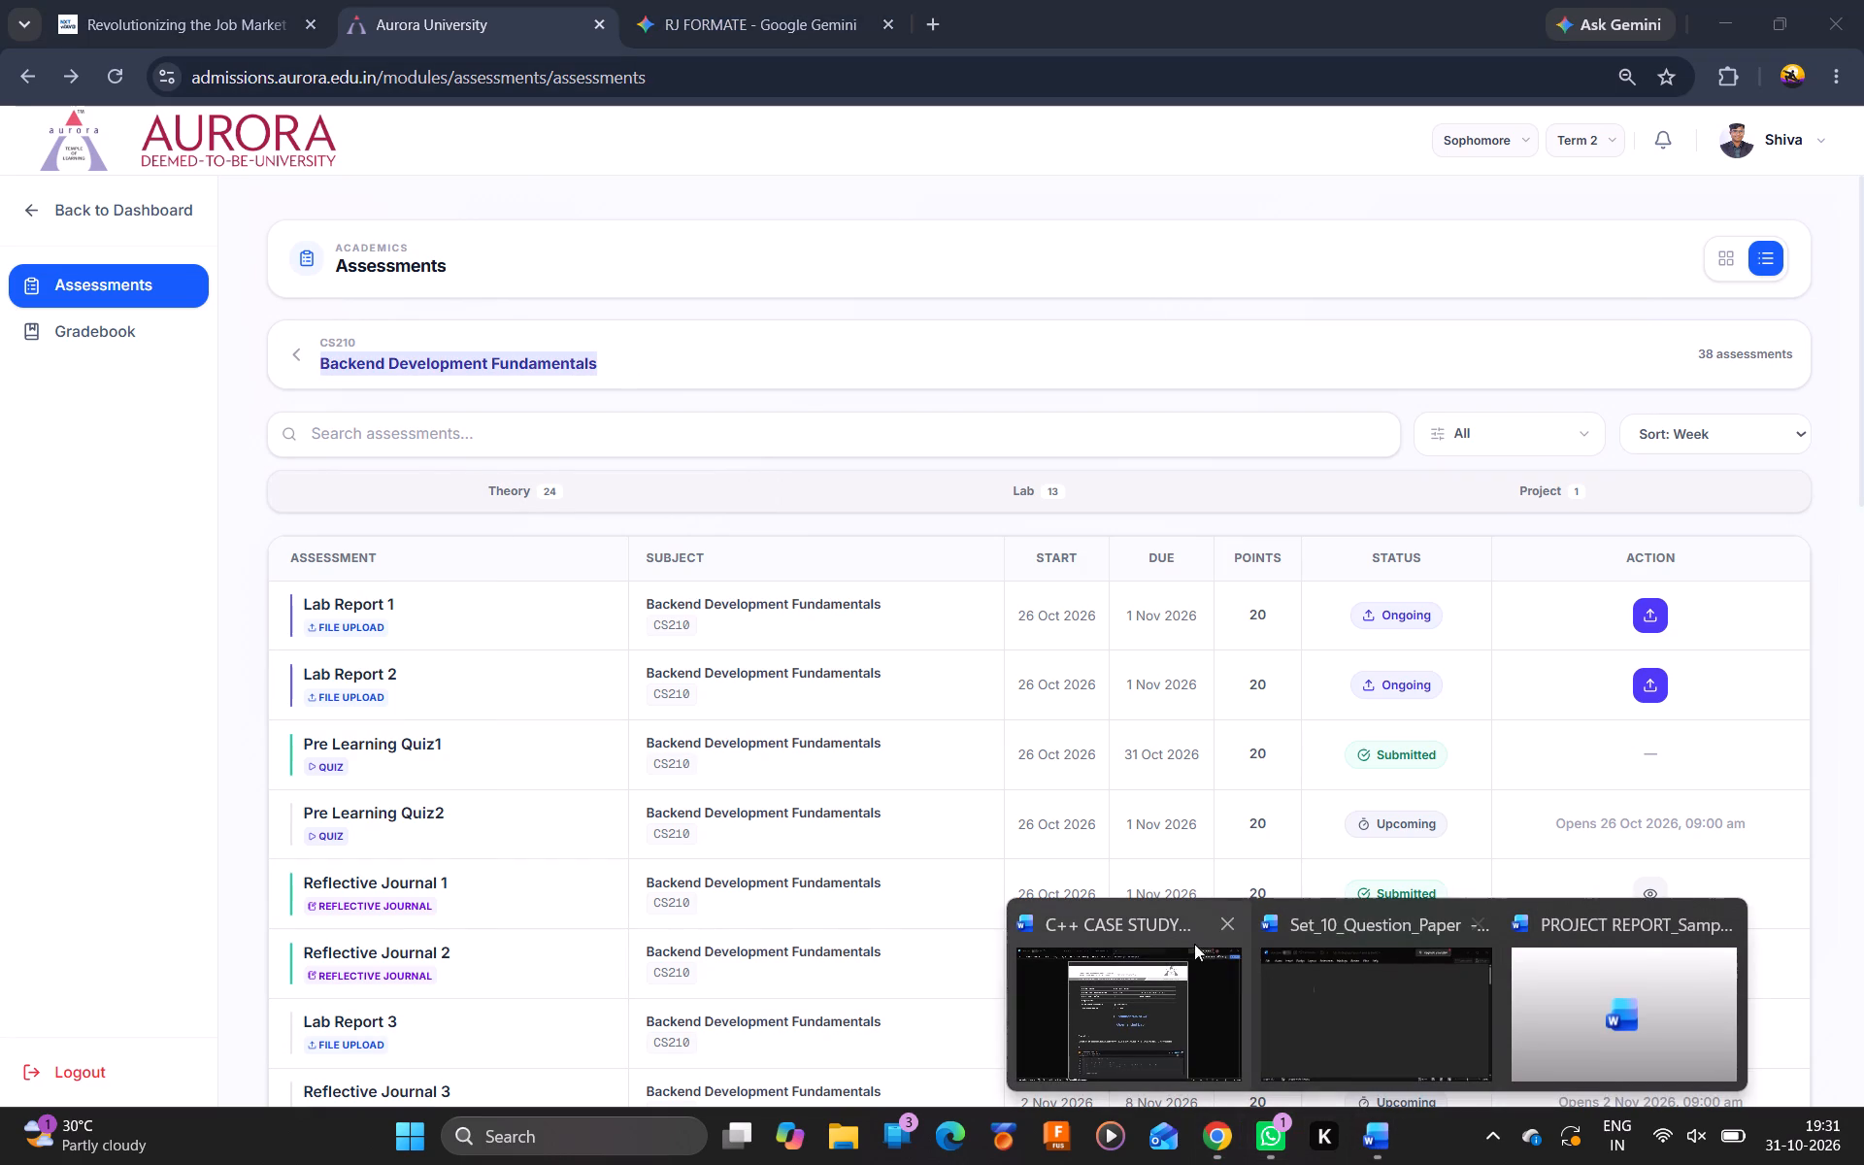
click(1474, 929)
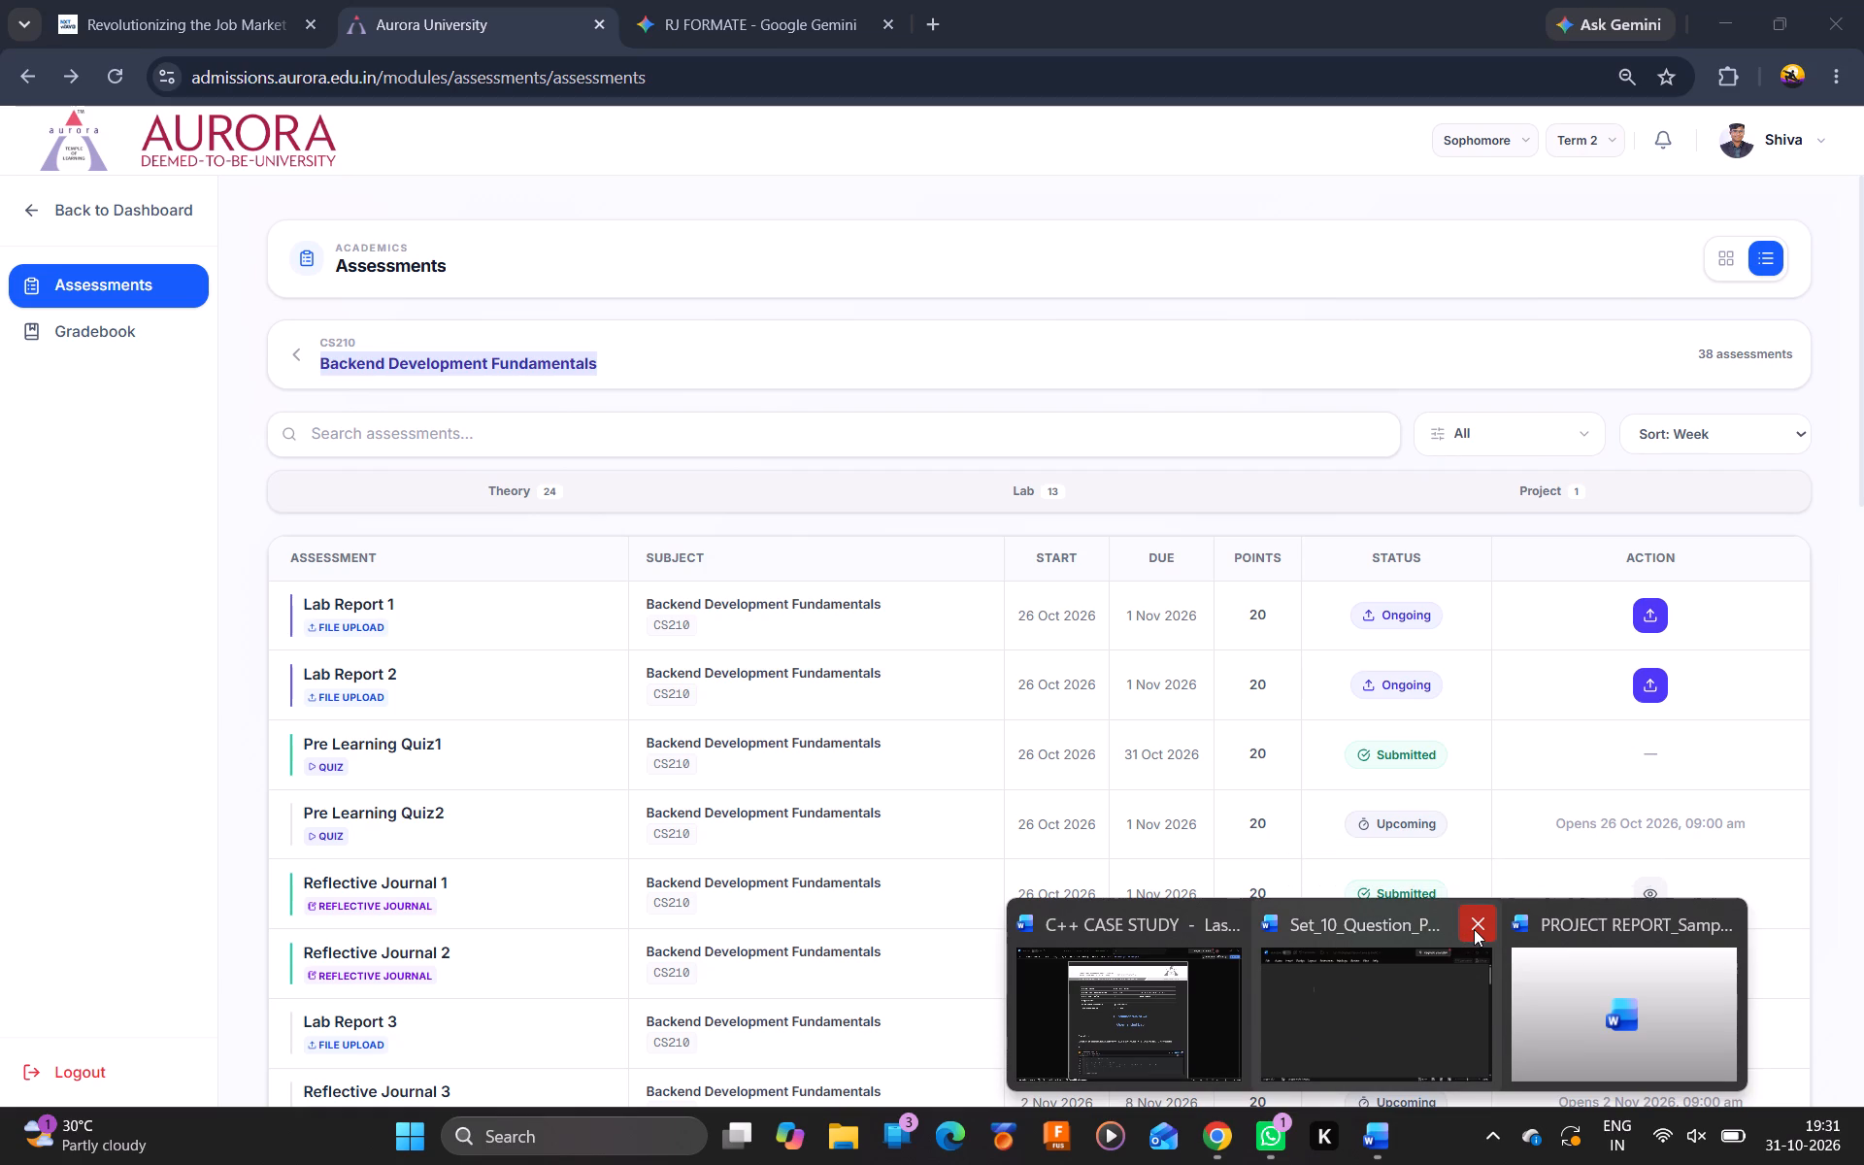
click(1597, 928)
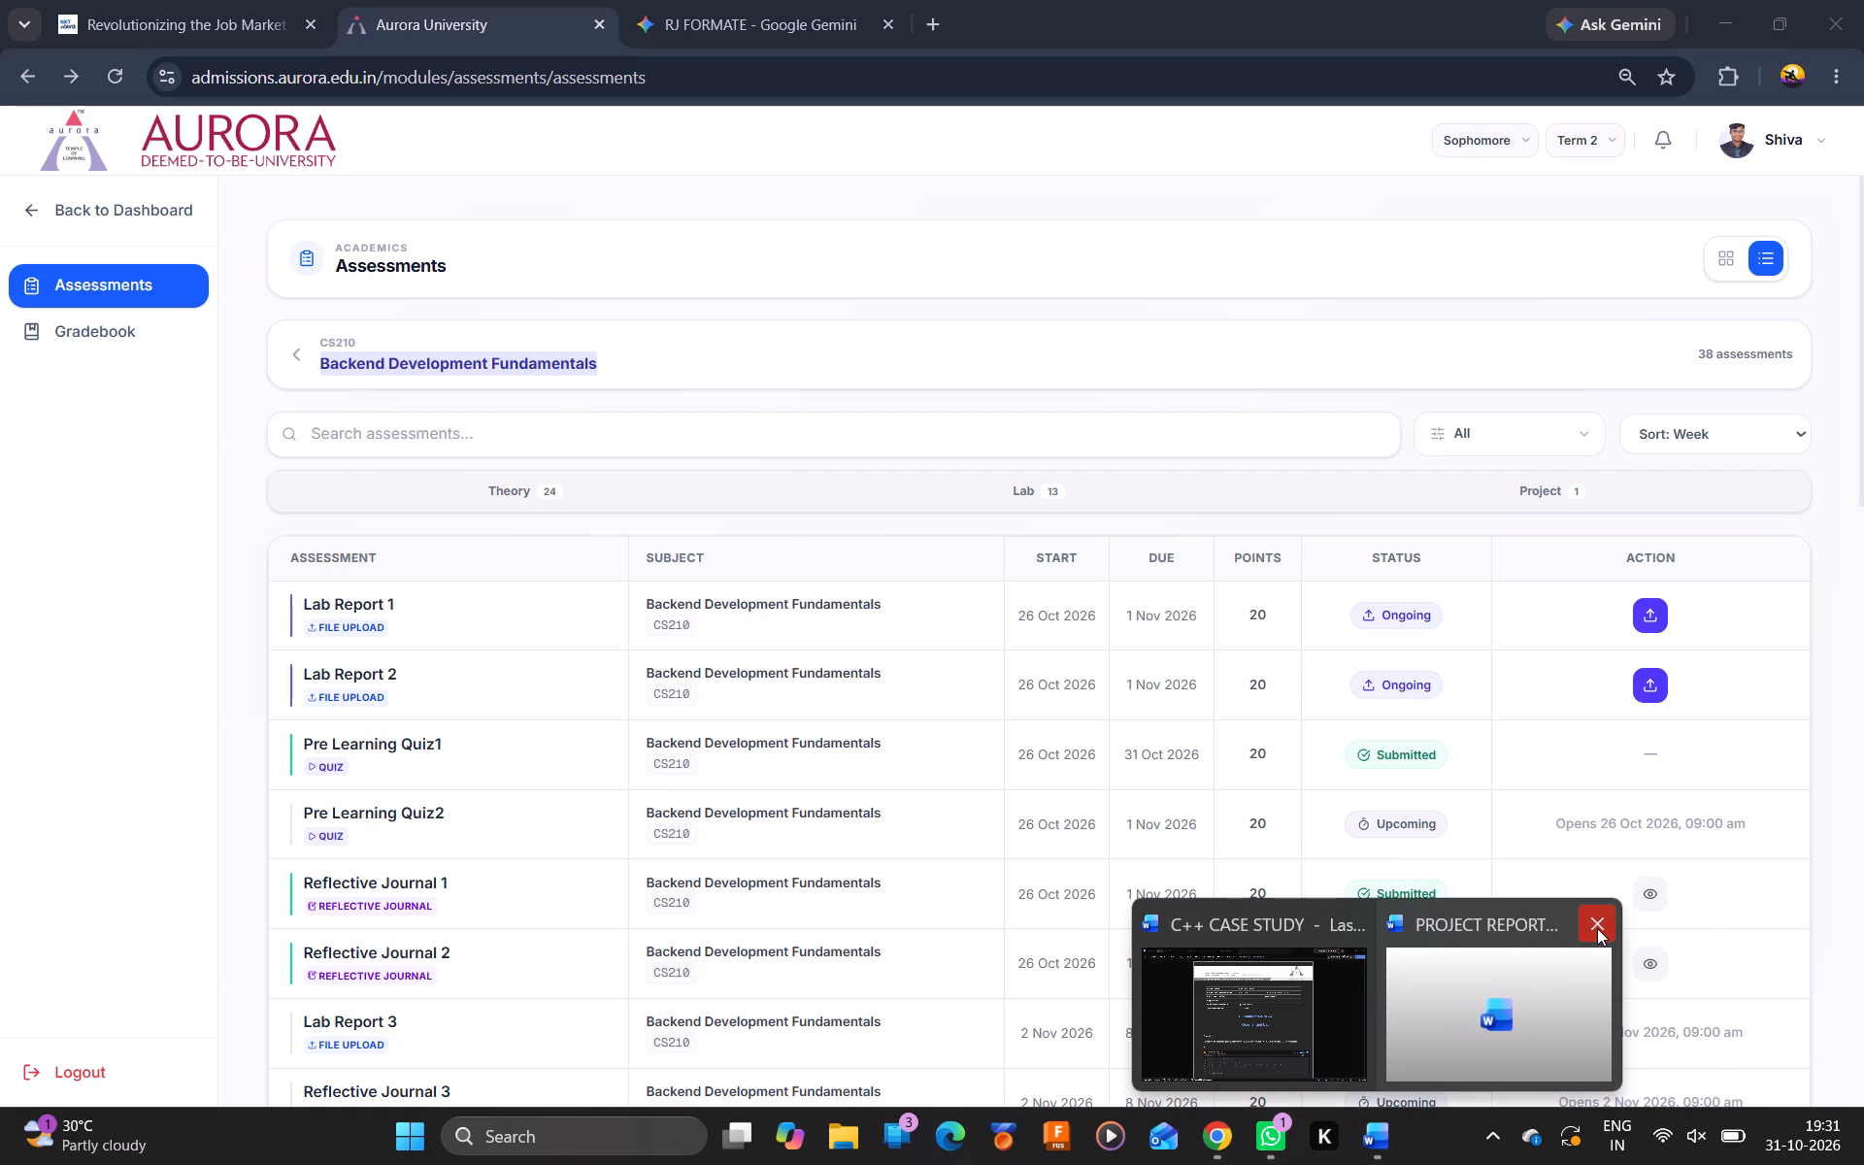
Return to the C++ CASE STUDY document in Word and paste Backend Development Fundamentals as the Subject Name.
click(1368, 934)
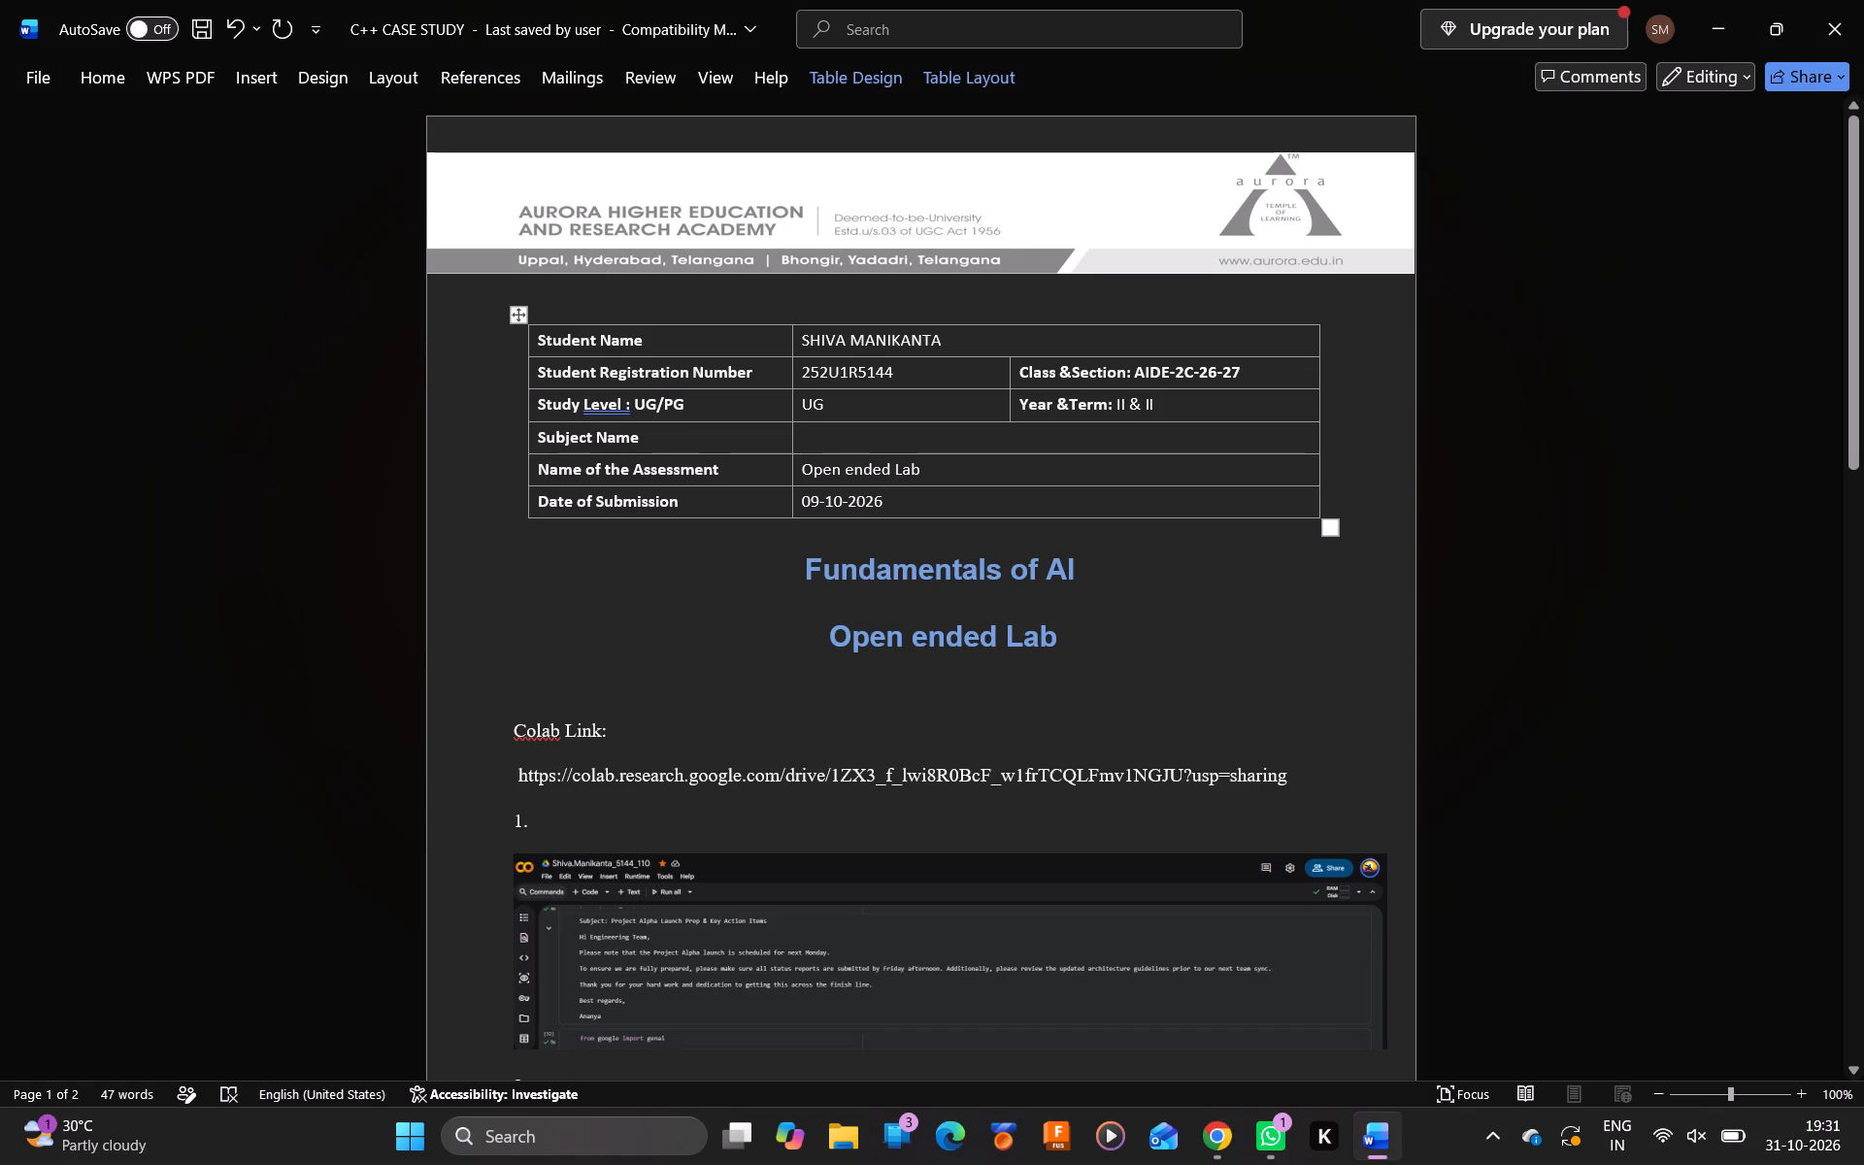
key(ctrl+v)
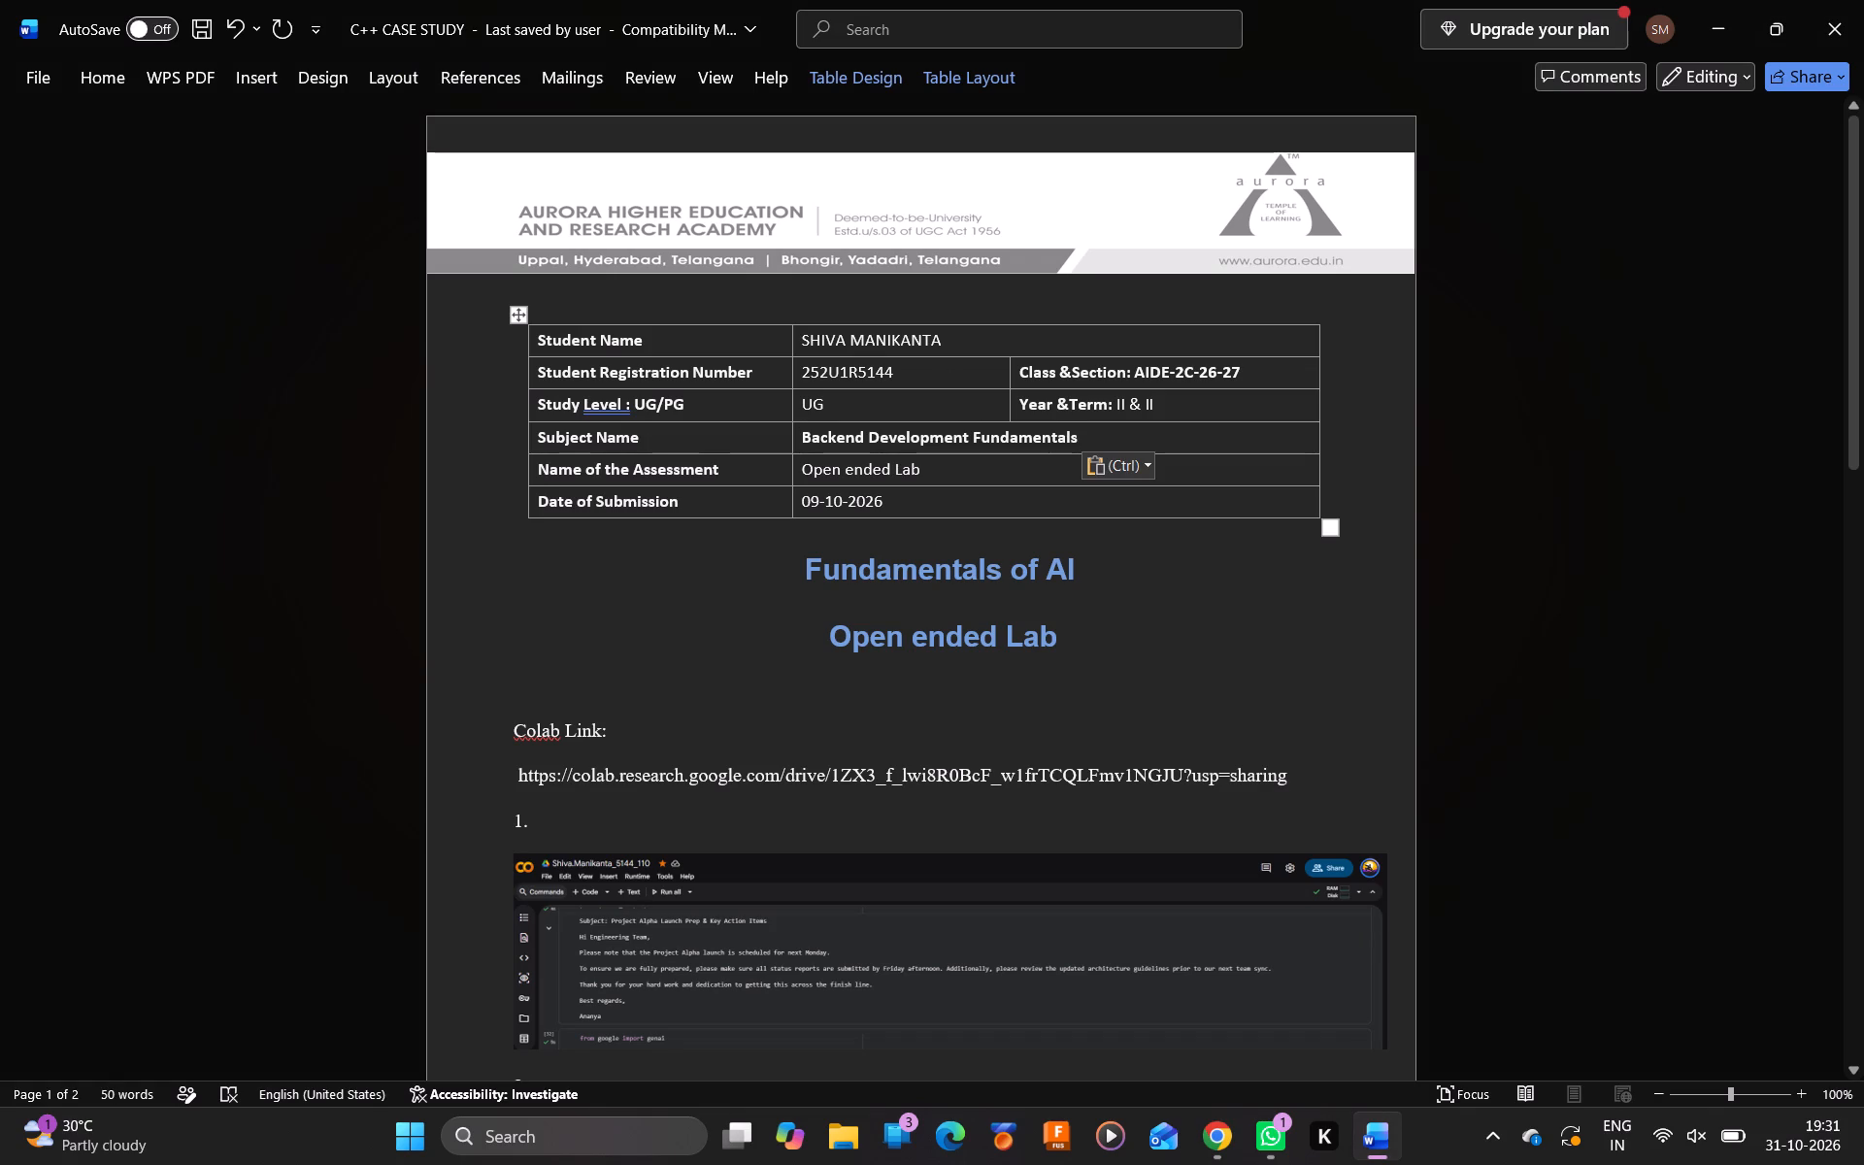
Change the Name of the Assessment entry to Lab Report - 01.
click(932, 473)
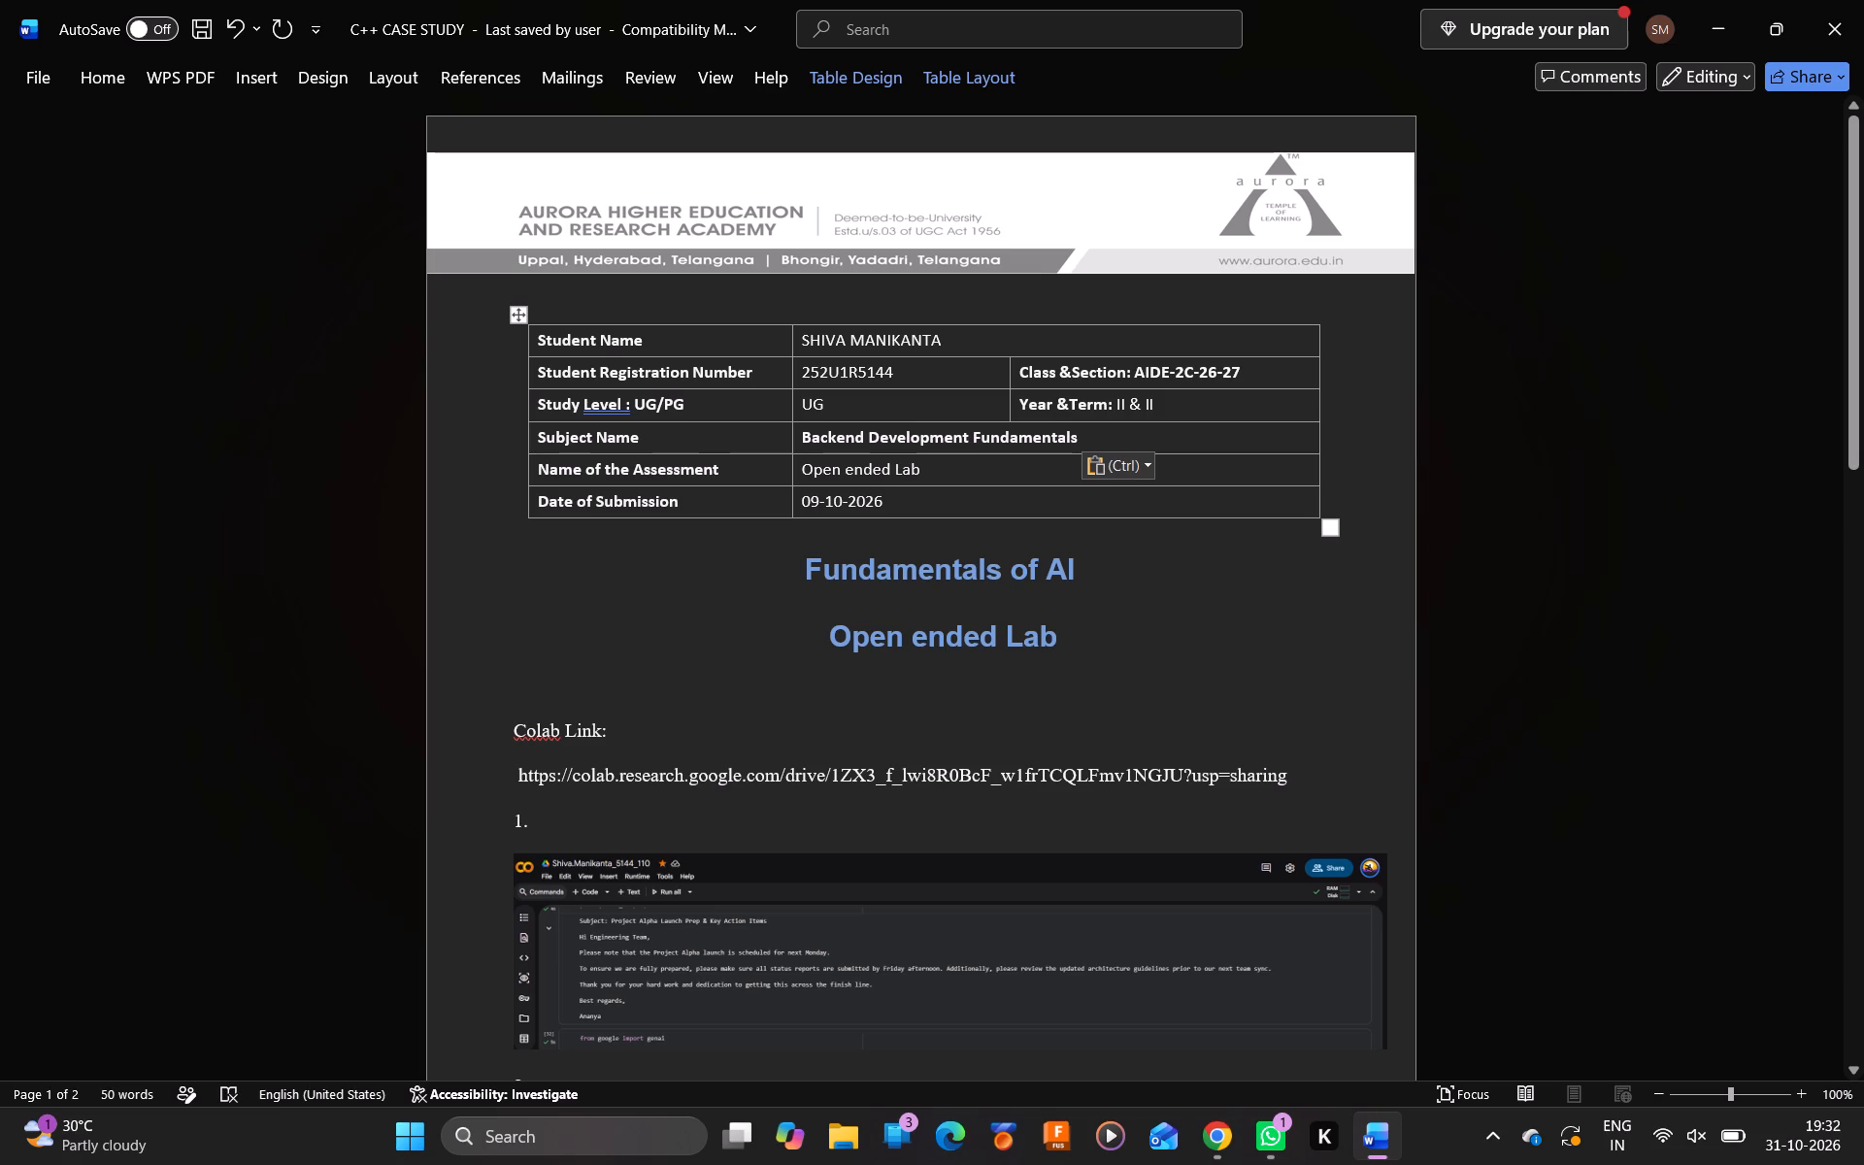
key(Left)
key(Left)
key(Left)
key(Left)
key(BackSpace)
key(BackSpace)
key(BackSpace)
key(BackSpace)
key(BackSpace)
key(BackSpace)
key(BackSpace)
key(BackSpace)
key(BackSpace)
key(BackSpace)
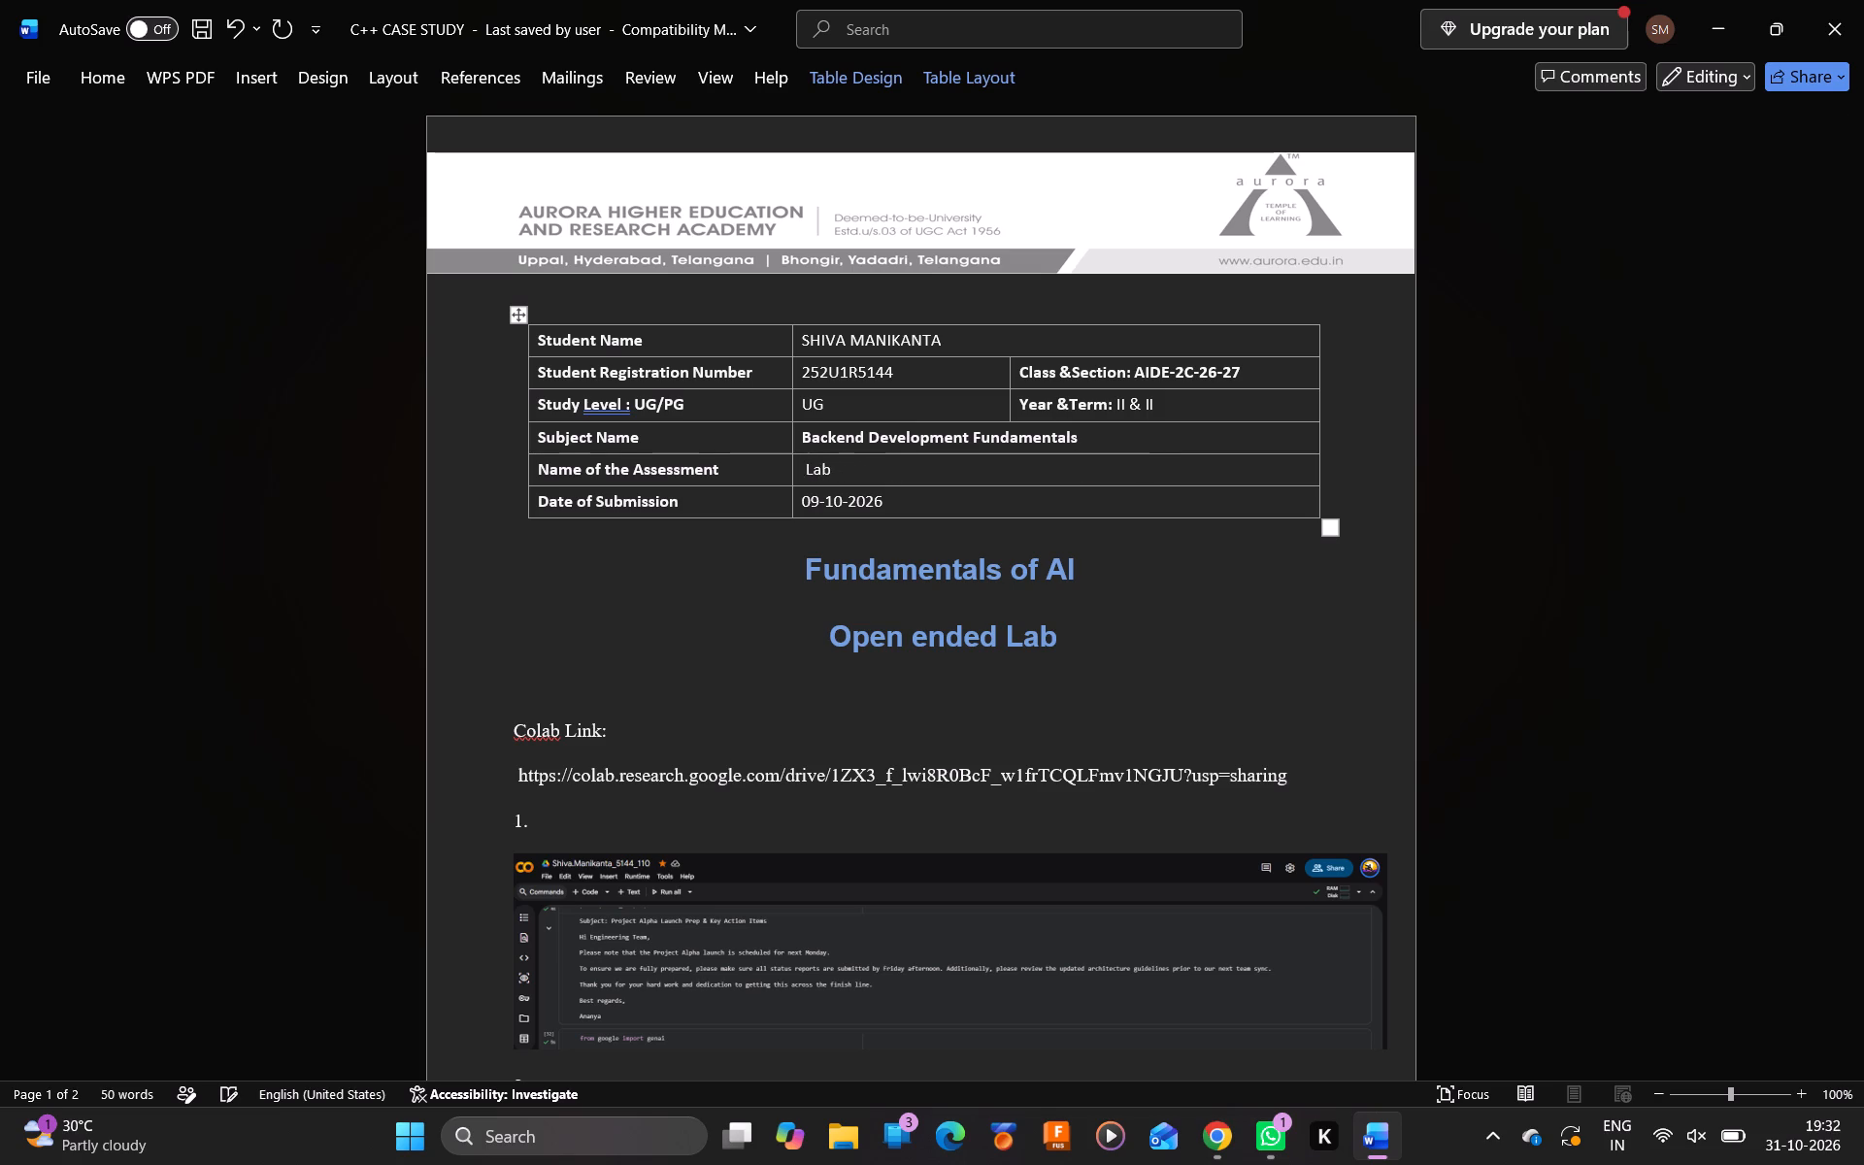
key(Right)
key(BackSpace)
key(BackSpace)
key(space)
key(space)
key(Right)
key(Right)
key(Right)
key(space)
text(R)
text(eport)
key(space)
text(- 01)
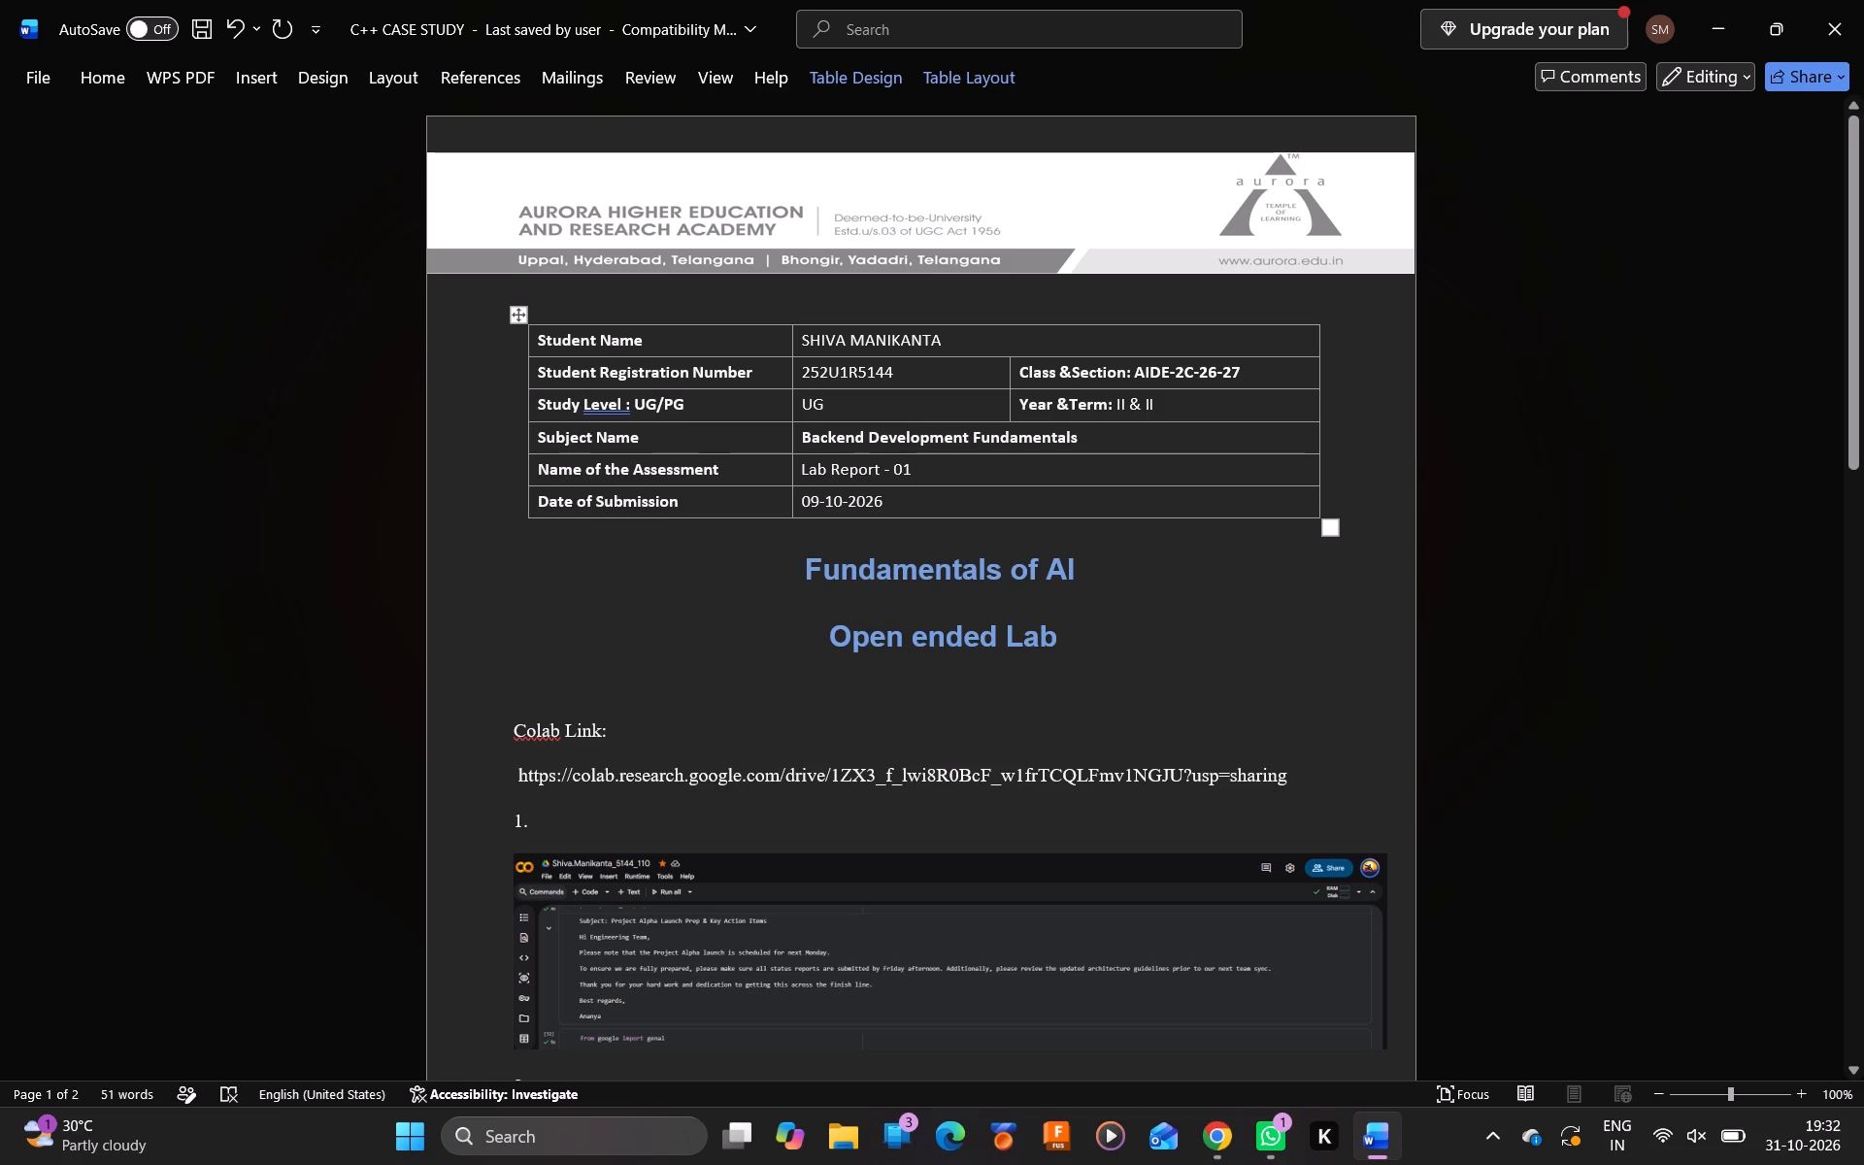
Change the day in the Date of Submission so the date reads 31-10-2026.
click(819, 502)
key(BackSpace)
key(BackSpace)
text(31)
Replace the Fundamentals of AI heading below the table with the copied text Backend Development Fundamentals.
click(1083, 567)
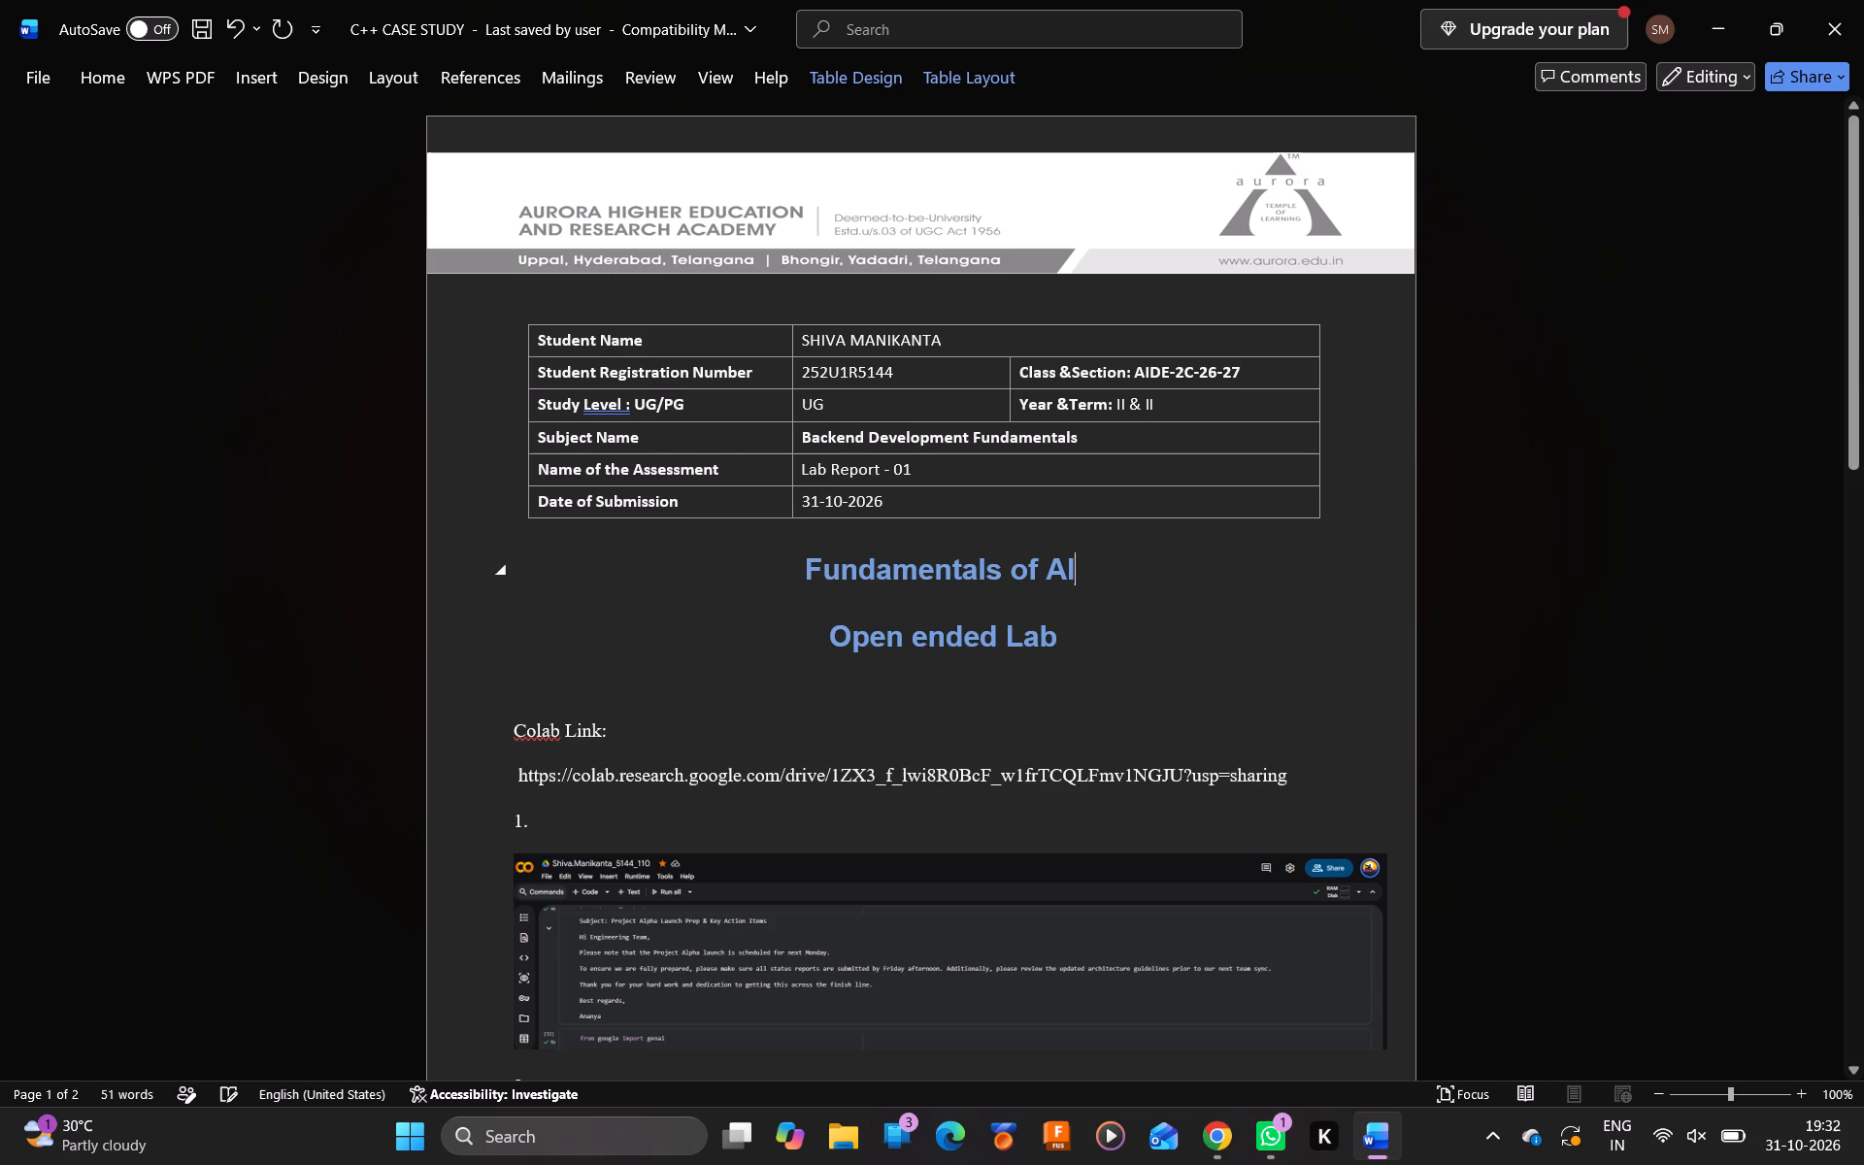
key(BackSpace)
key(BackSpace)
key(BackSpace)
key(BackSpace)
key(BackSpace)
key(BackSpace)
key(BackSpace)
key(BackSpace)
key(BackSpace)
key(BackSpace)
key(BackSpace)
key(BackSpace)
key(BackSpace)
key(BackSpace)
key(BackSpace)
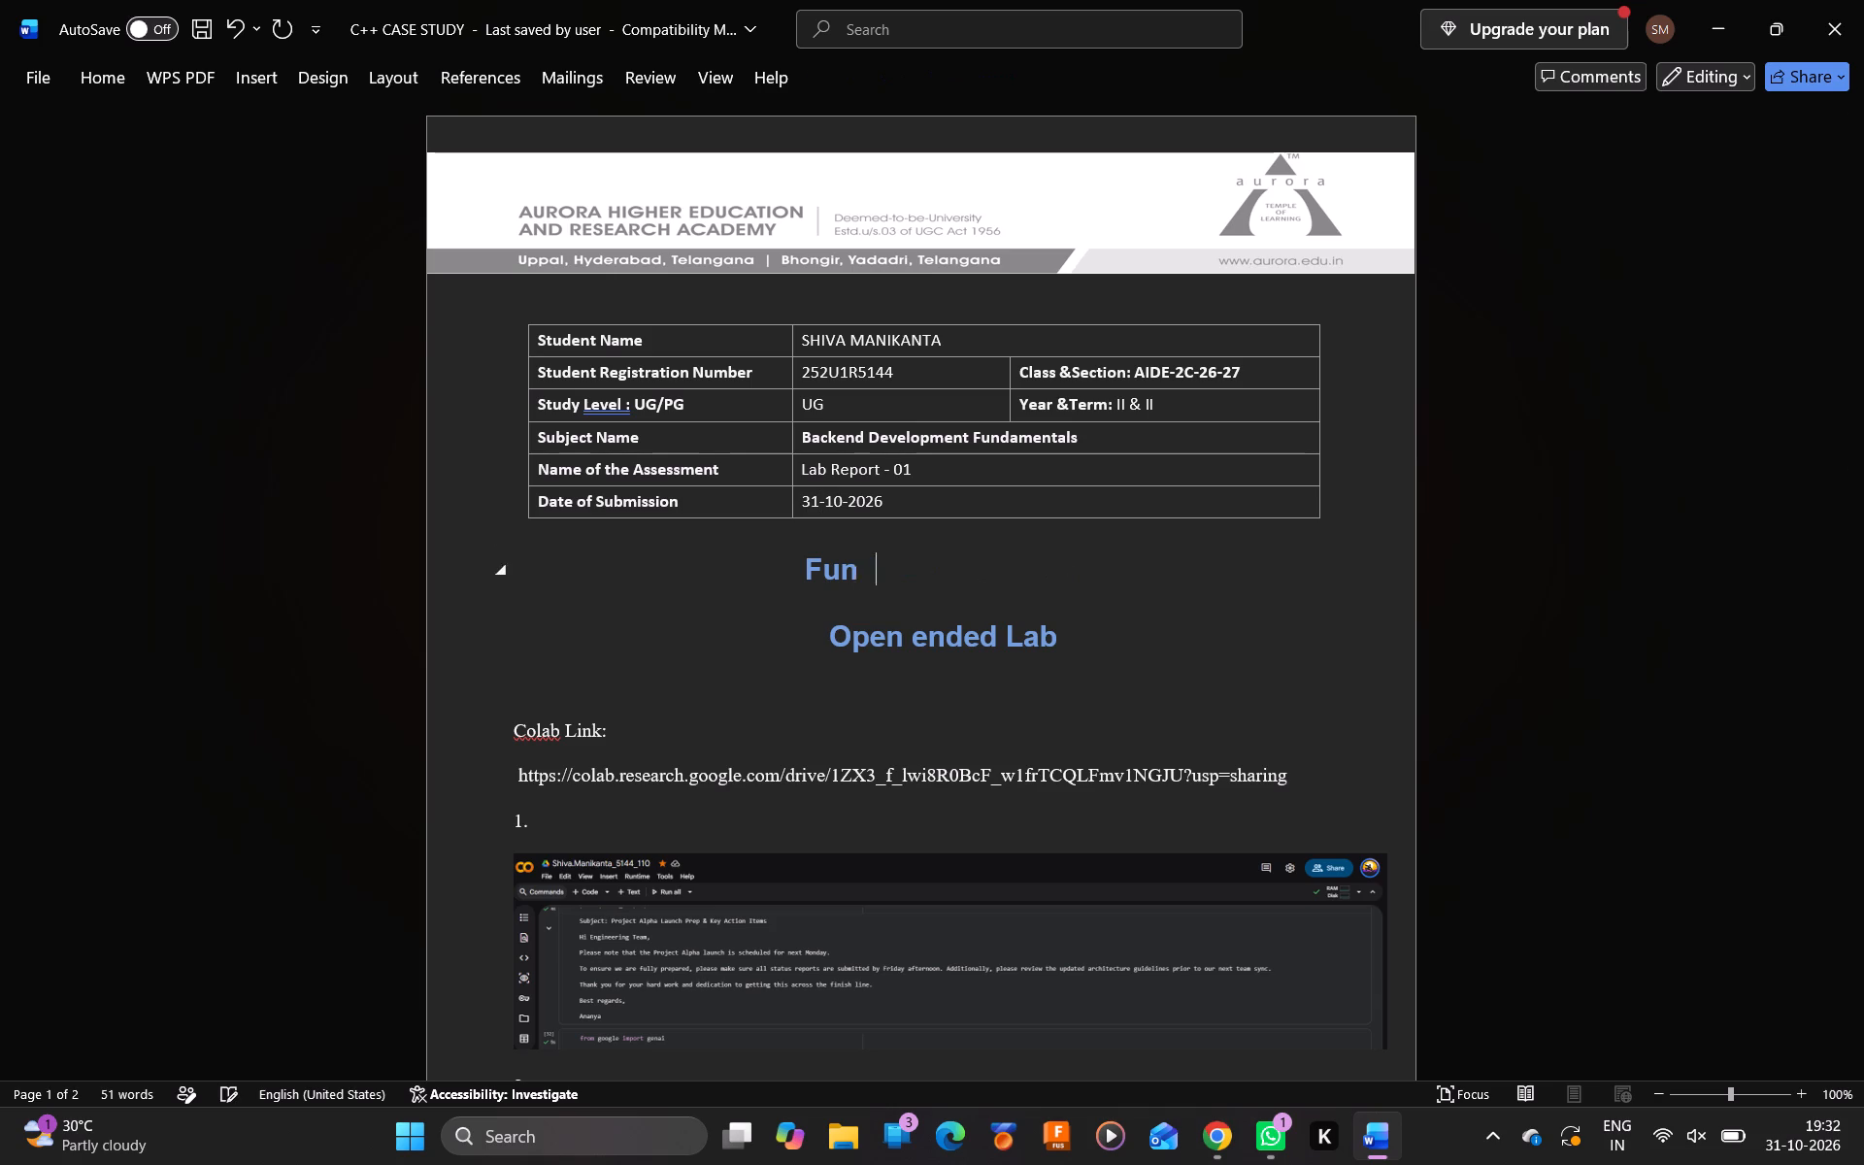
key(BackSpace)
key(BackSpace)
key(ctrl+v)
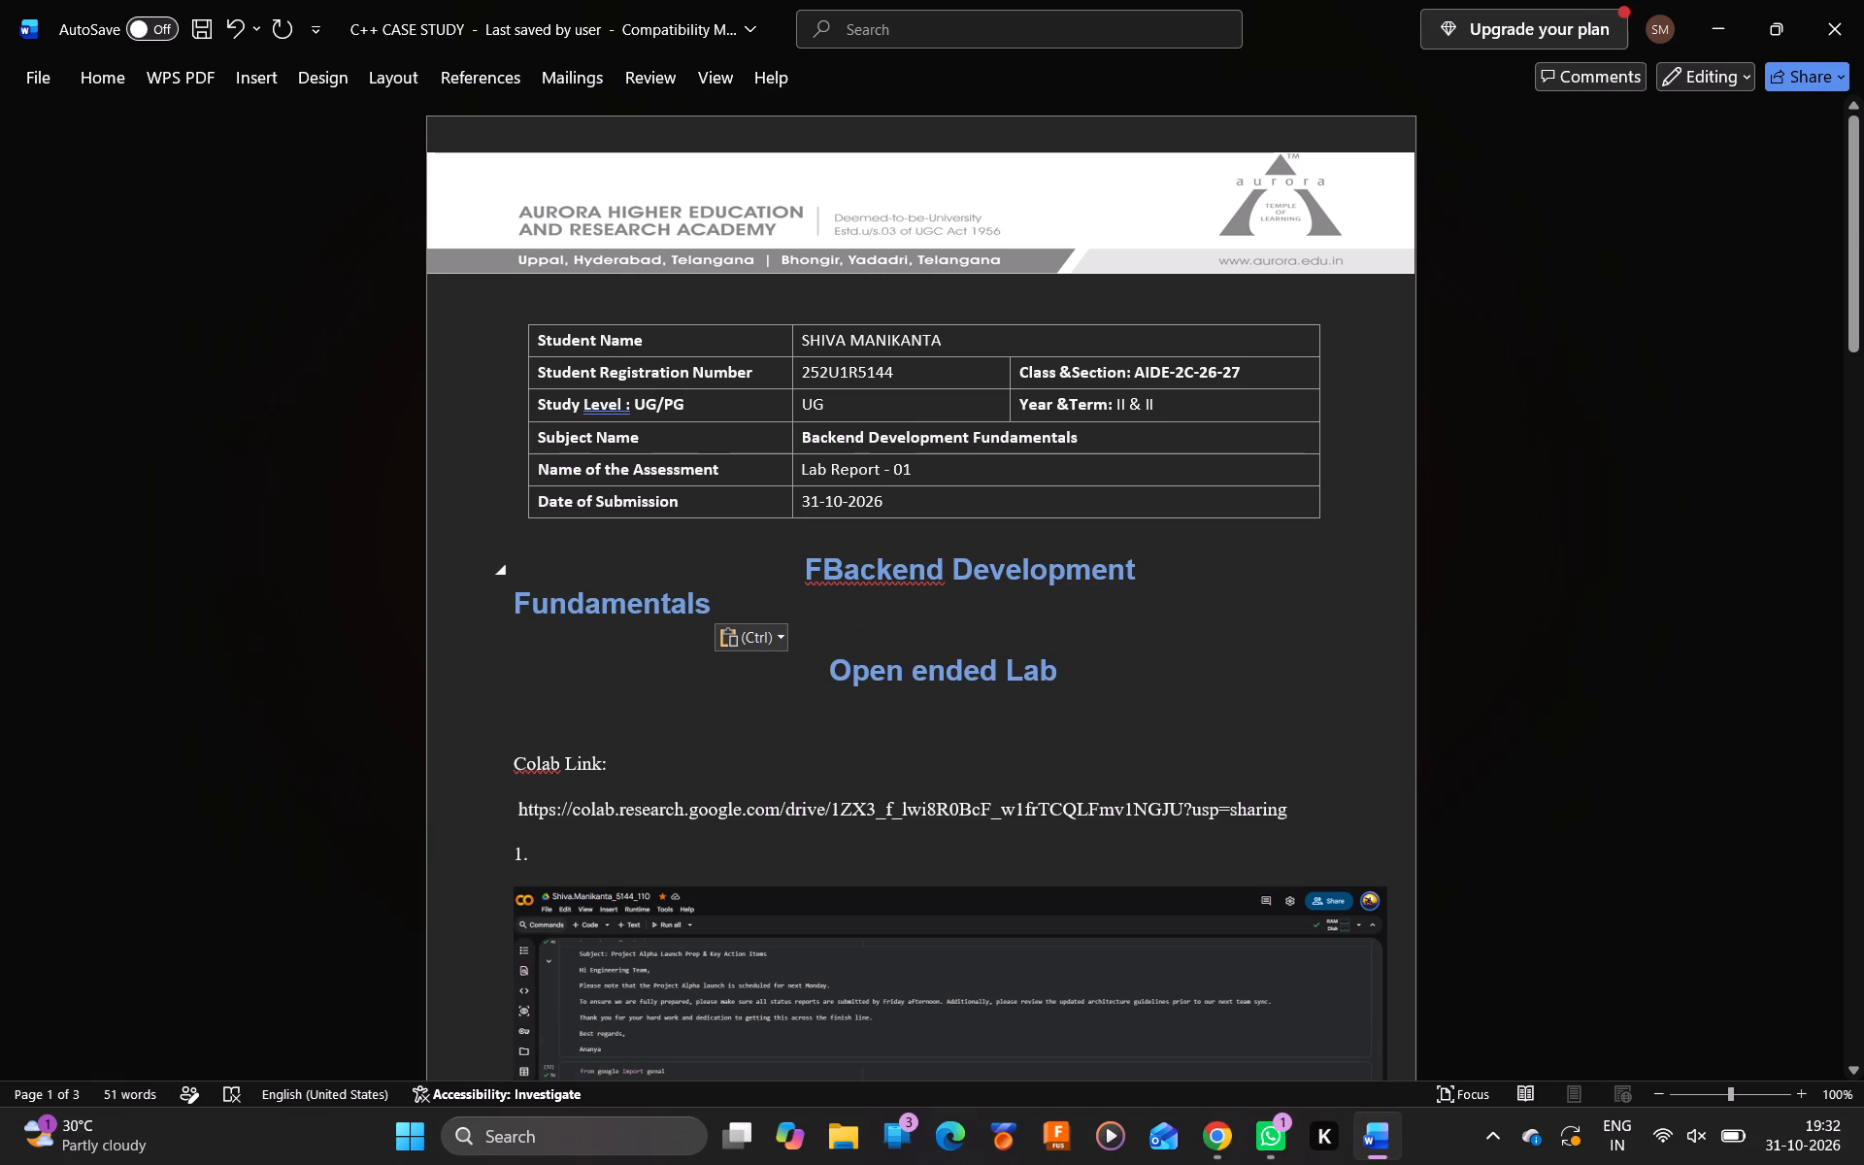
click(819, 562)
key(BackSpace)
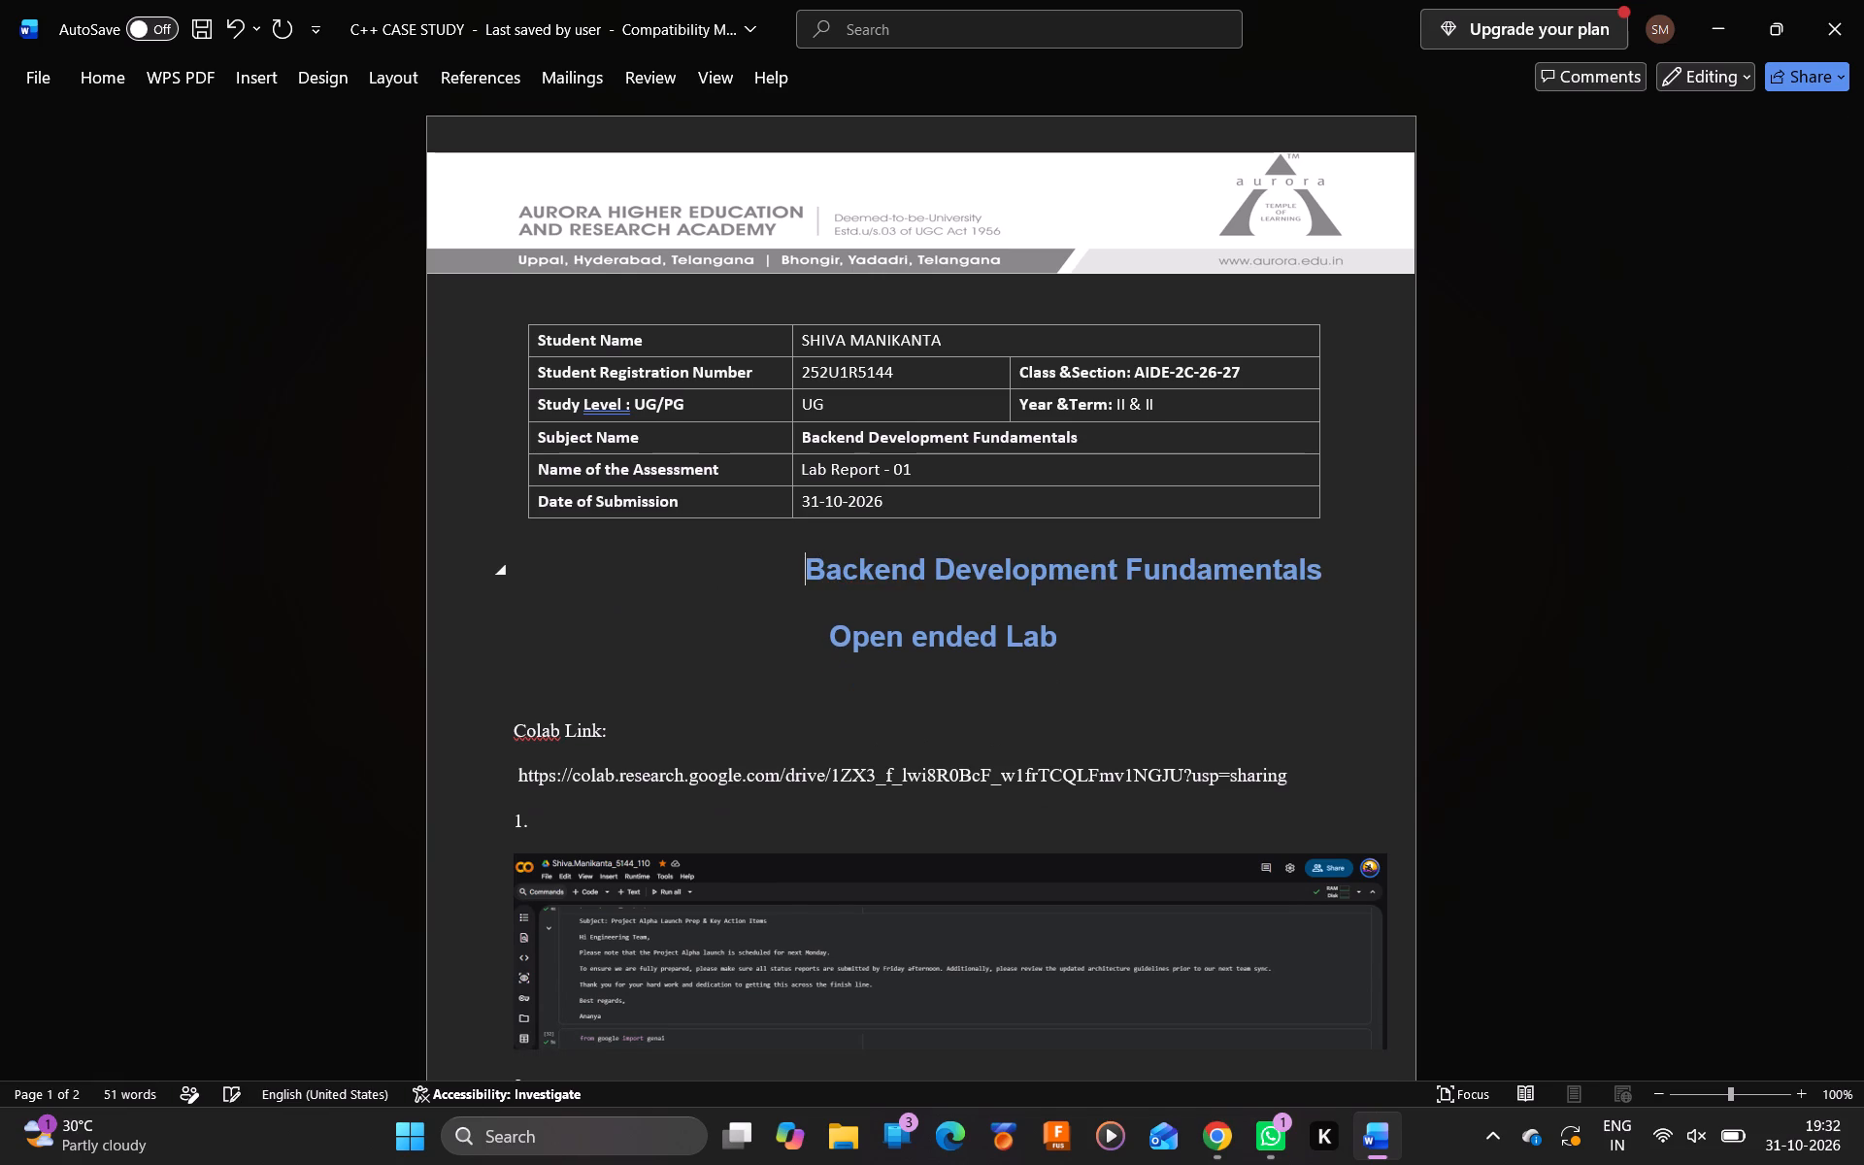
Adjust the leading spaces before the Backend Development Fundamentals heading so it sits centred on the page.
key(BackSpace)
key(BackSpace)
key(BackSpace)
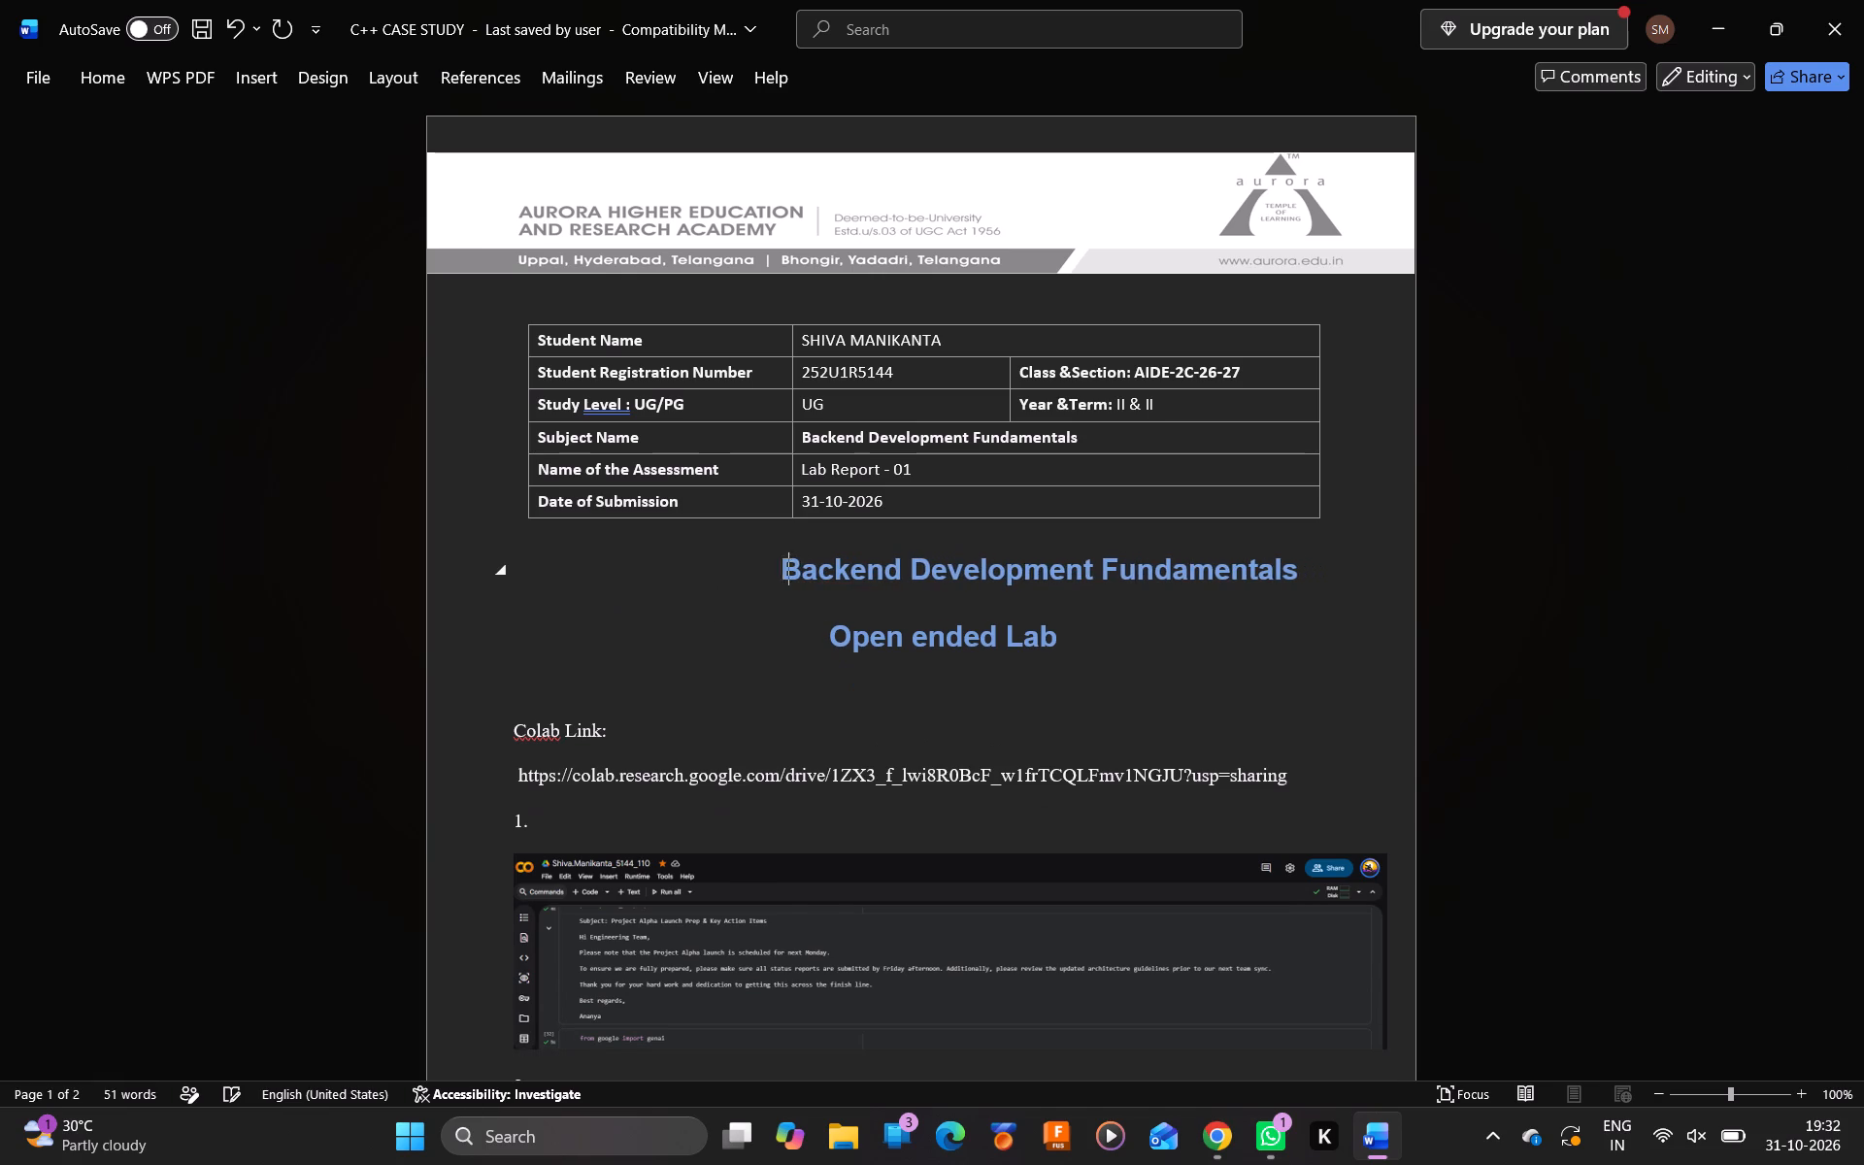
key(BackSpace)
key(BackSpace)
key(BackSpace)
key(BackSpace)
key(BackSpace)
key(BackSpace)
key(BackSpace)
key(BackSpace)
key(BackSpace)
key(BackSpace)
key(BackSpace)
key(BackSpace)
key(BackSpace)
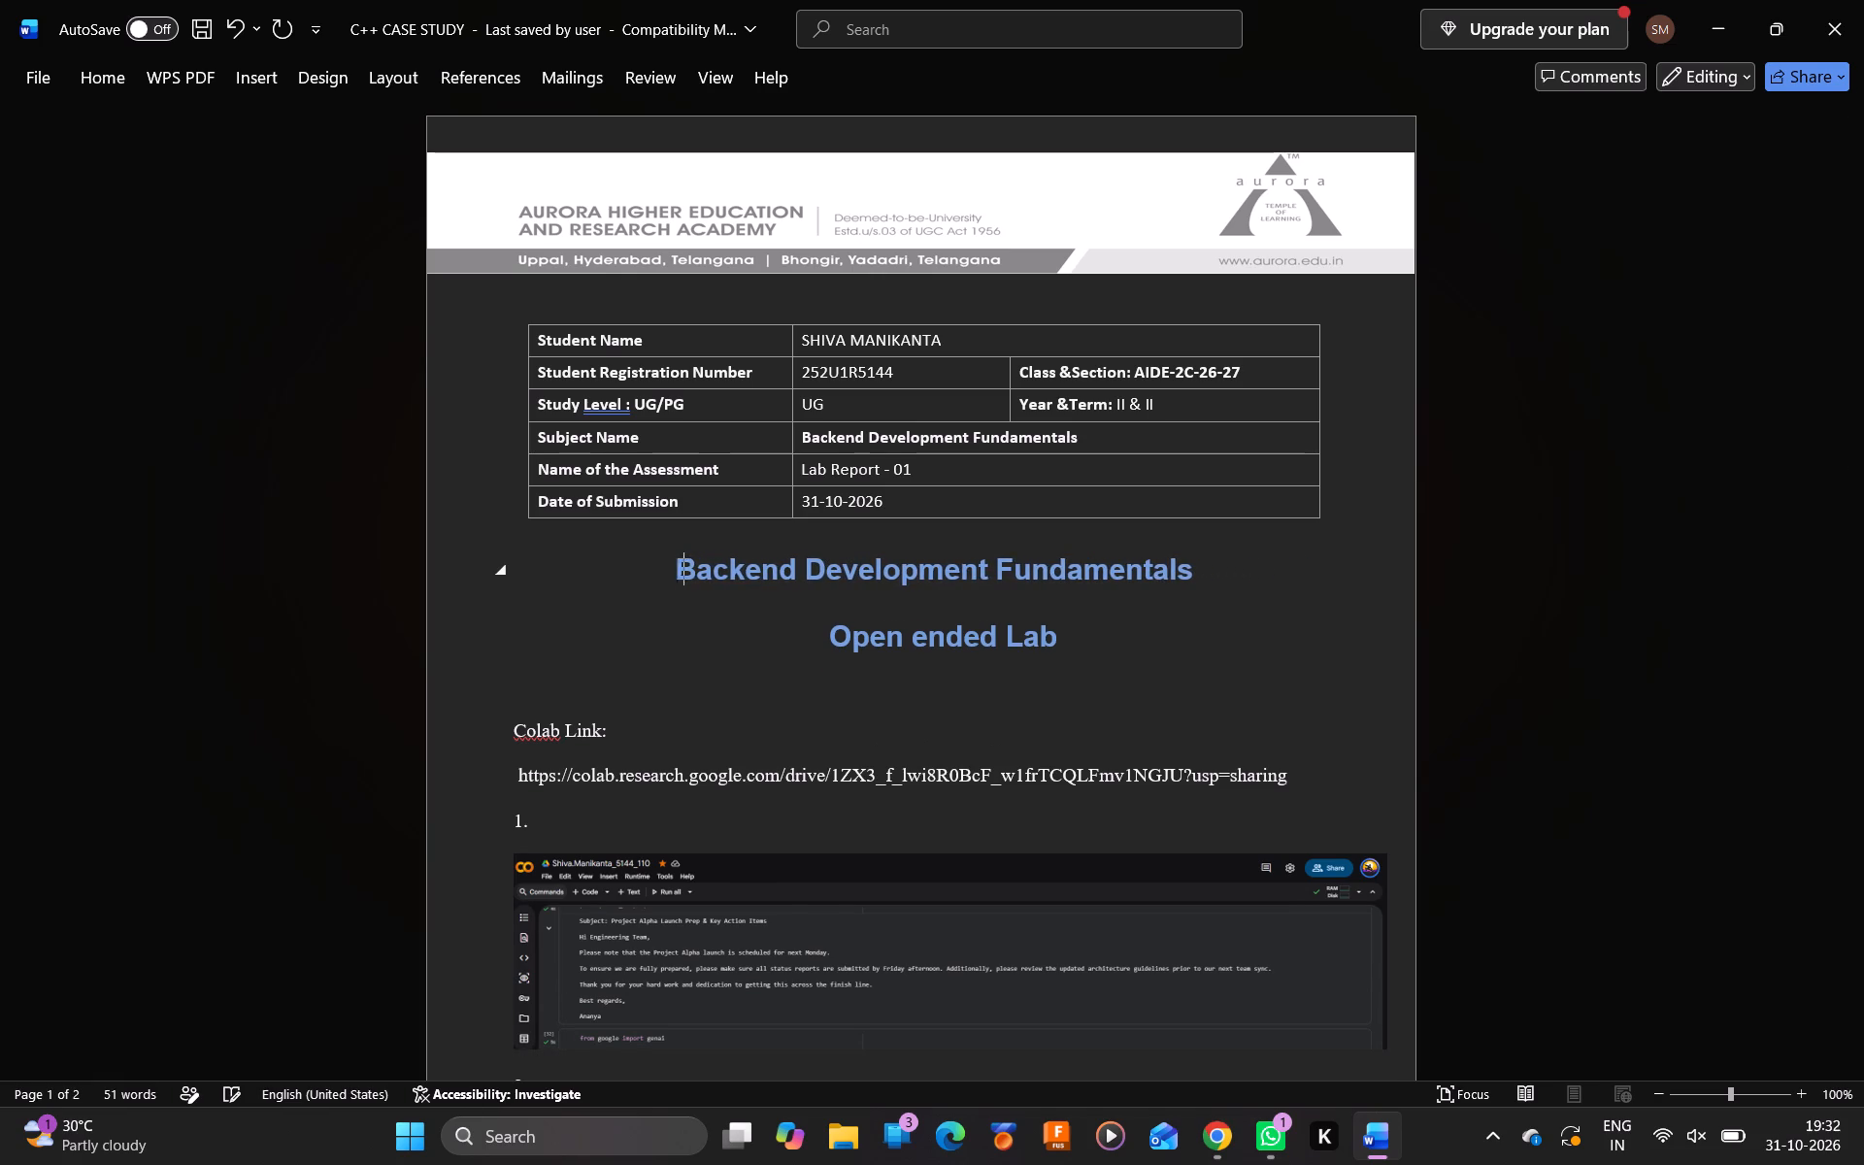
key(BackSpace)
key(BackSpace)
key(BackSpace)
key(BackSpace)
key(BackSpace)
key(space)
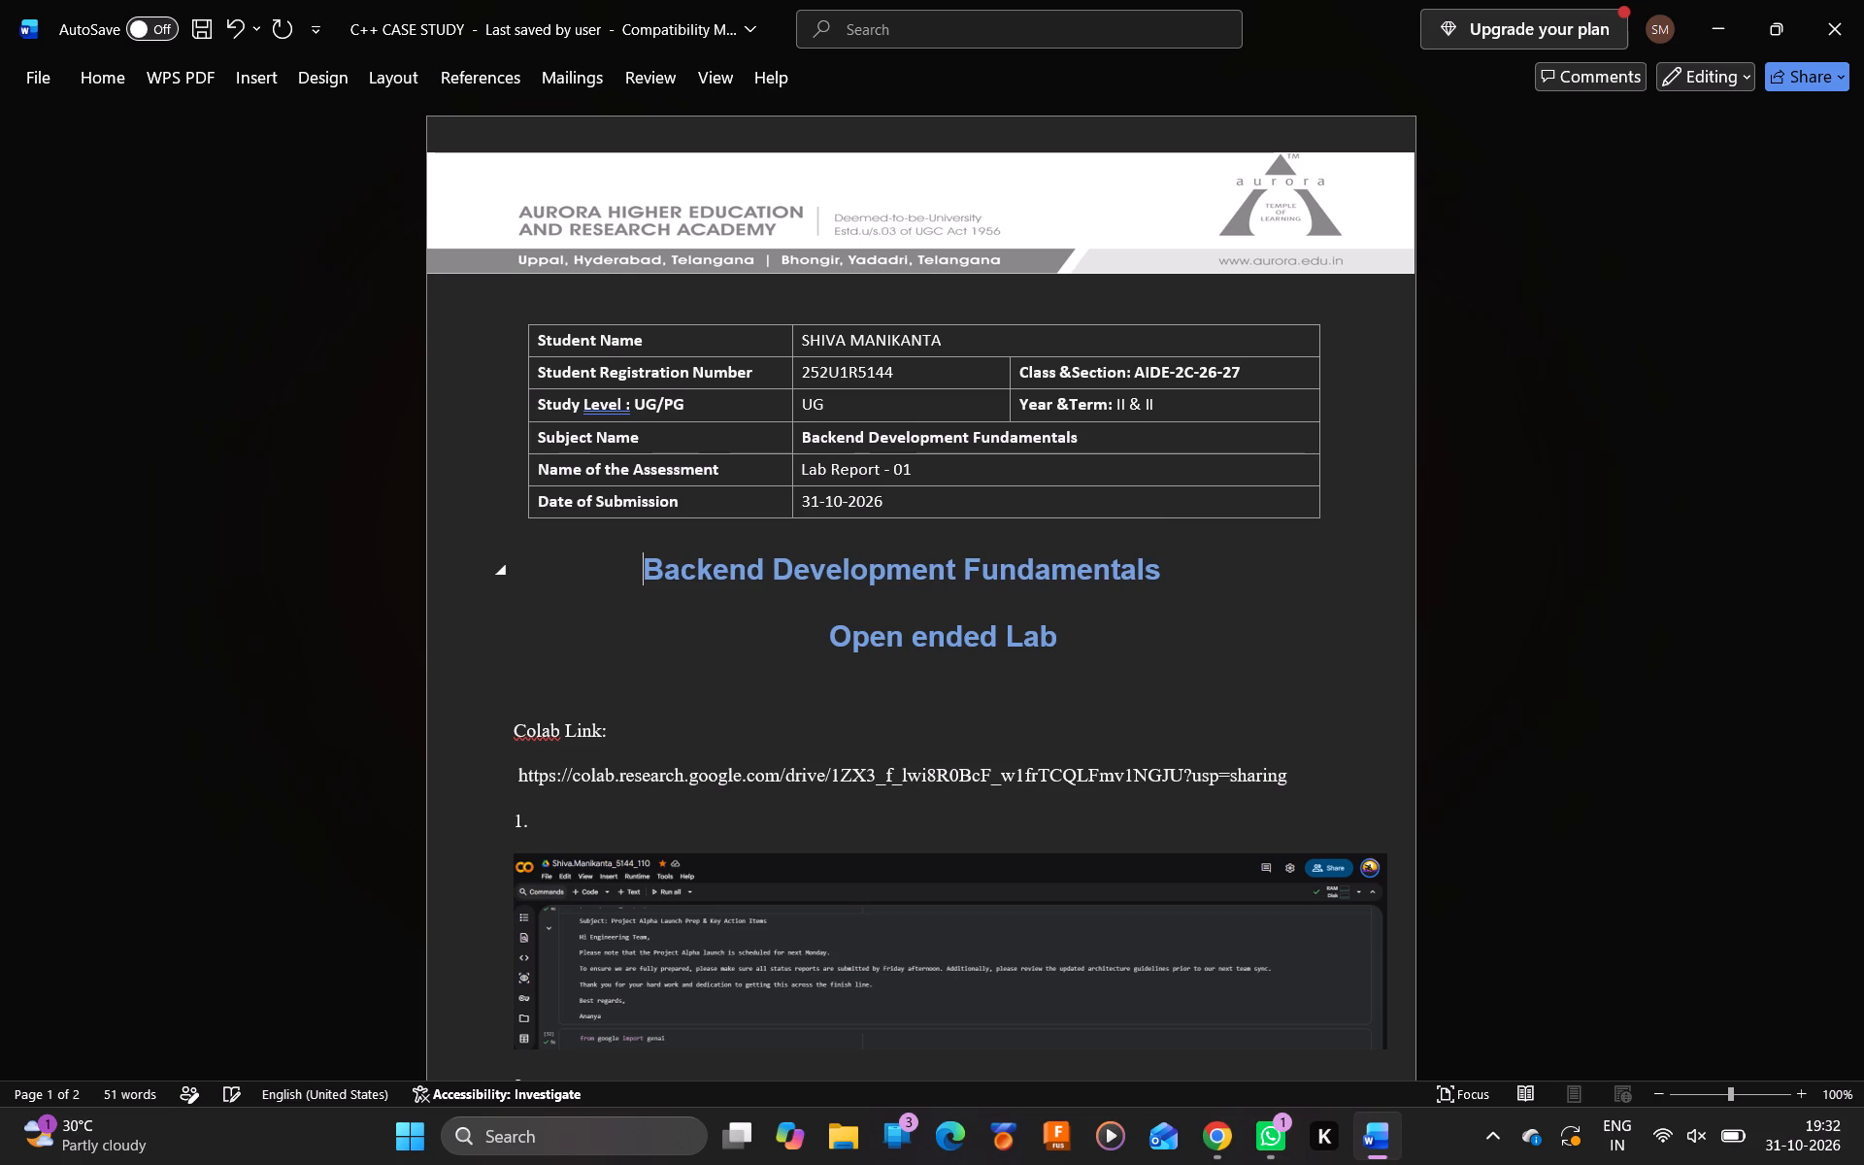
key(space)
key(space)
key(space)
key(space)
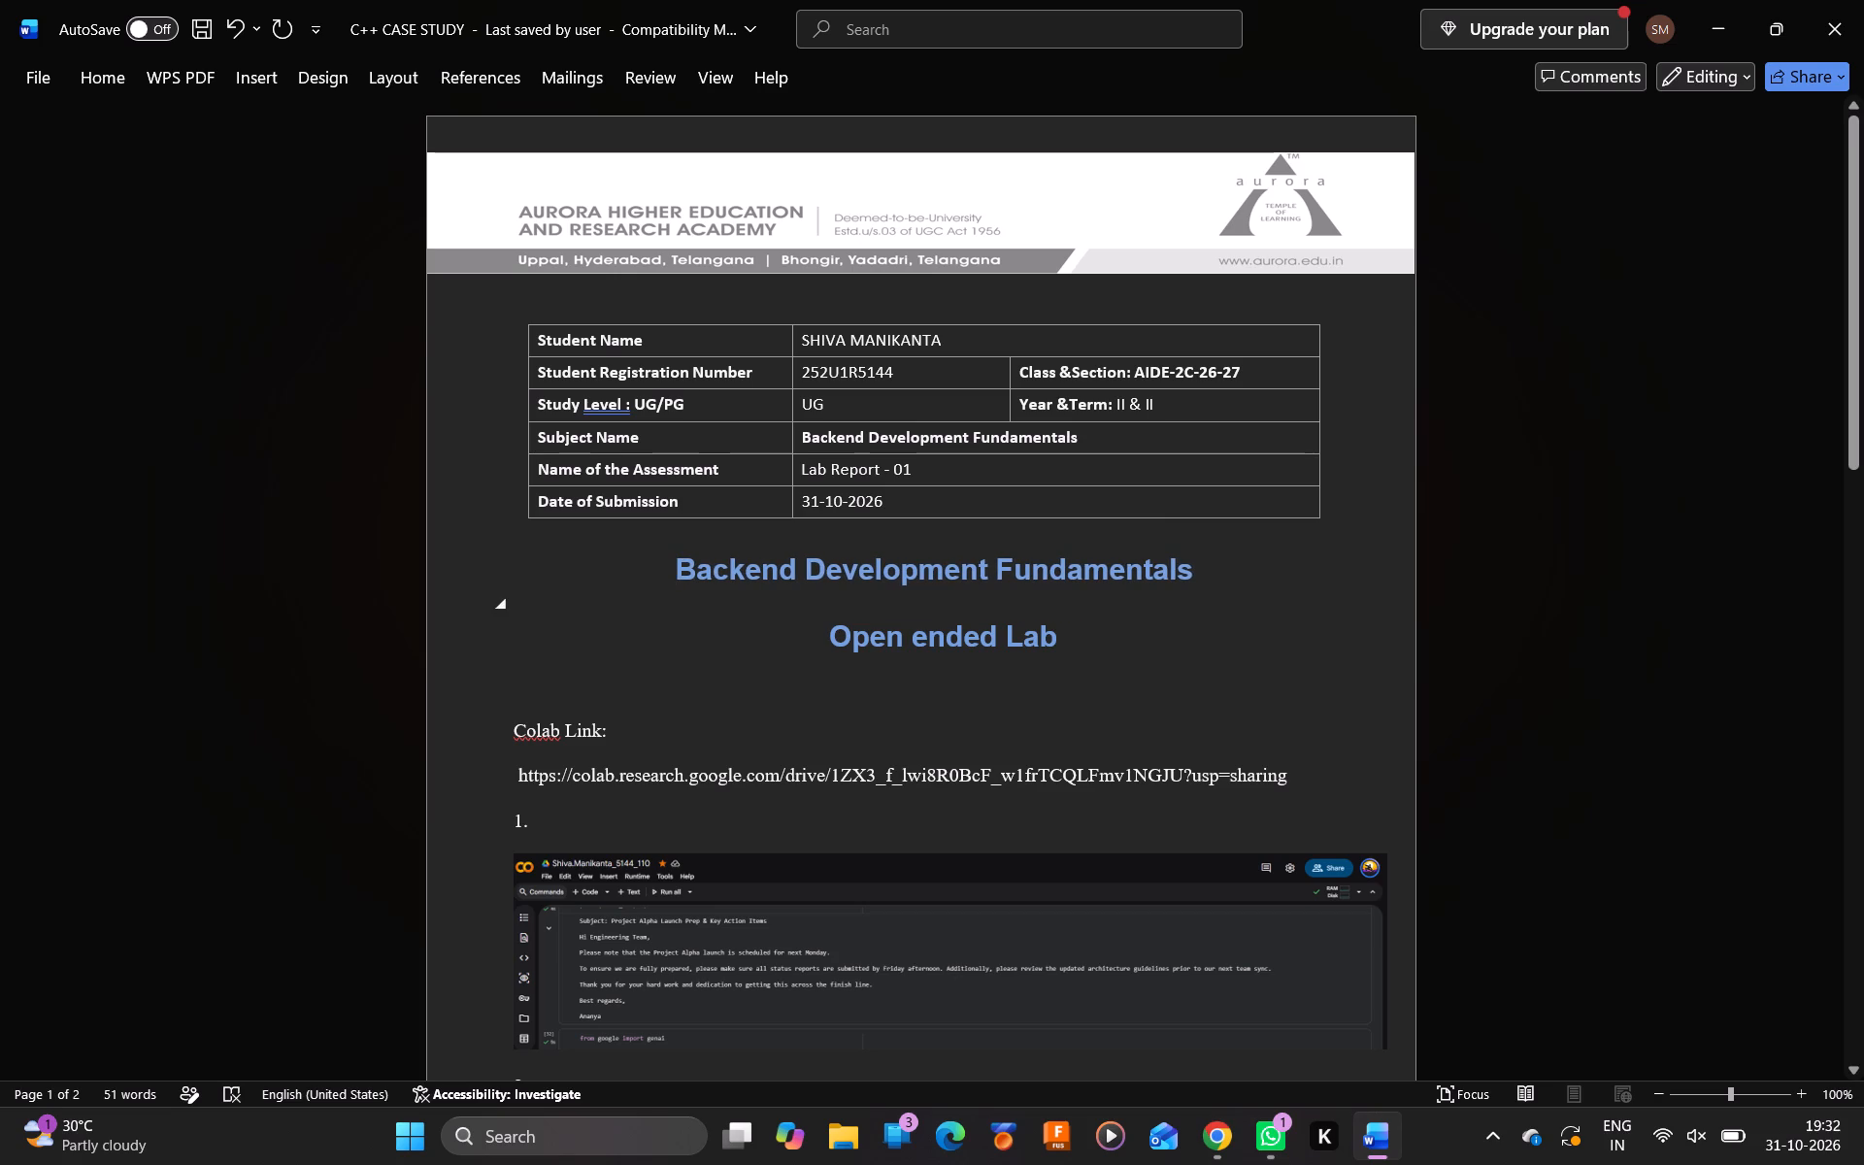
Change the second heading, Open ended Lab, to Lab Report - 01.
click(1011, 638)
key(BackSpace)
key(BackSpace)
key(BackSpace)
key(BackSpace)
key(BackSpace)
key(BackSpace)
key(BackSpace)
key(BackSpace)
key(BackSpace)
key(BackSpace)
key(BackSpace)
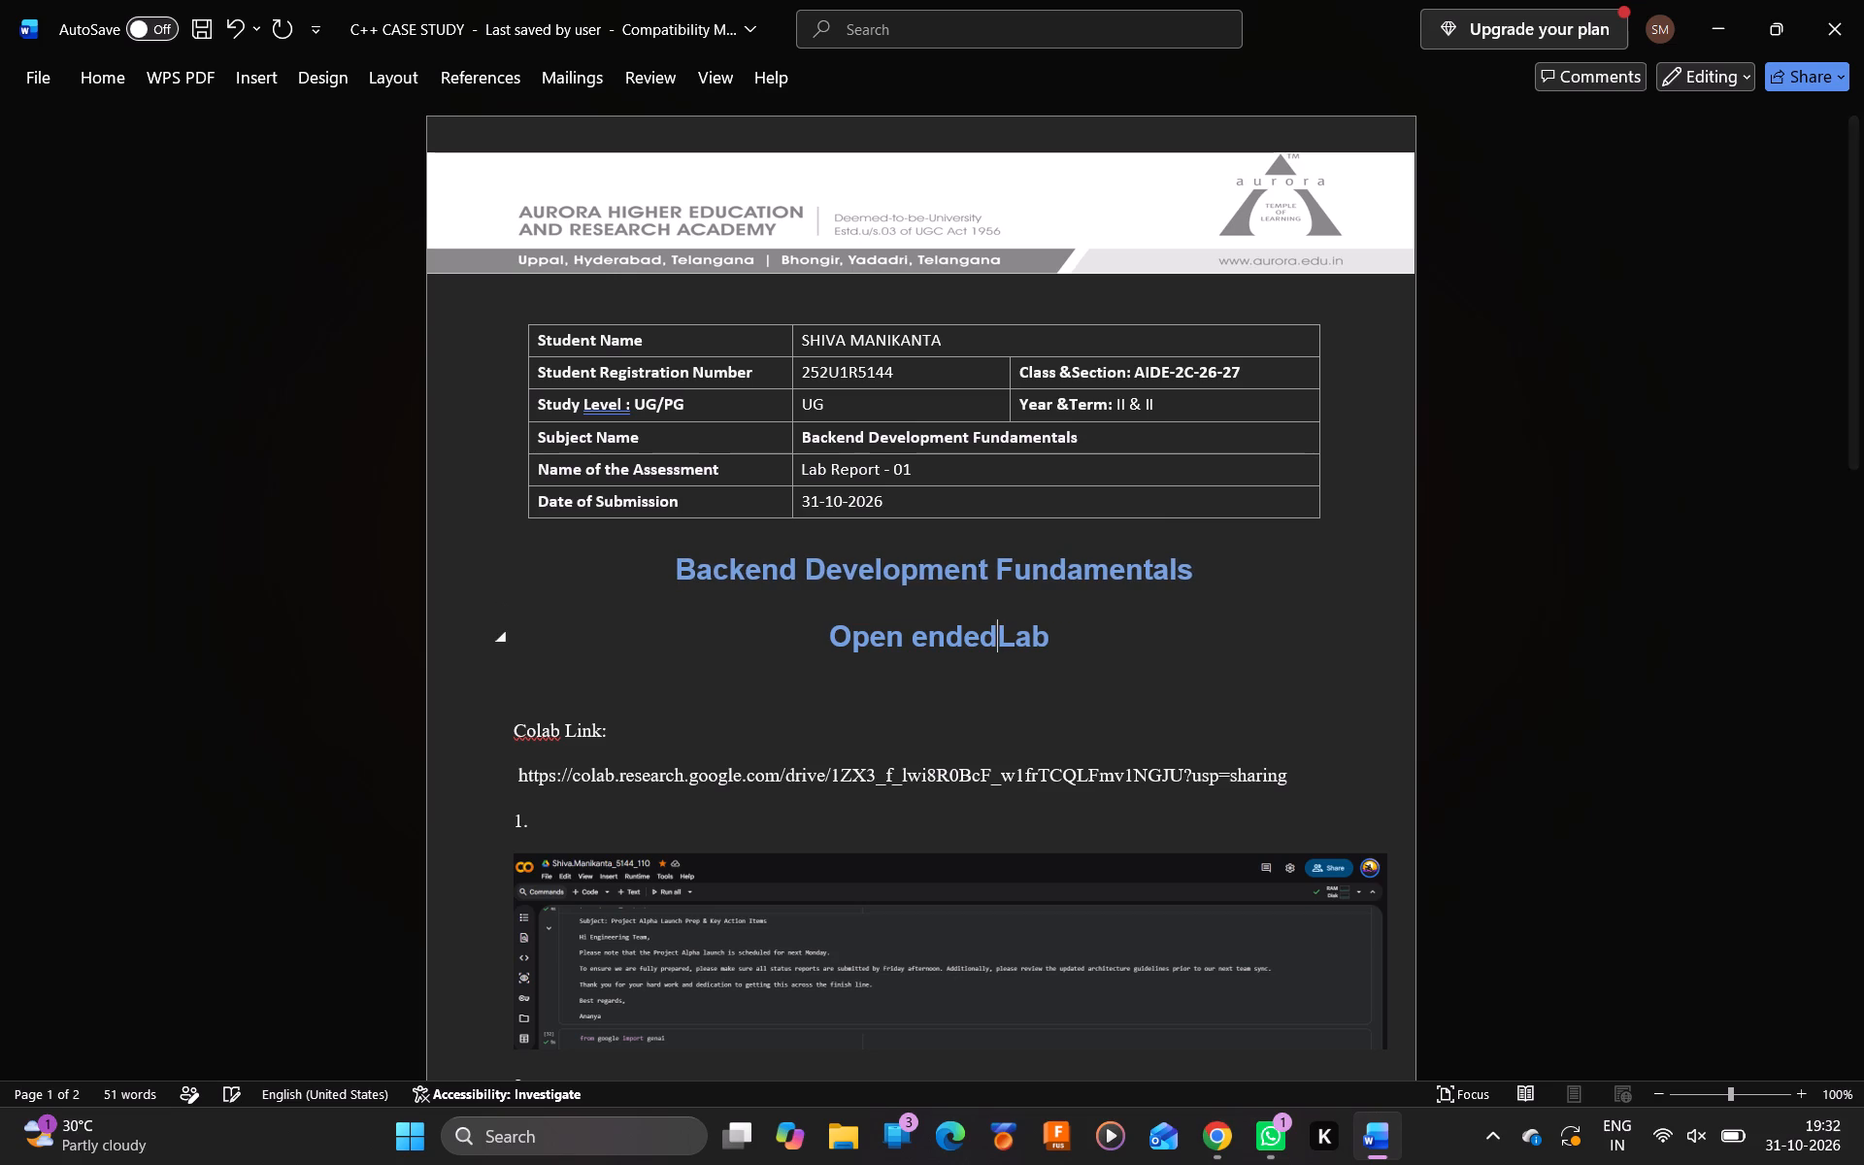
key(Right)
key(Right)
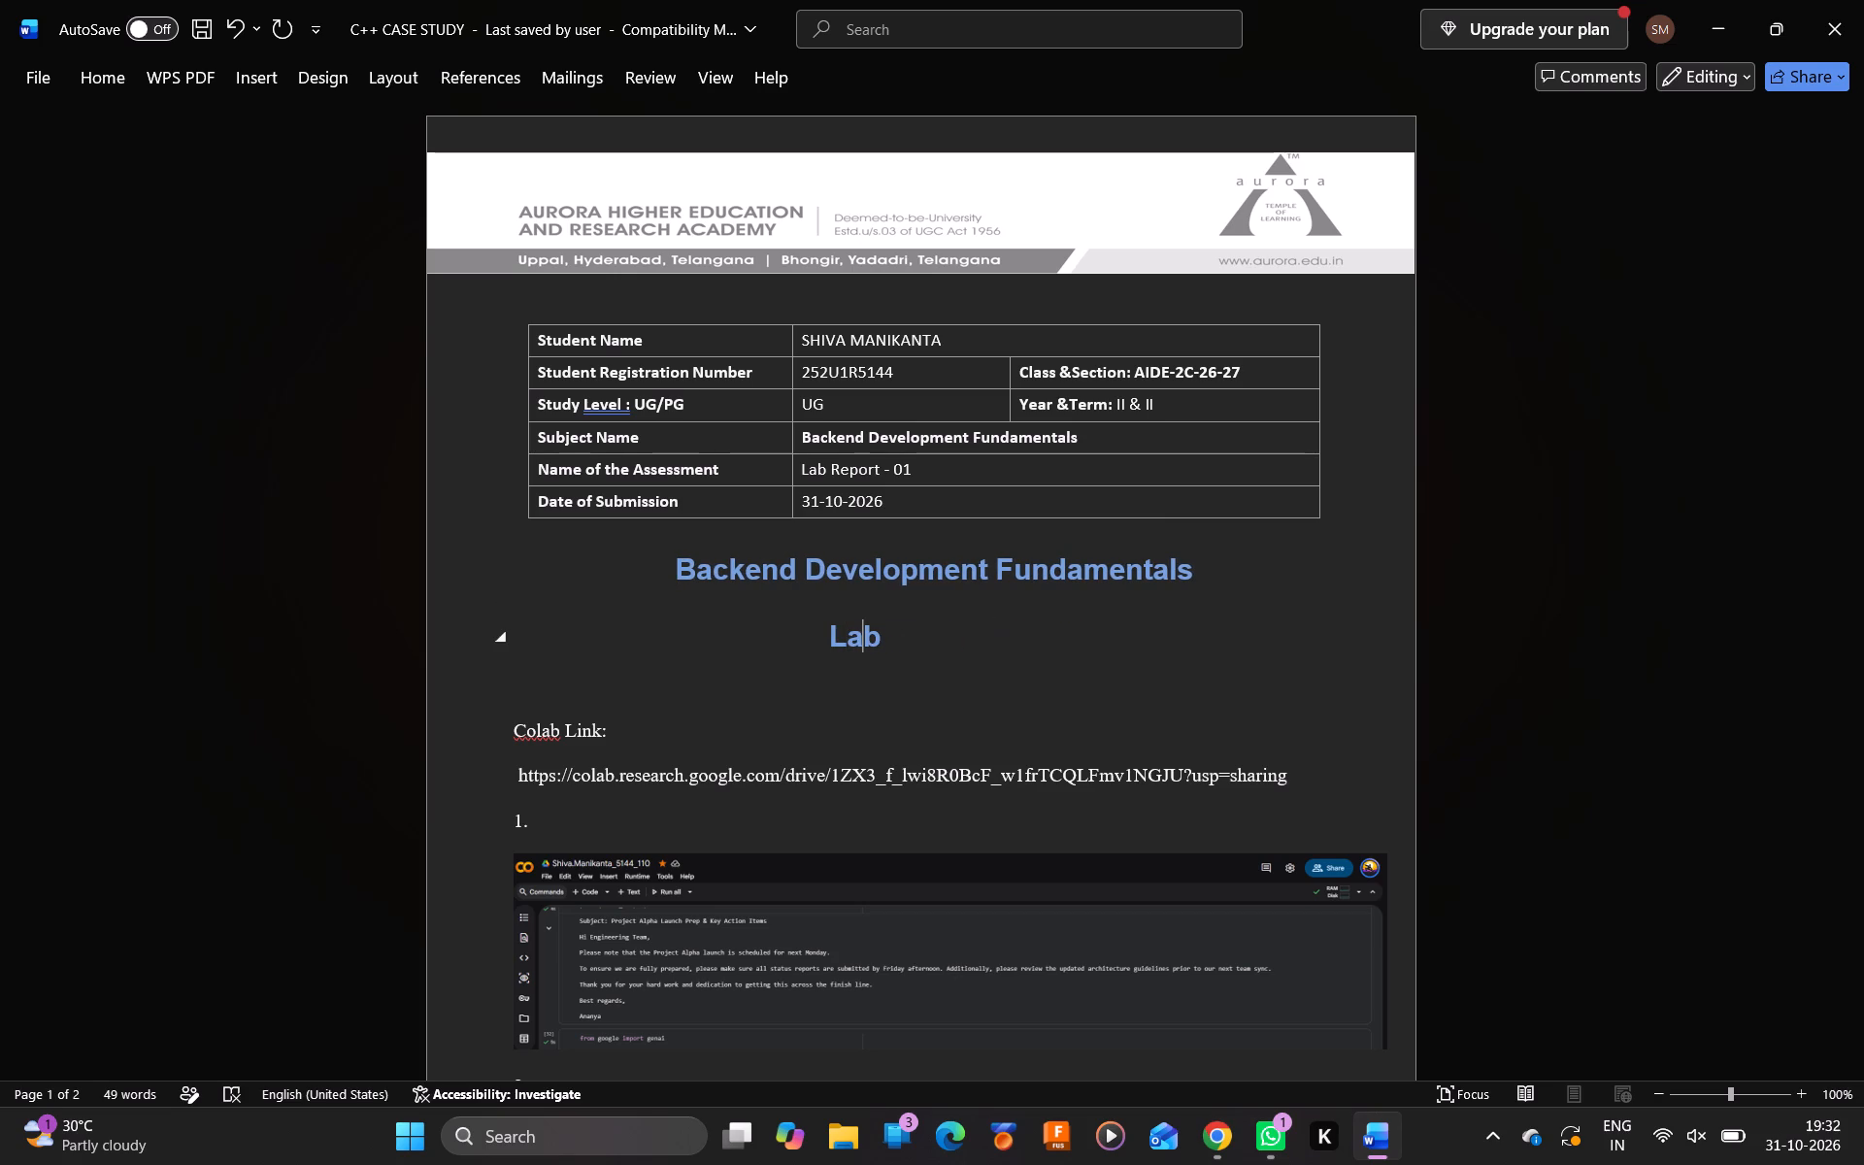
key(Right)
key(space)
text(Repo)
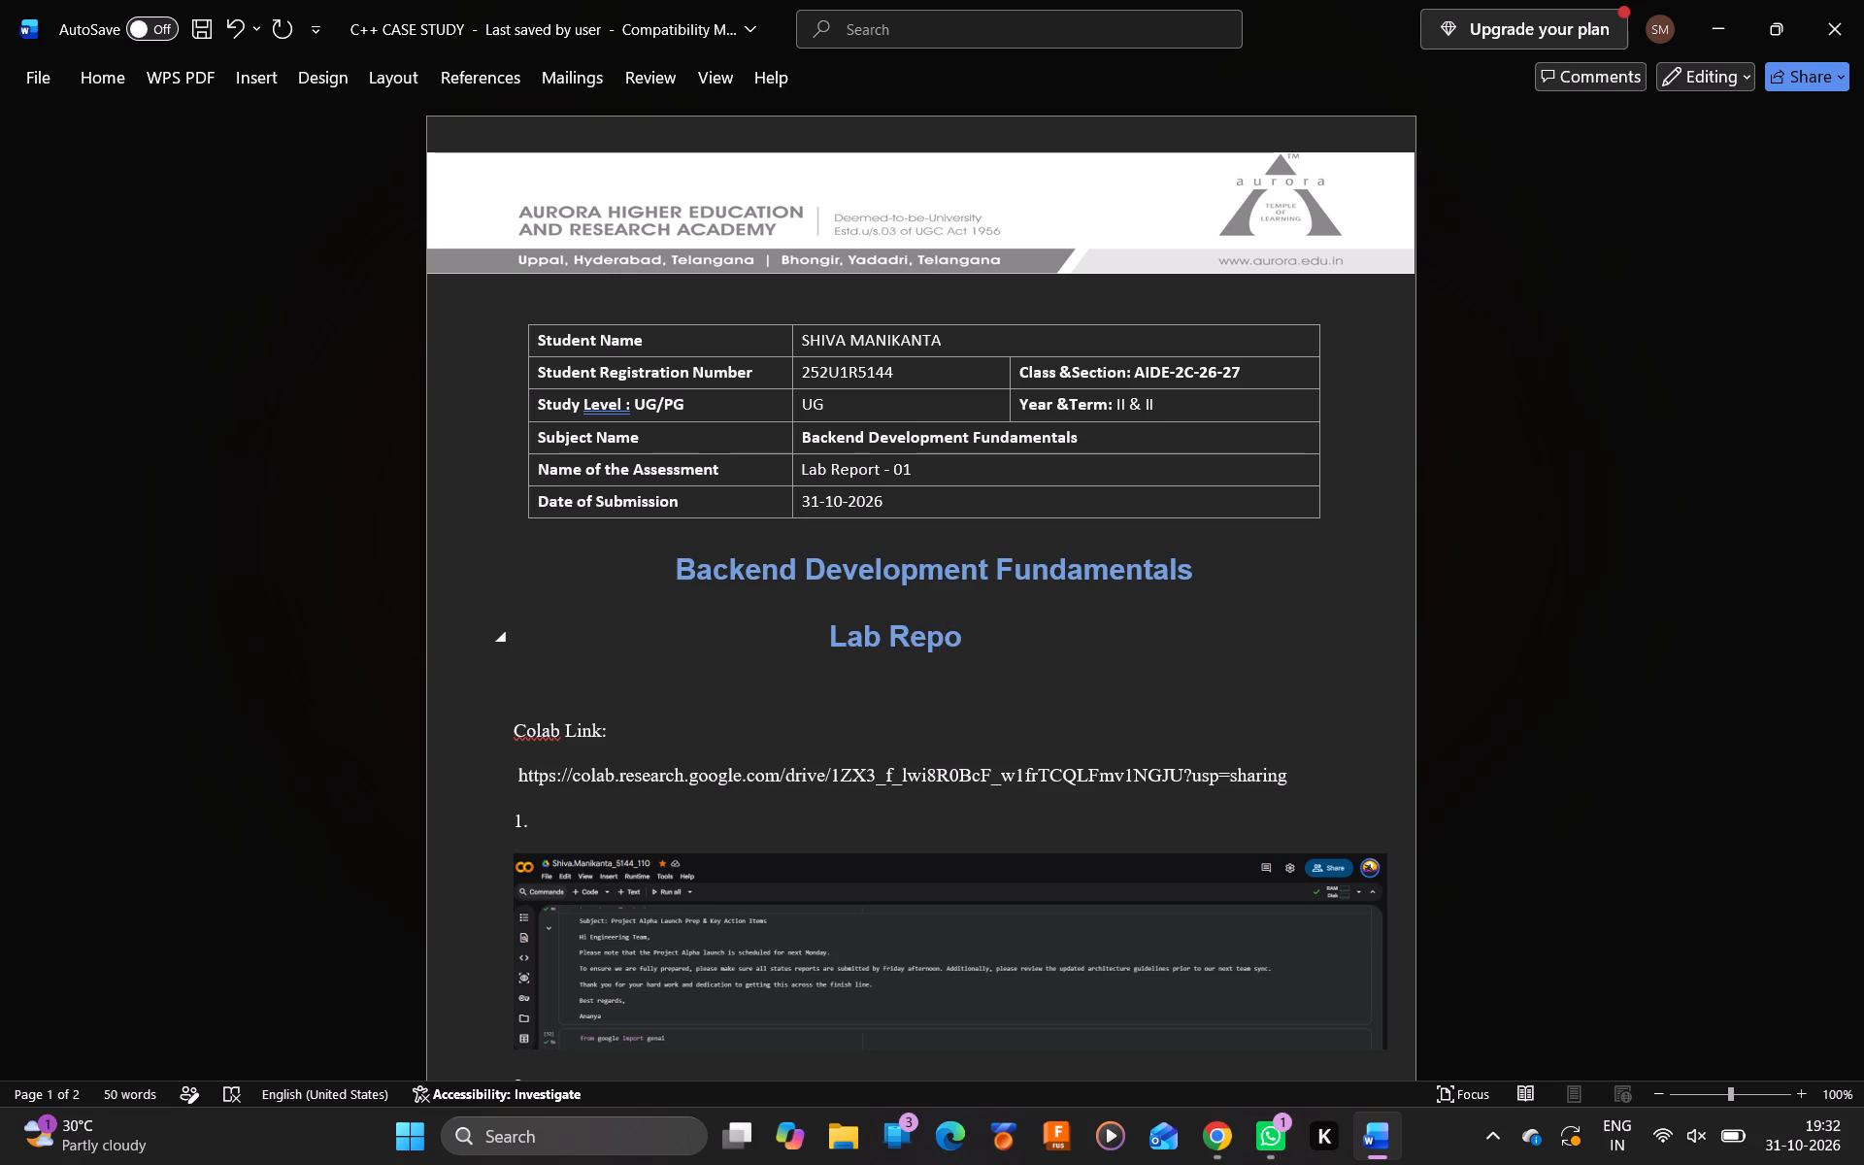
text(rt)
key(space)
text(- 01)
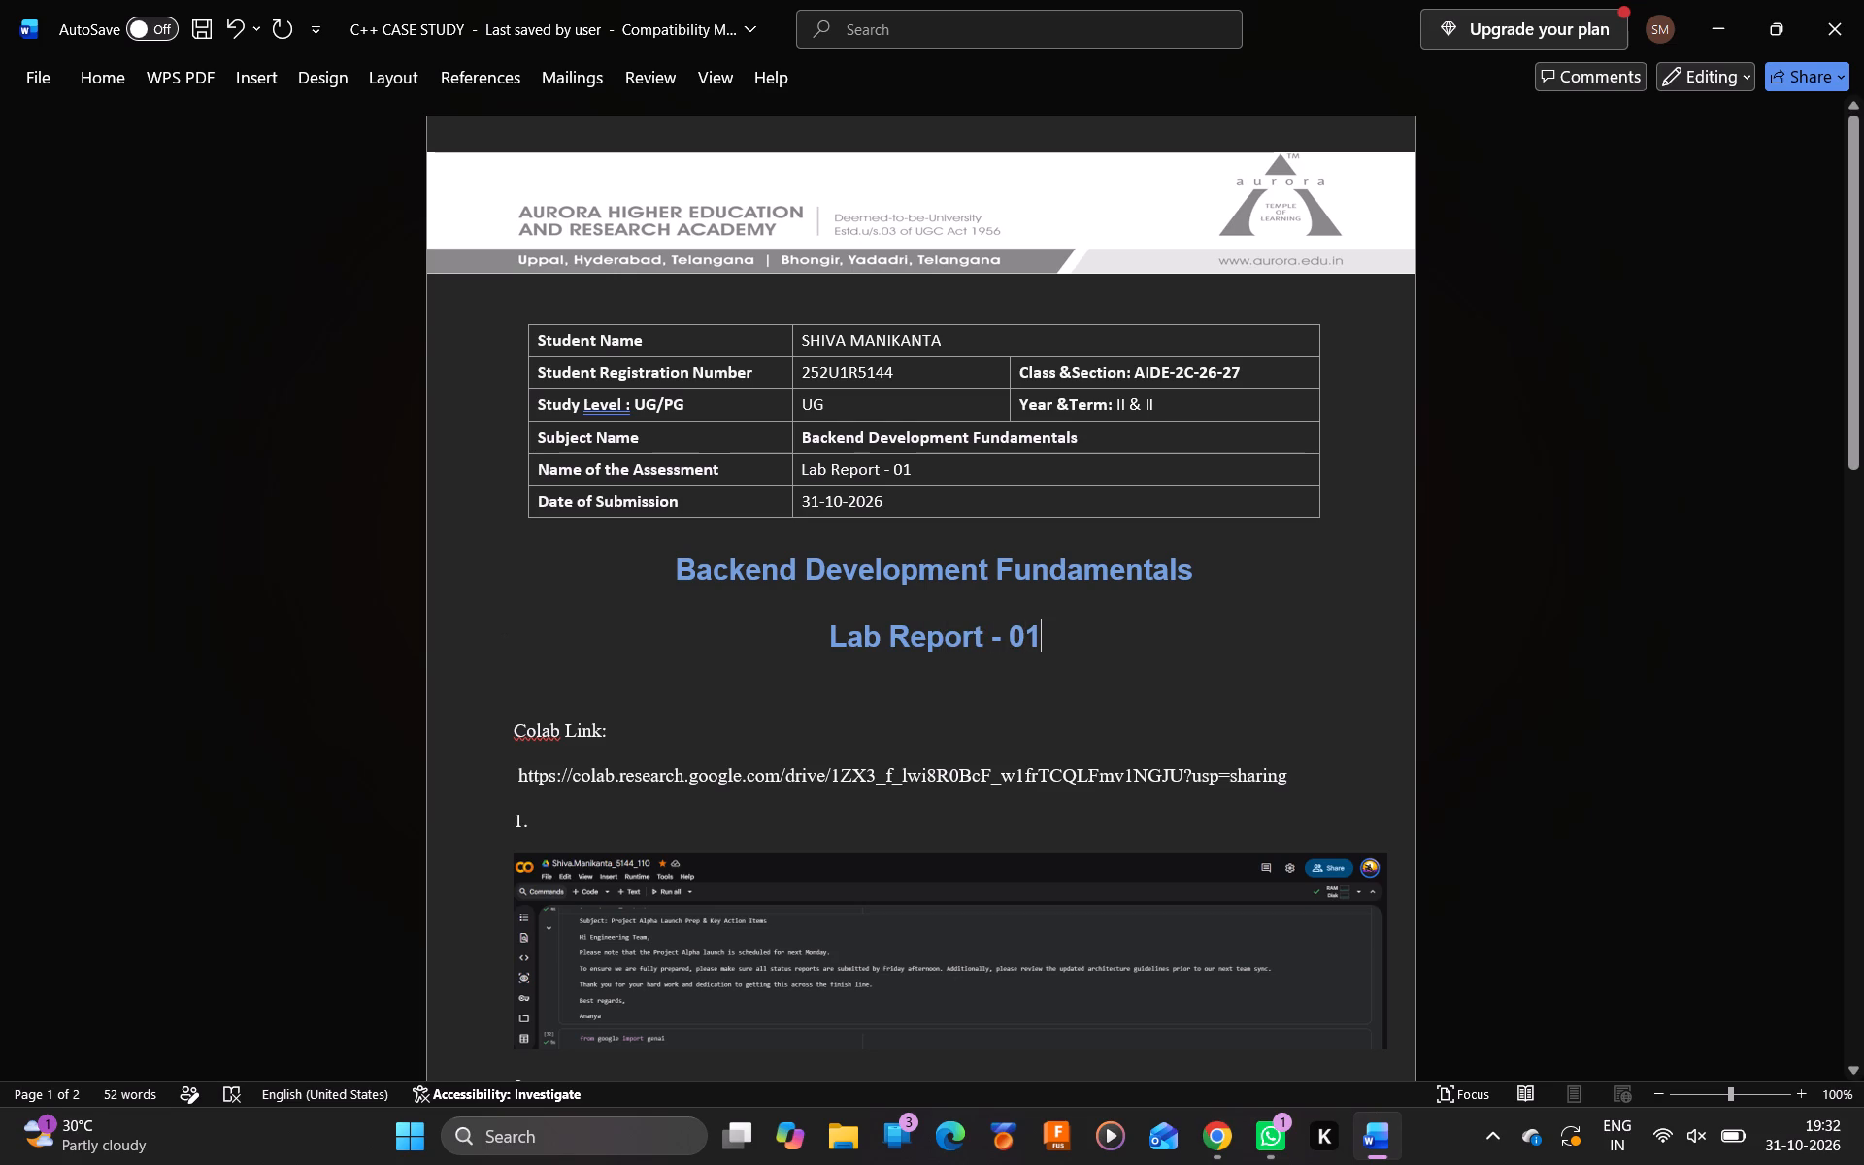
Delete all the old body content from the Colab Link line through the last numbered screenshot.
scroll(772, 795, down, 1)
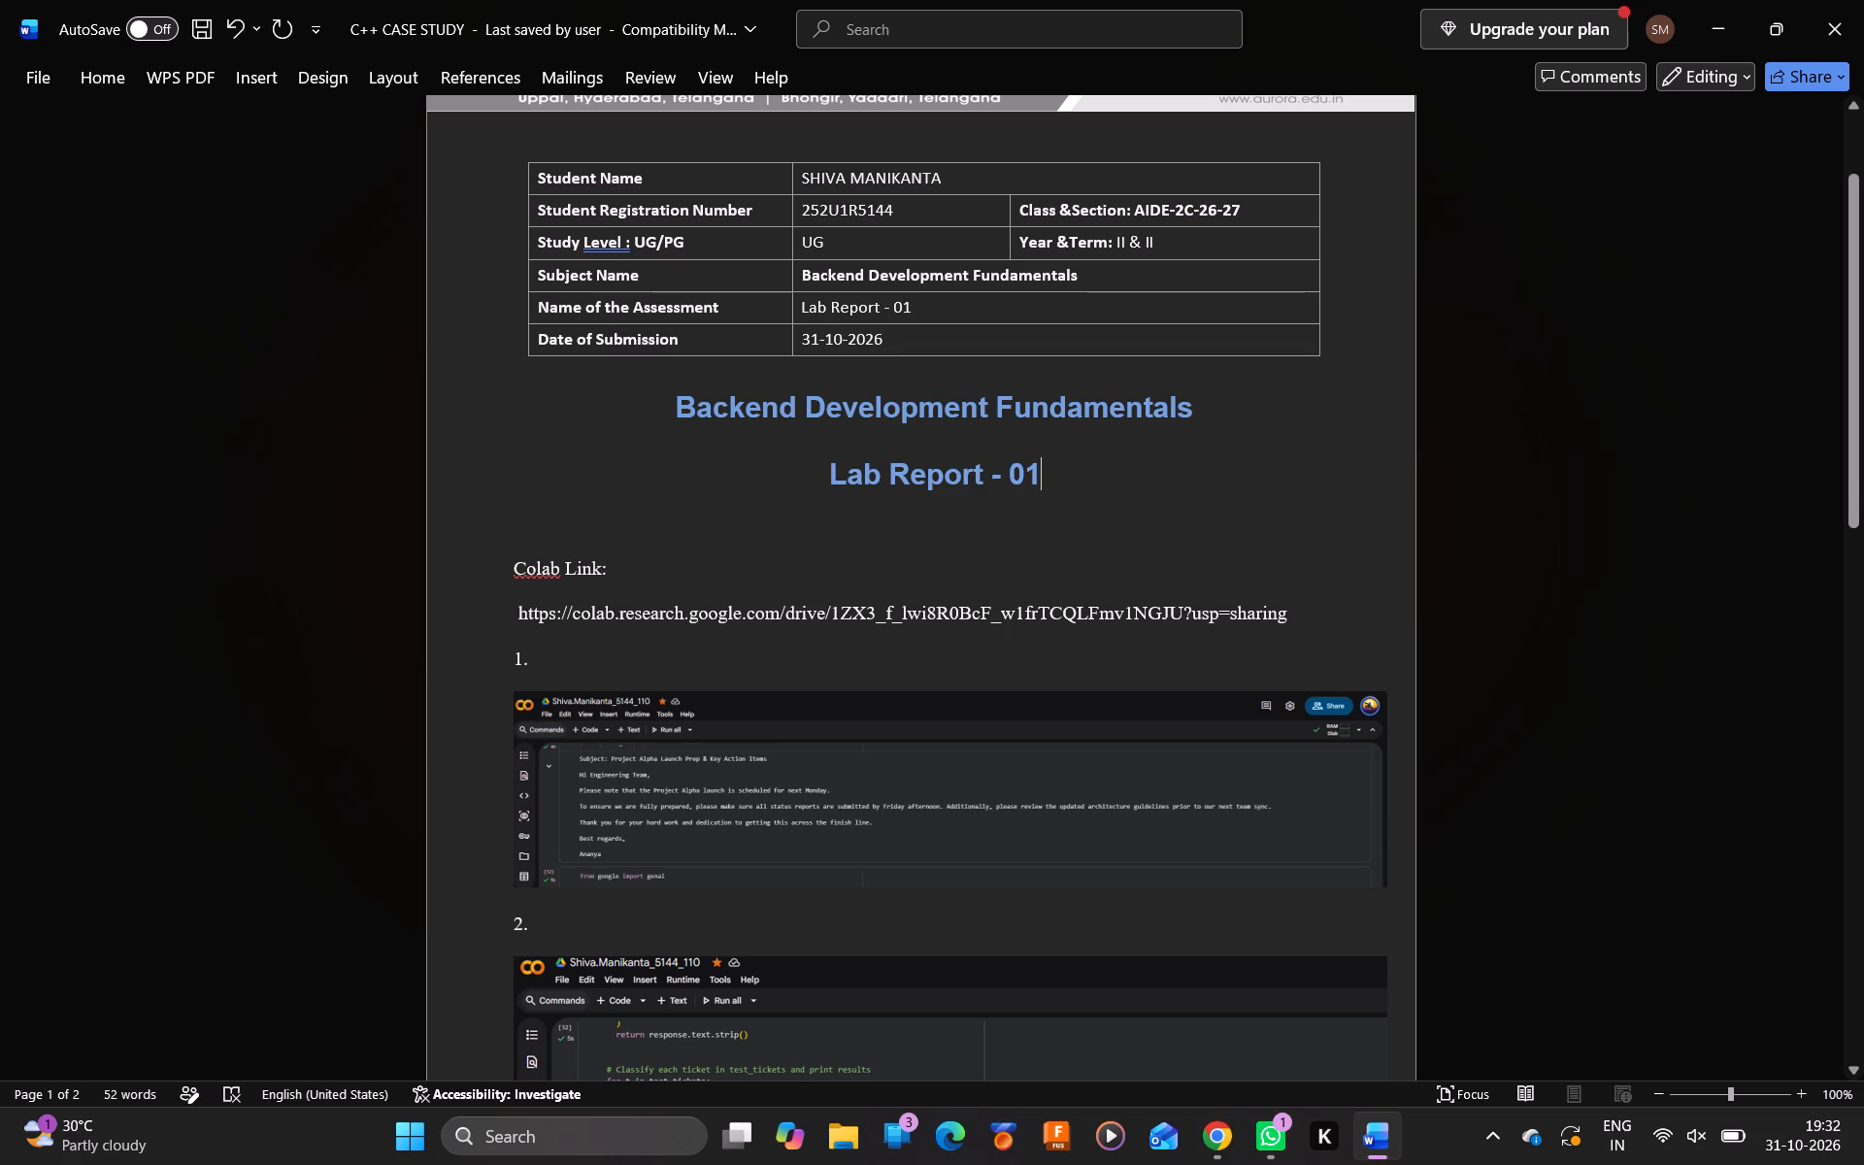
click(512, 566)
drag(512, 566, 894, 969)
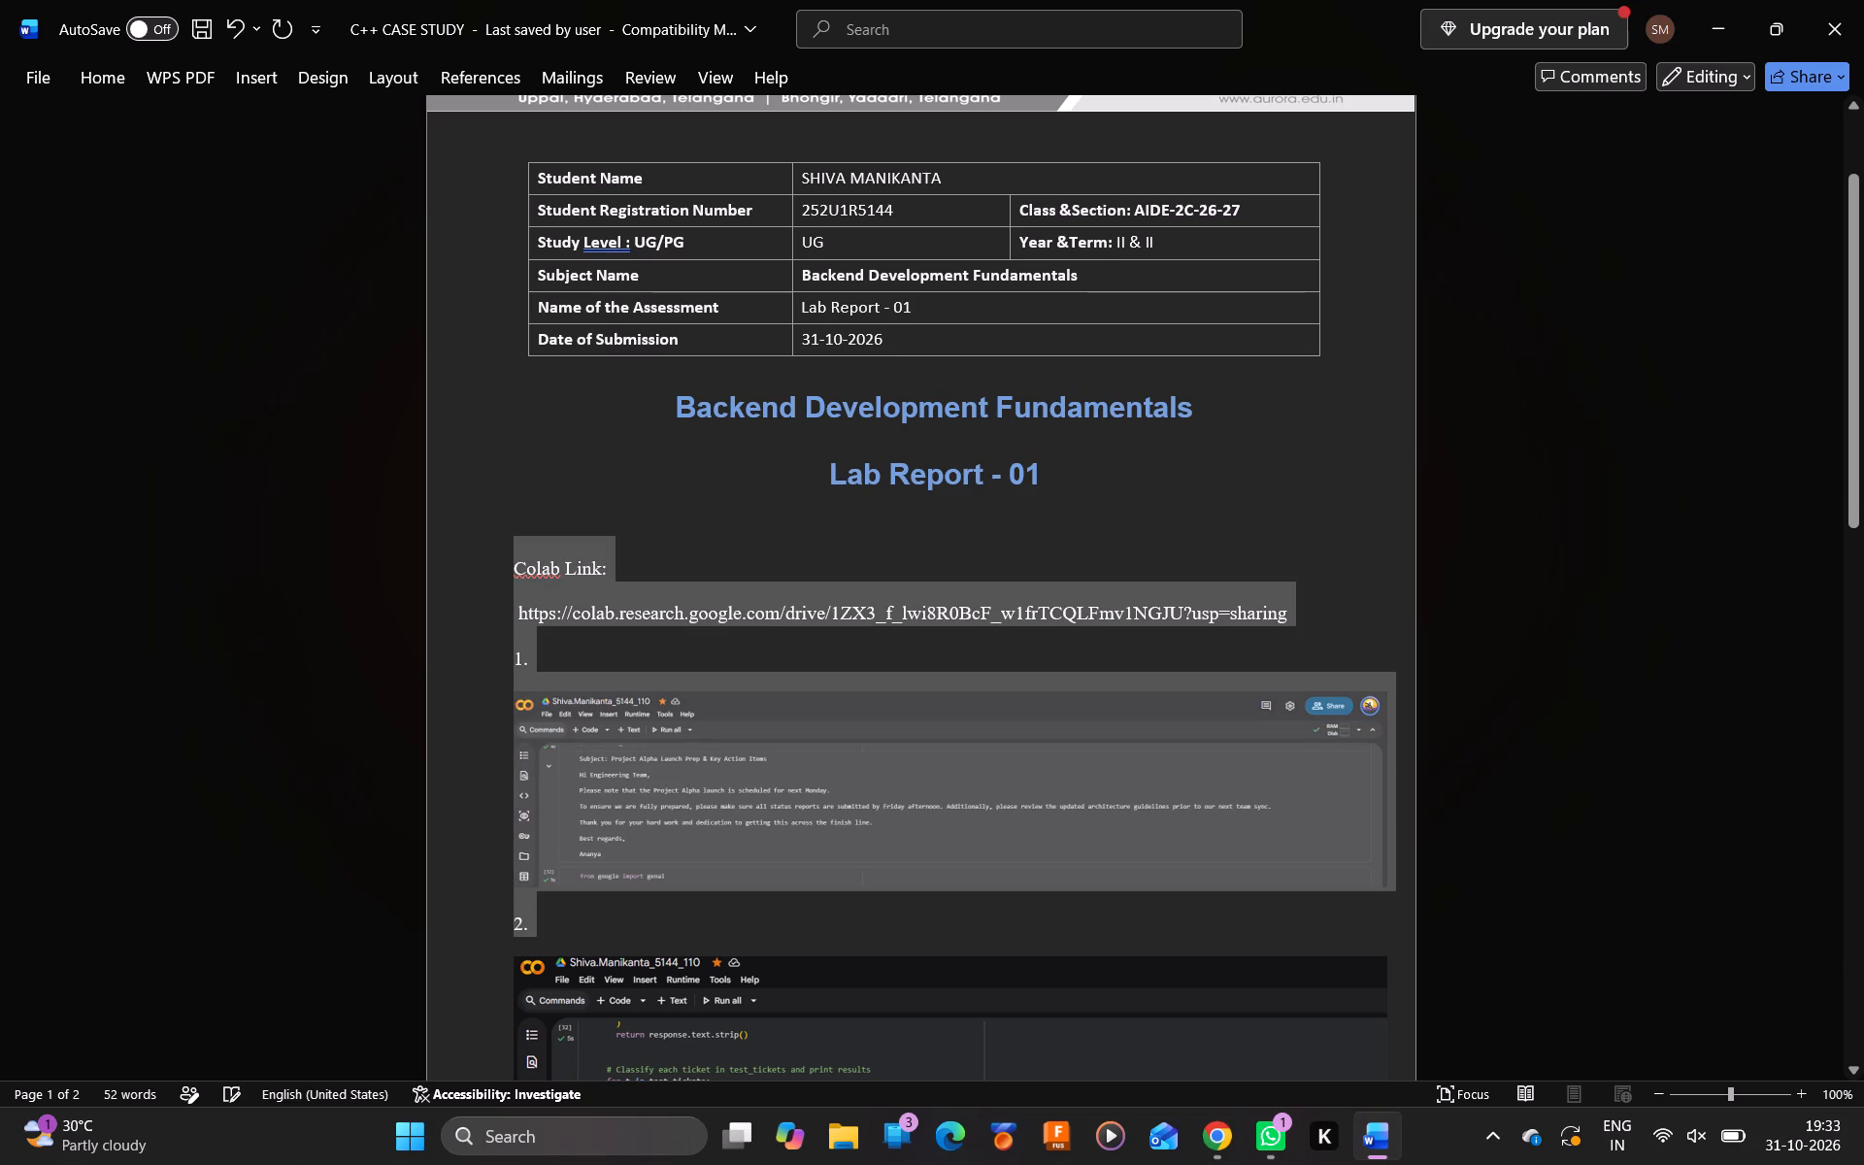
drag(894, 969, 1074, 1164)
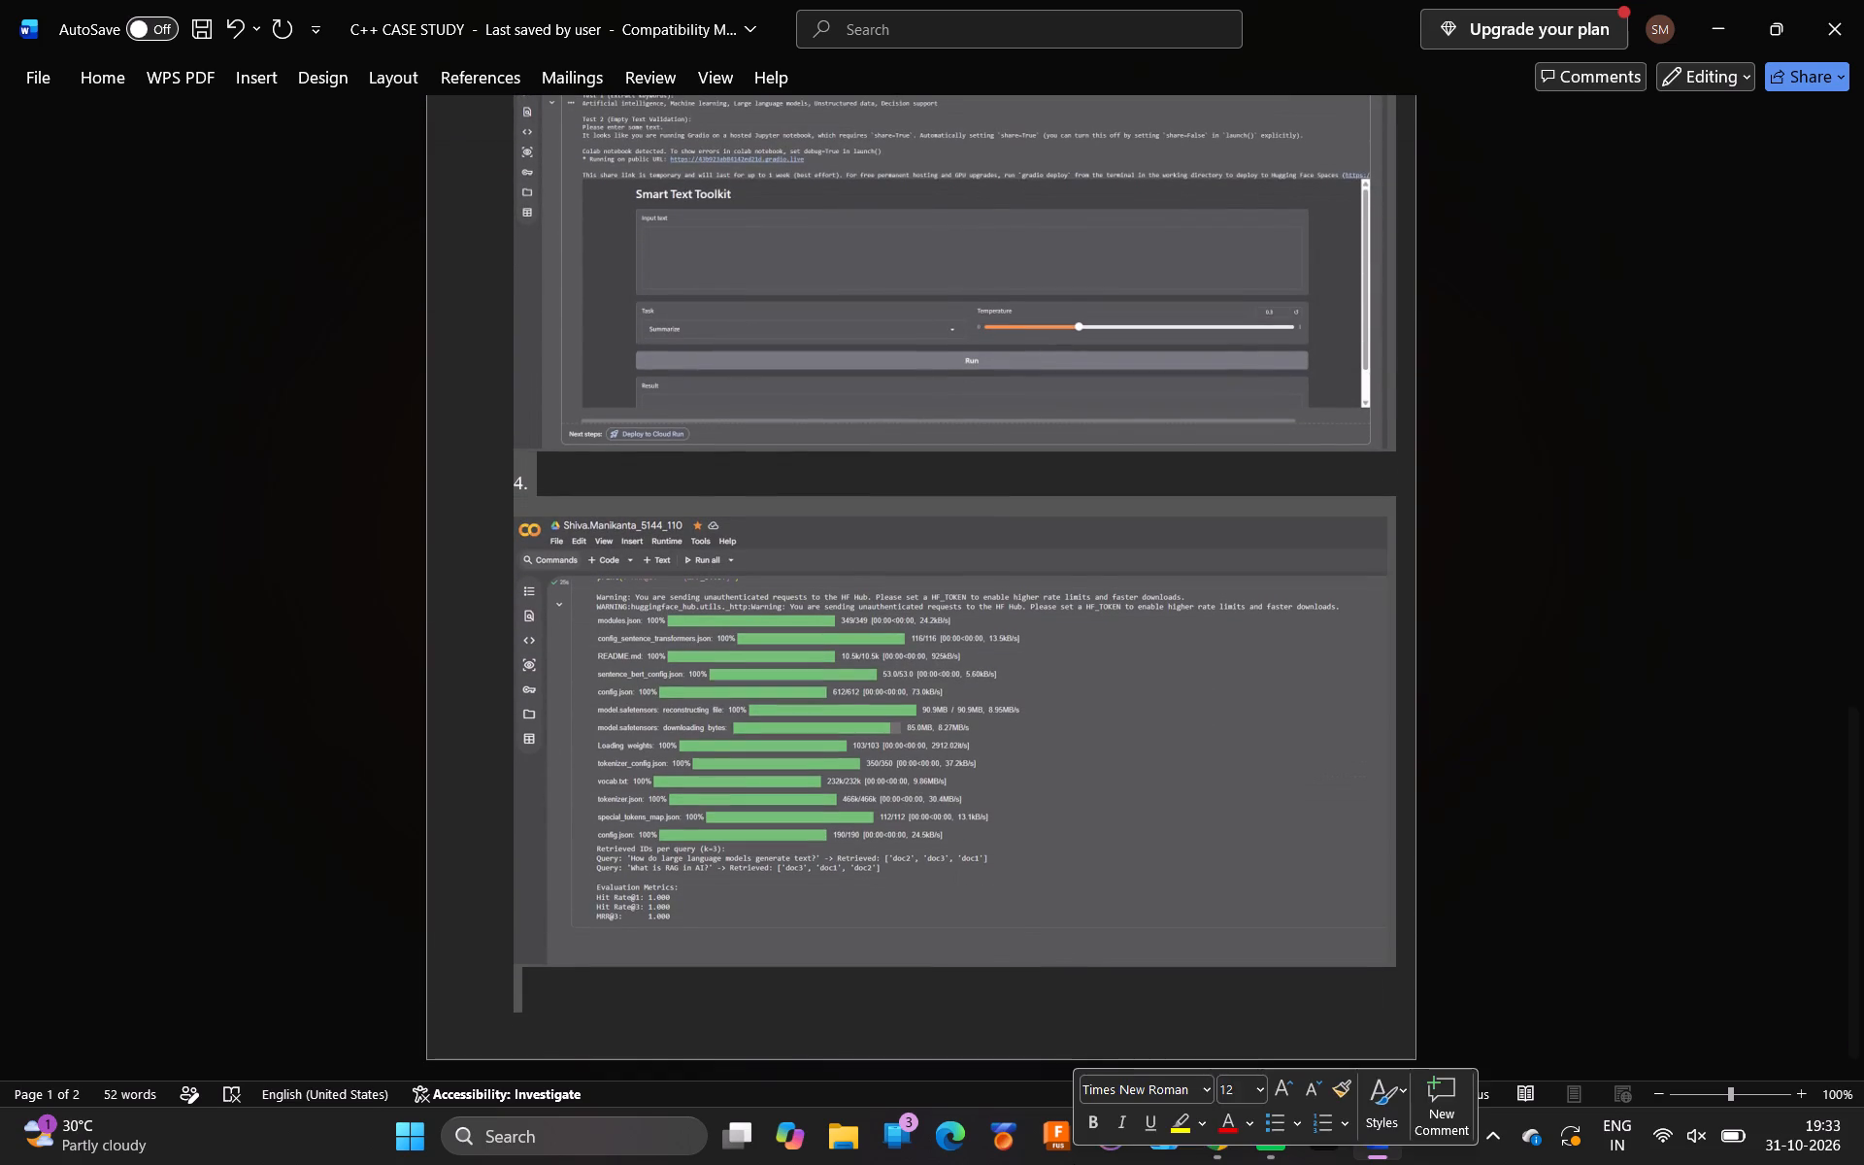
key(BackSpace)
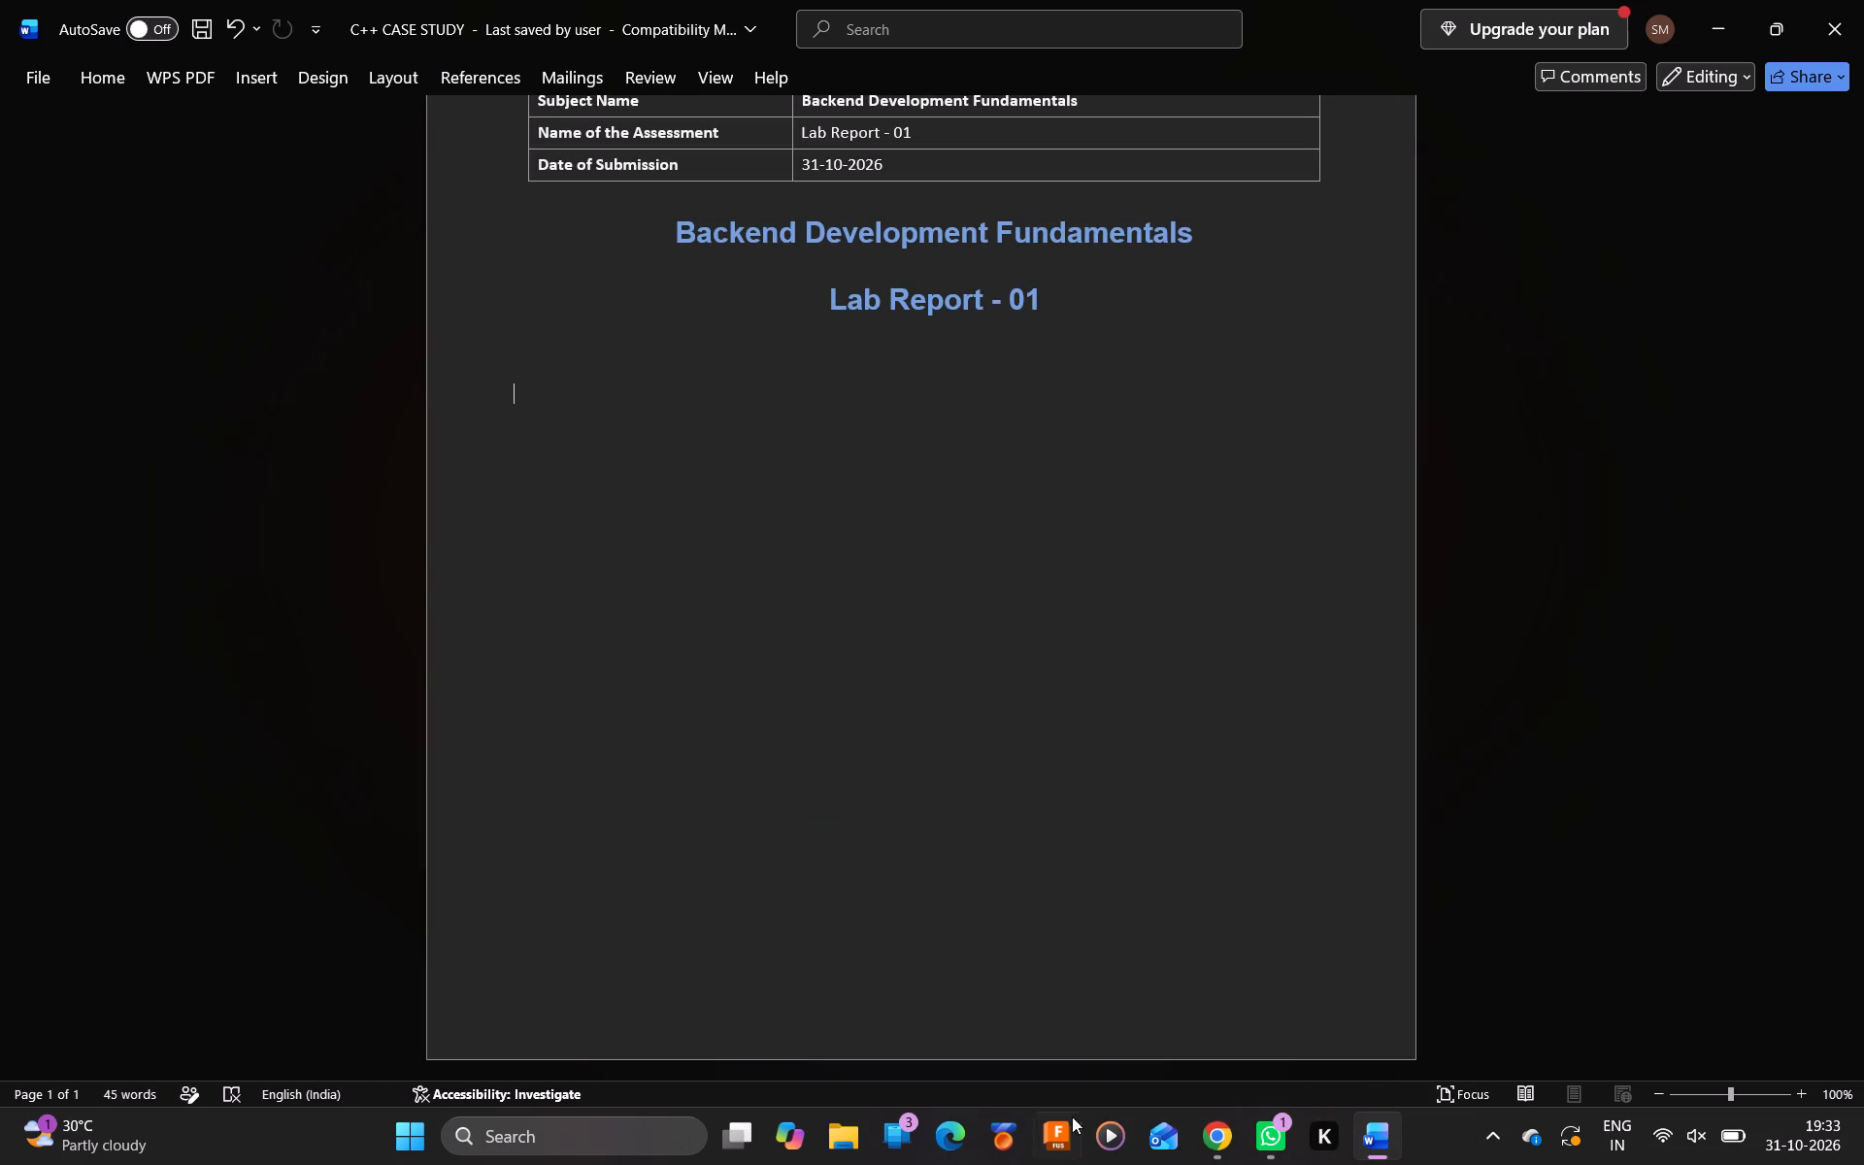
Switch to Chrome, return to the home page of the learning.ccbp.in portal and complete the Face ID verification.
click(1216, 1124)
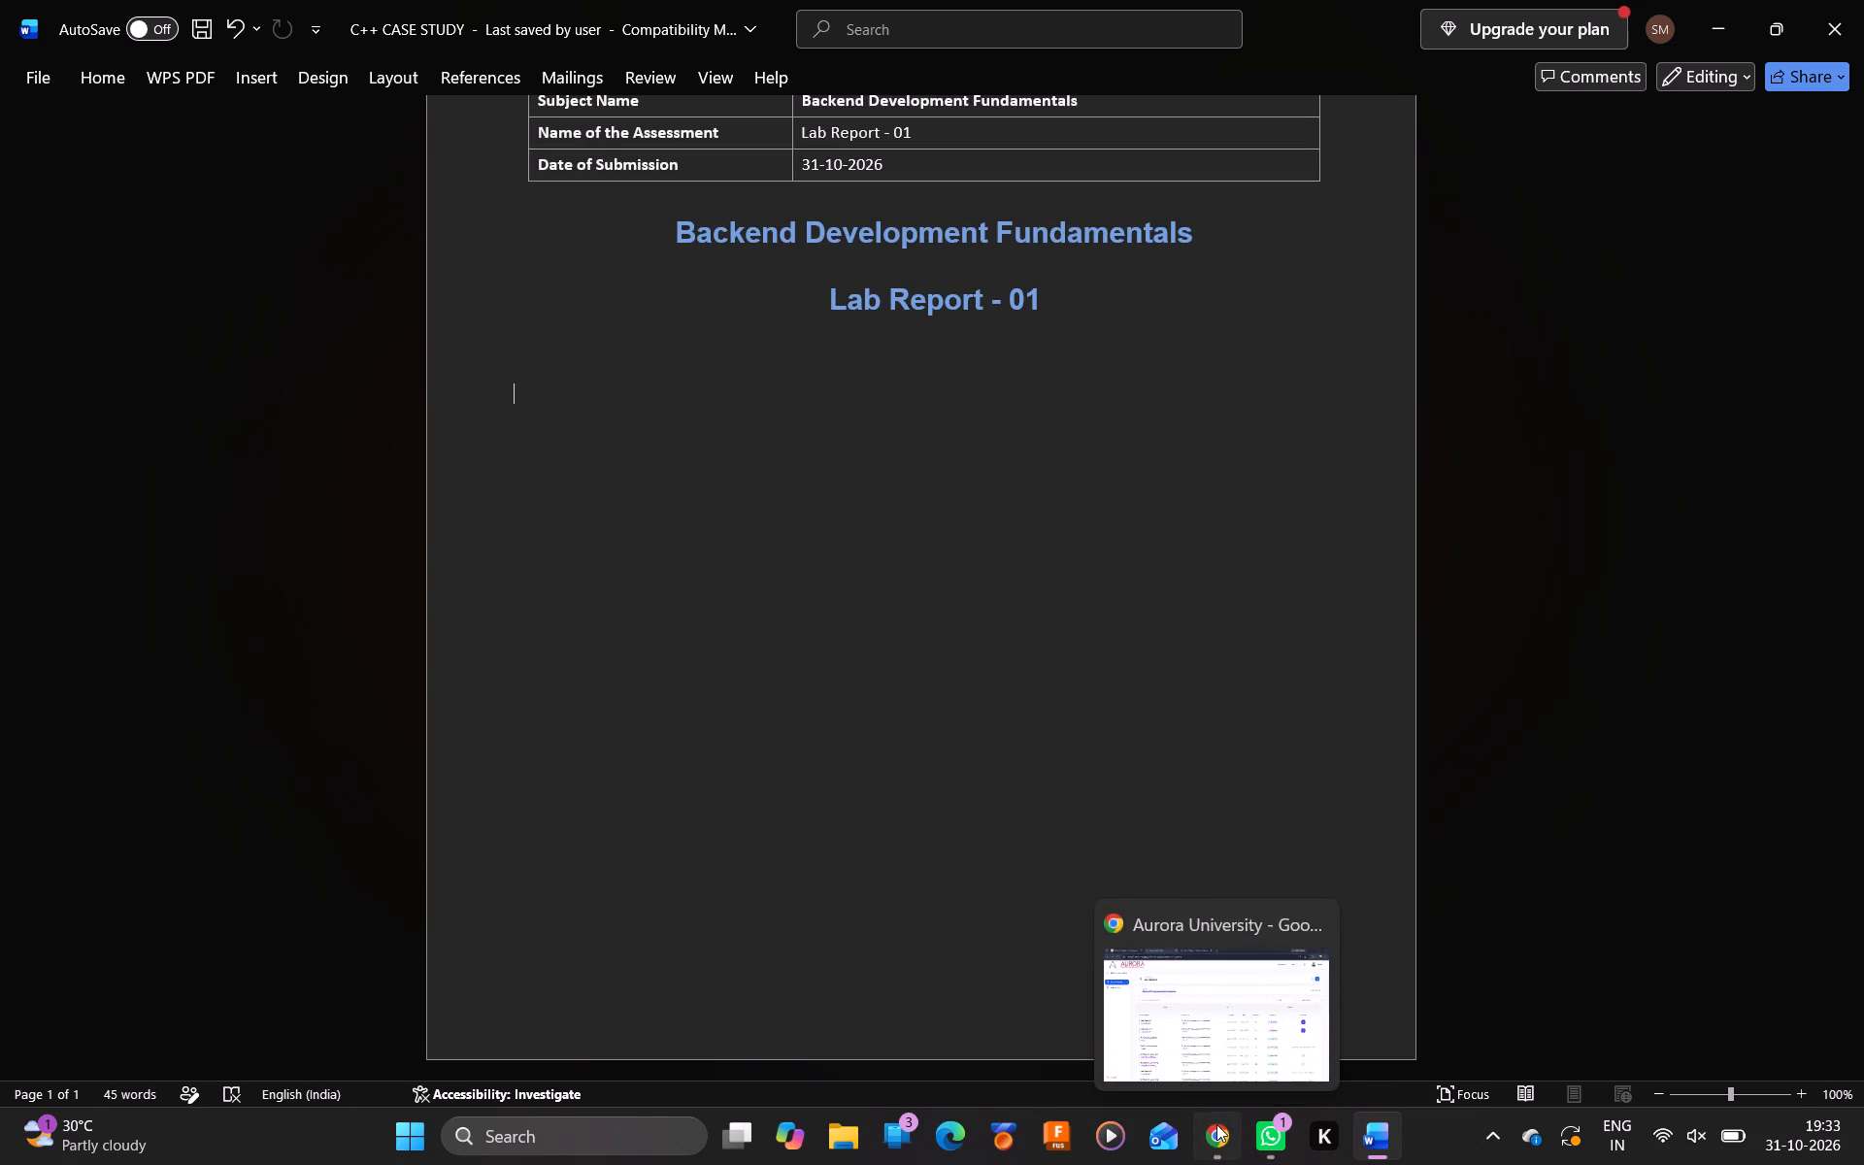
click(72, 142)
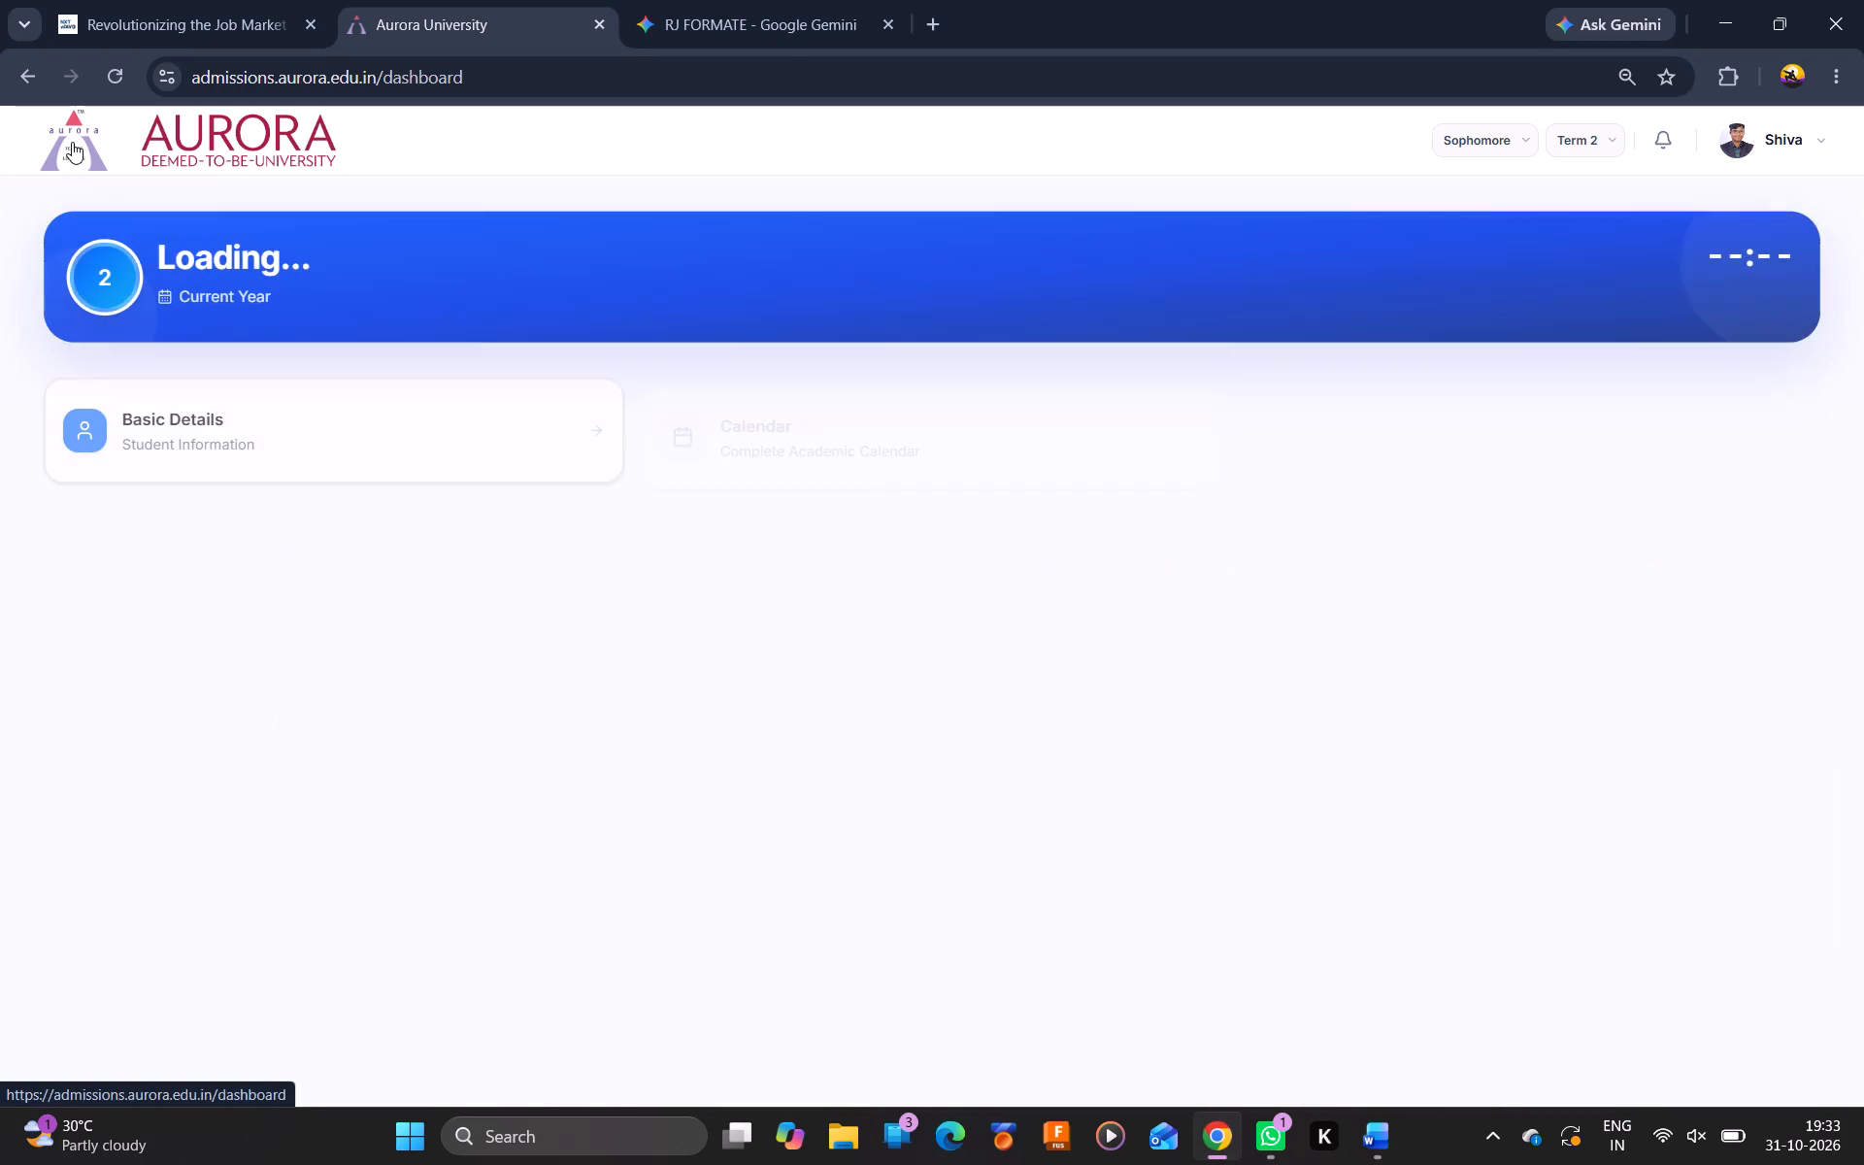
click(185, 2)
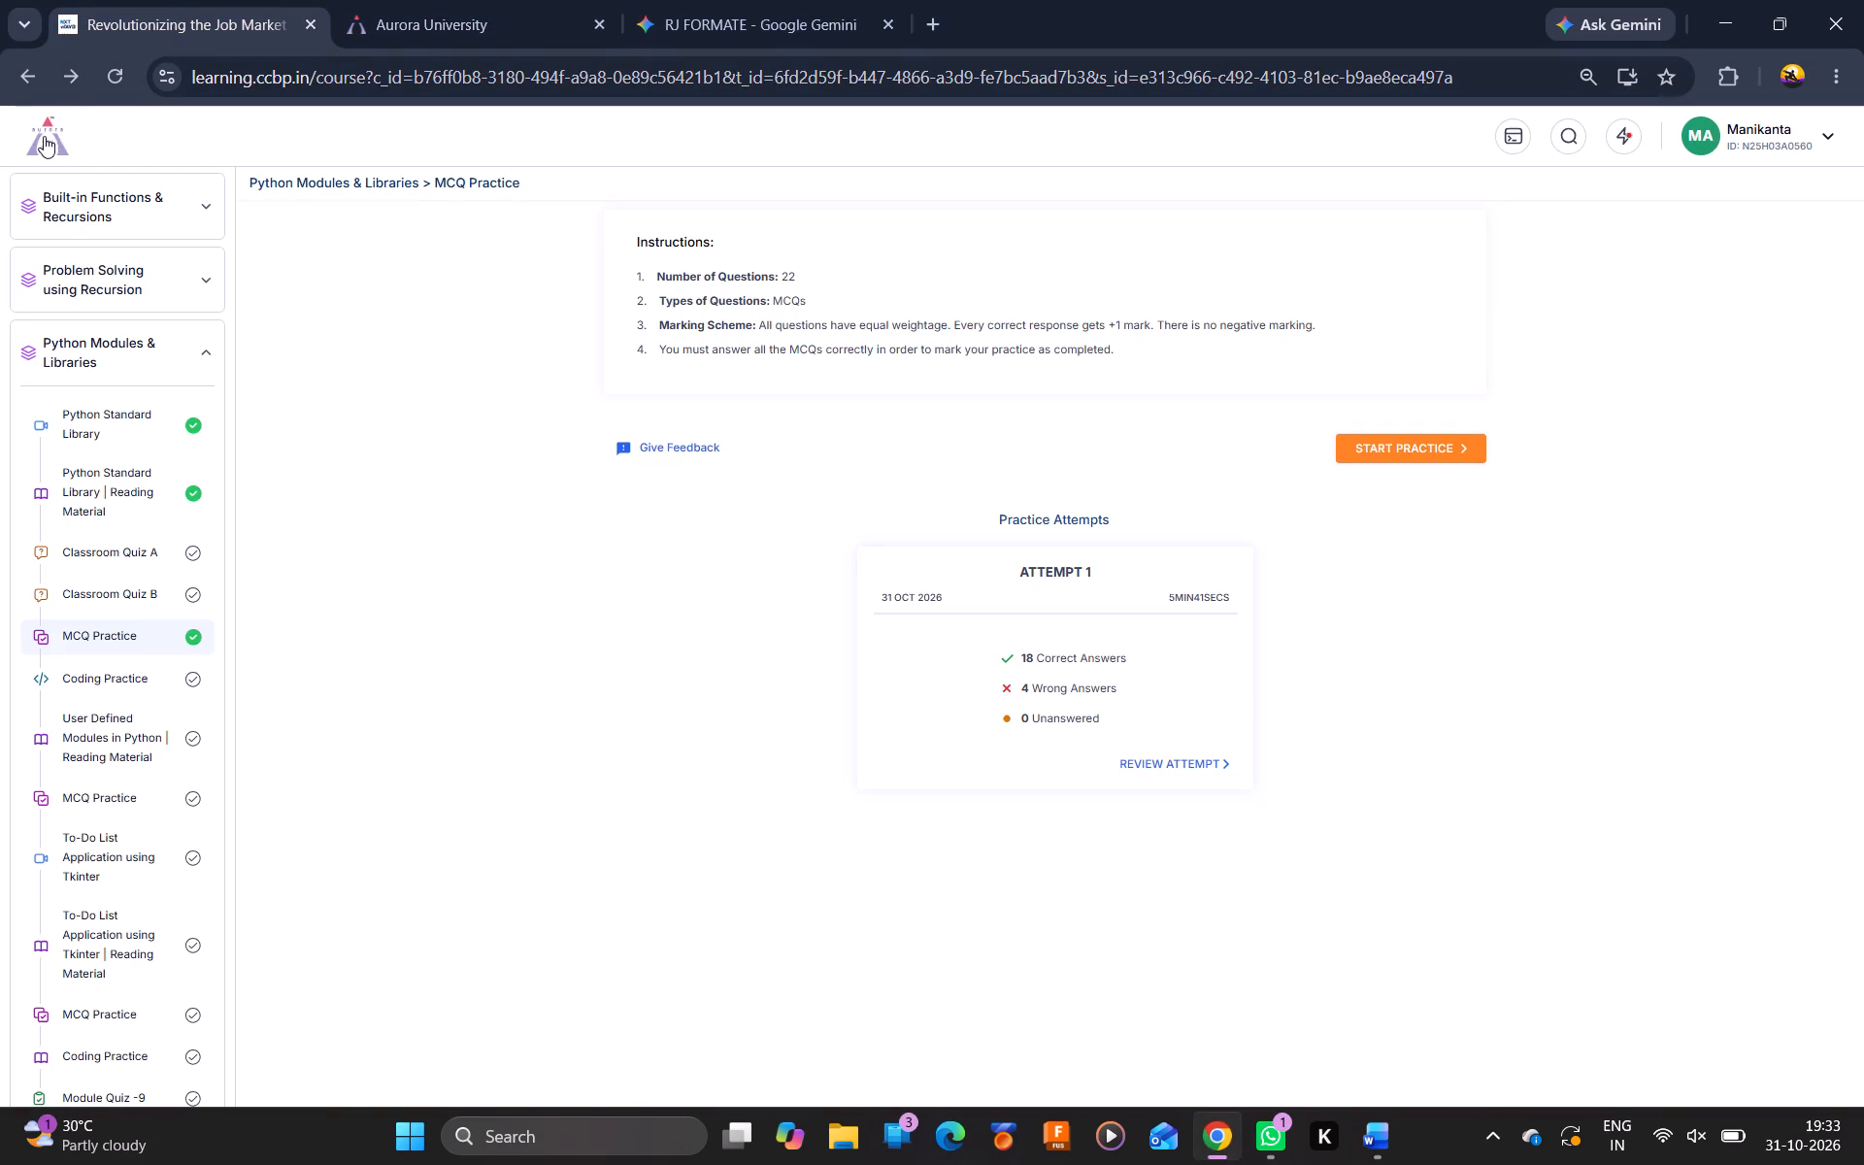
click(42, 138)
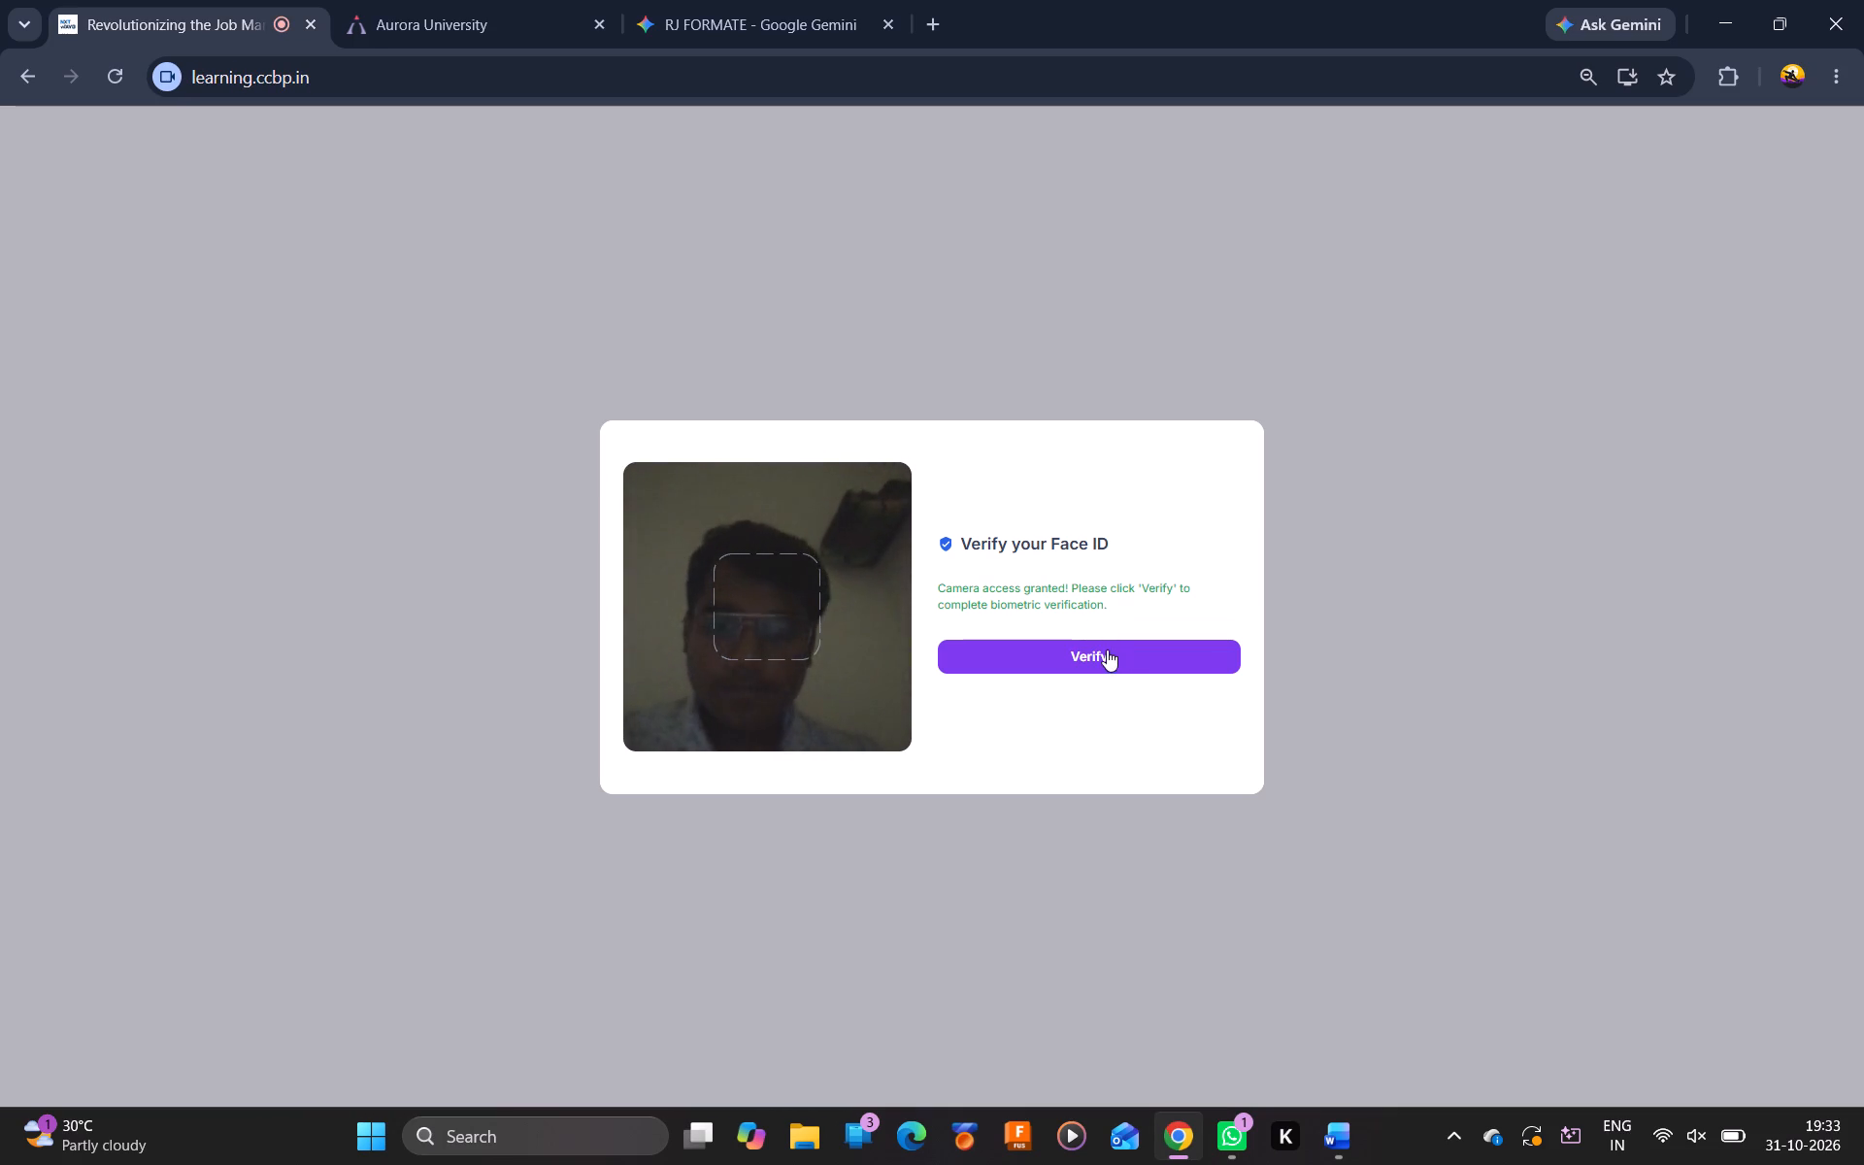
click(1107, 649)
click(1107, 649)
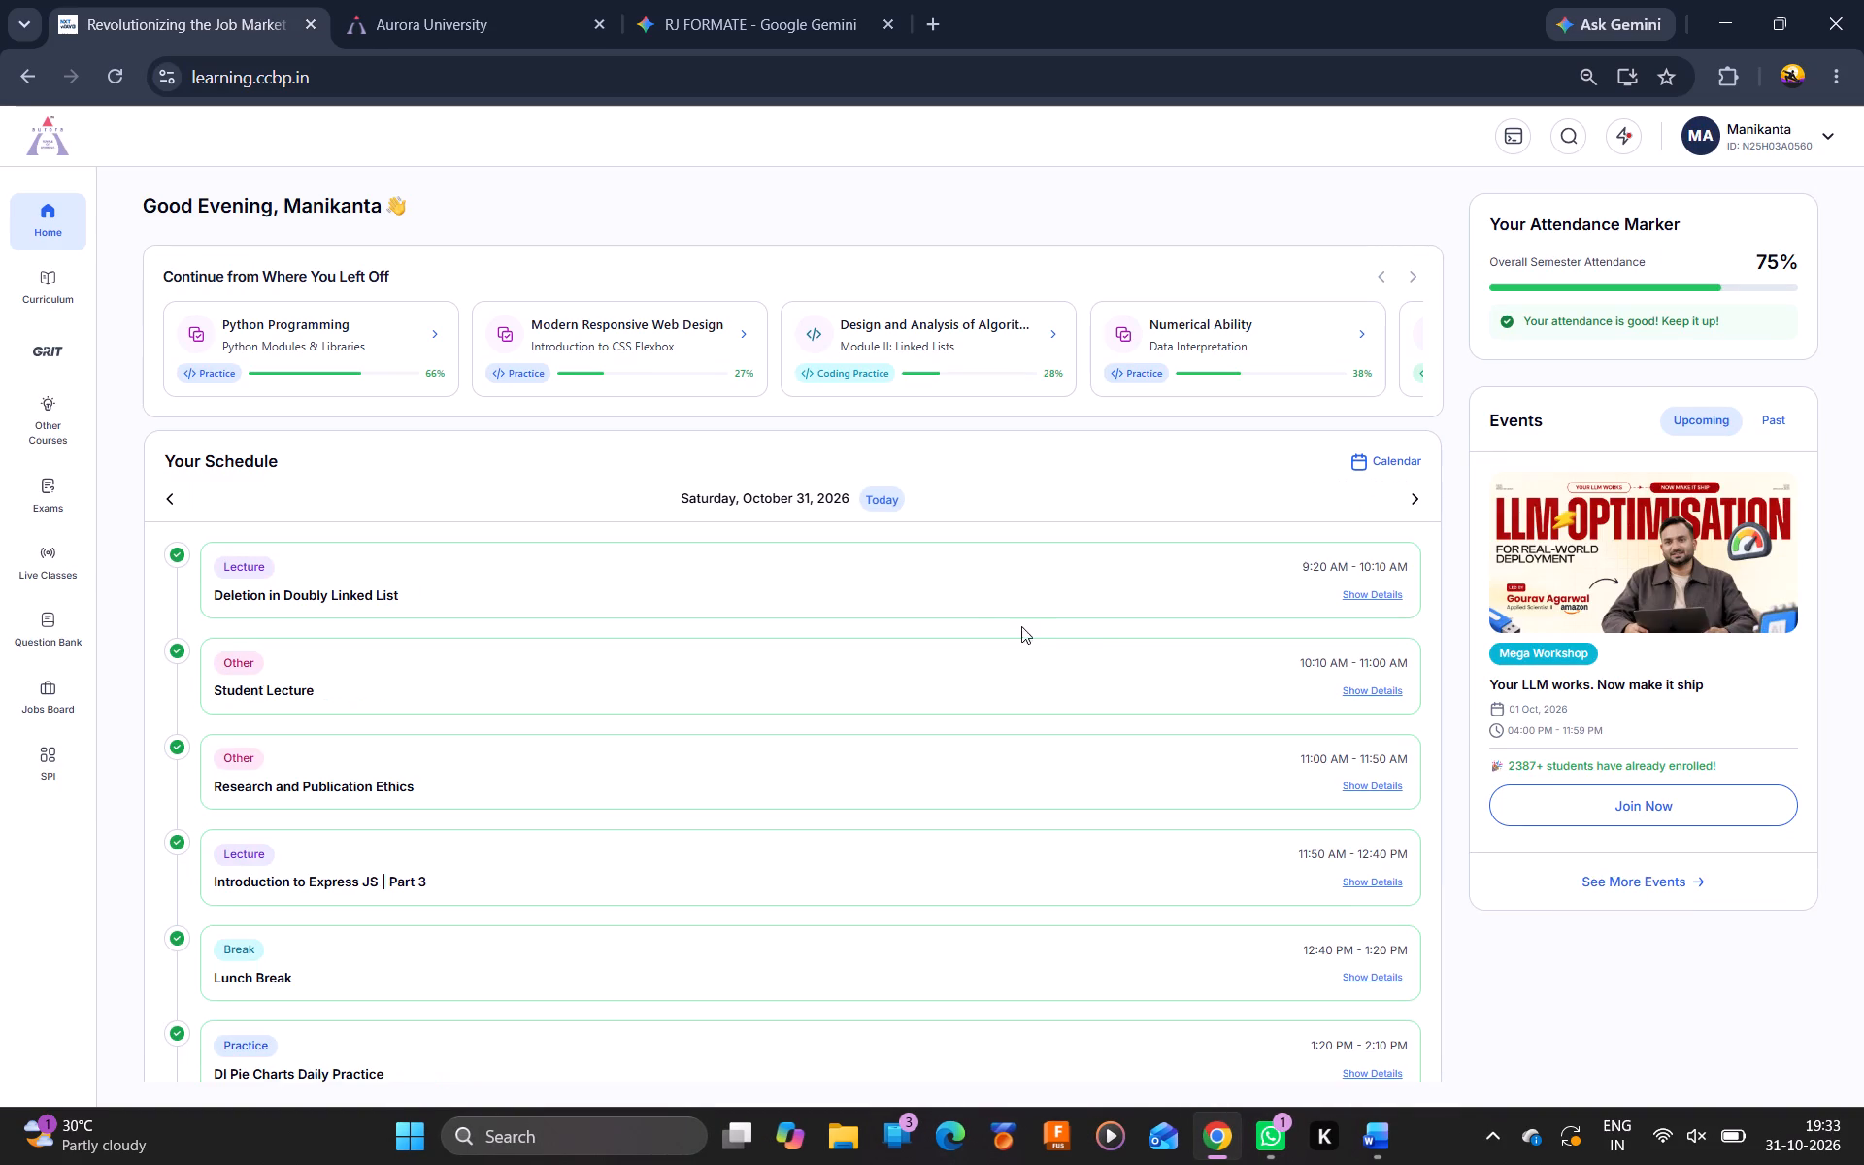
Submit feedback for the Vector Spaces, Basis and Dimension lecture with five stars for clarity and teaching quality and the comment good.
scroll(424, 869, down, 11)
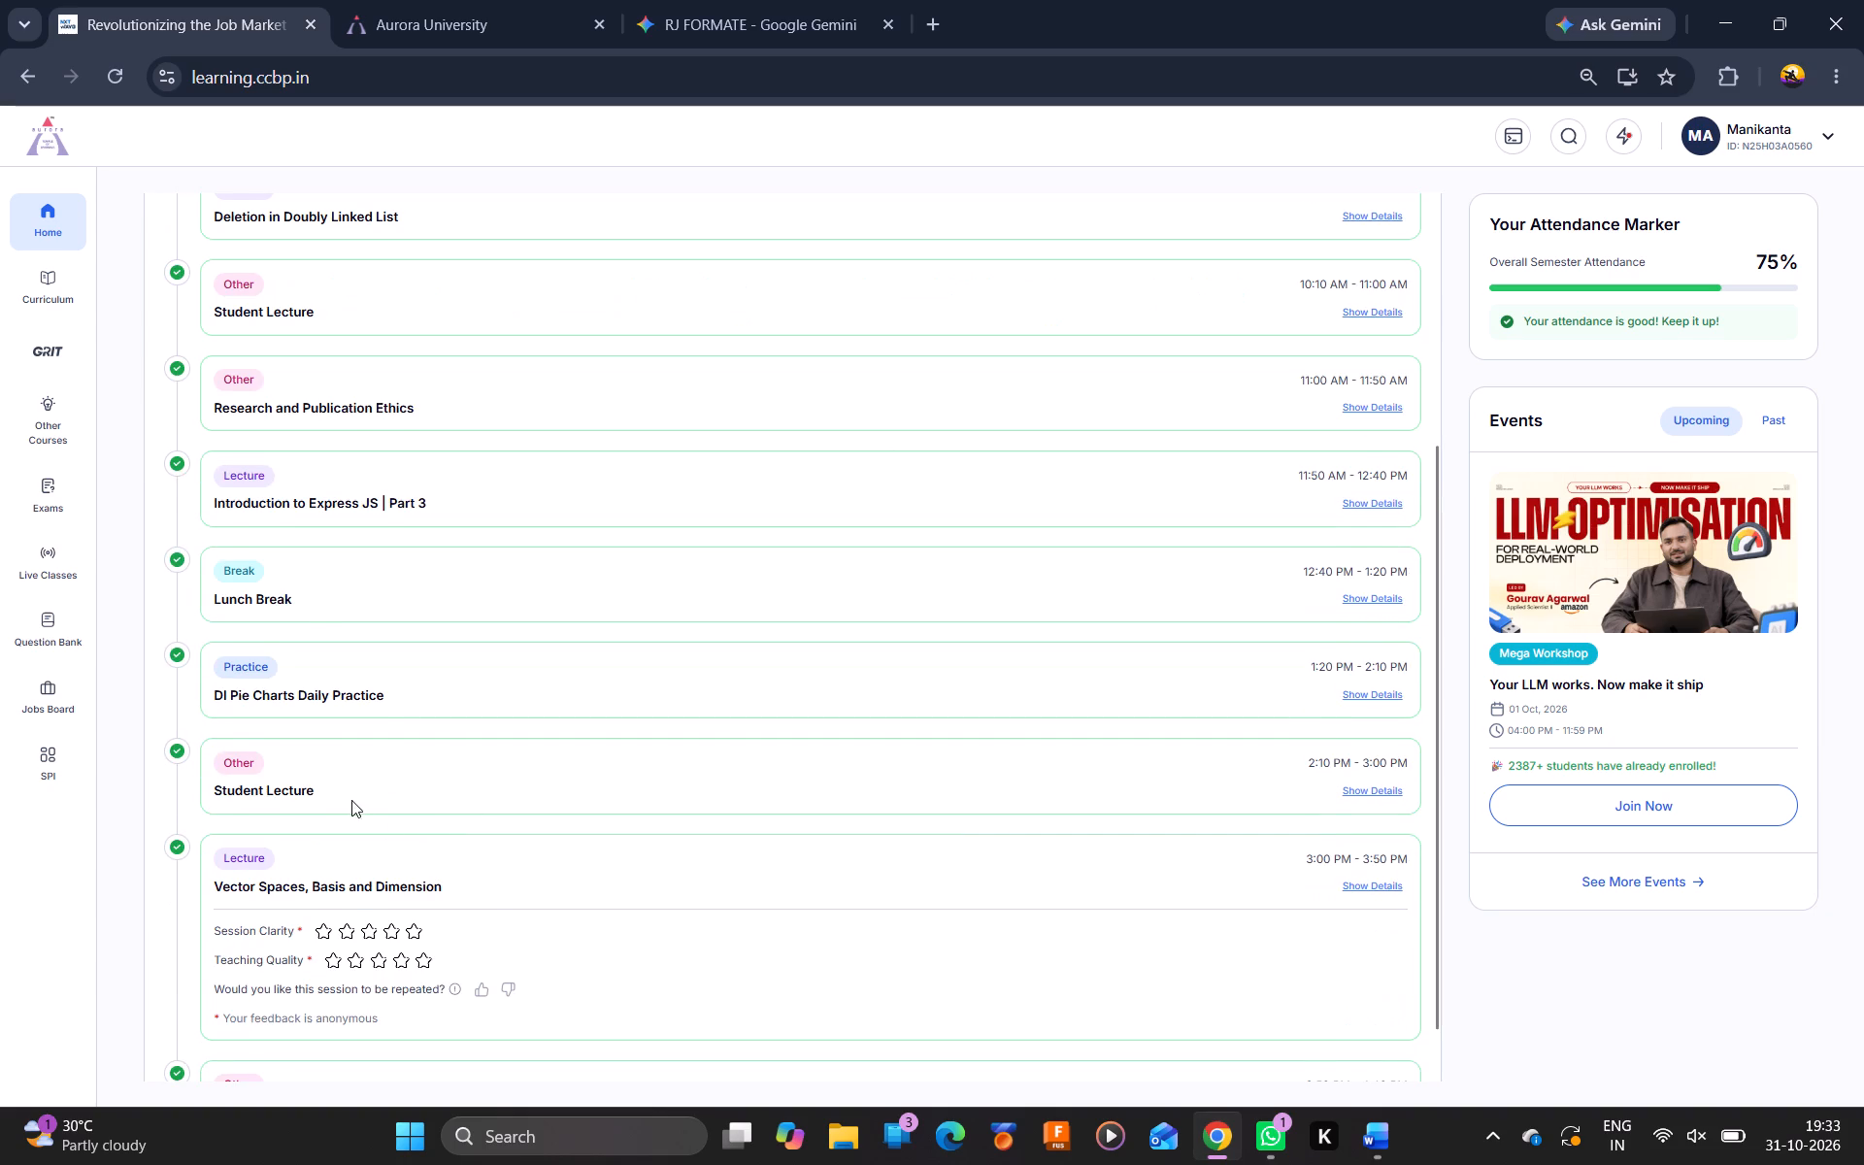
click(416, 860)
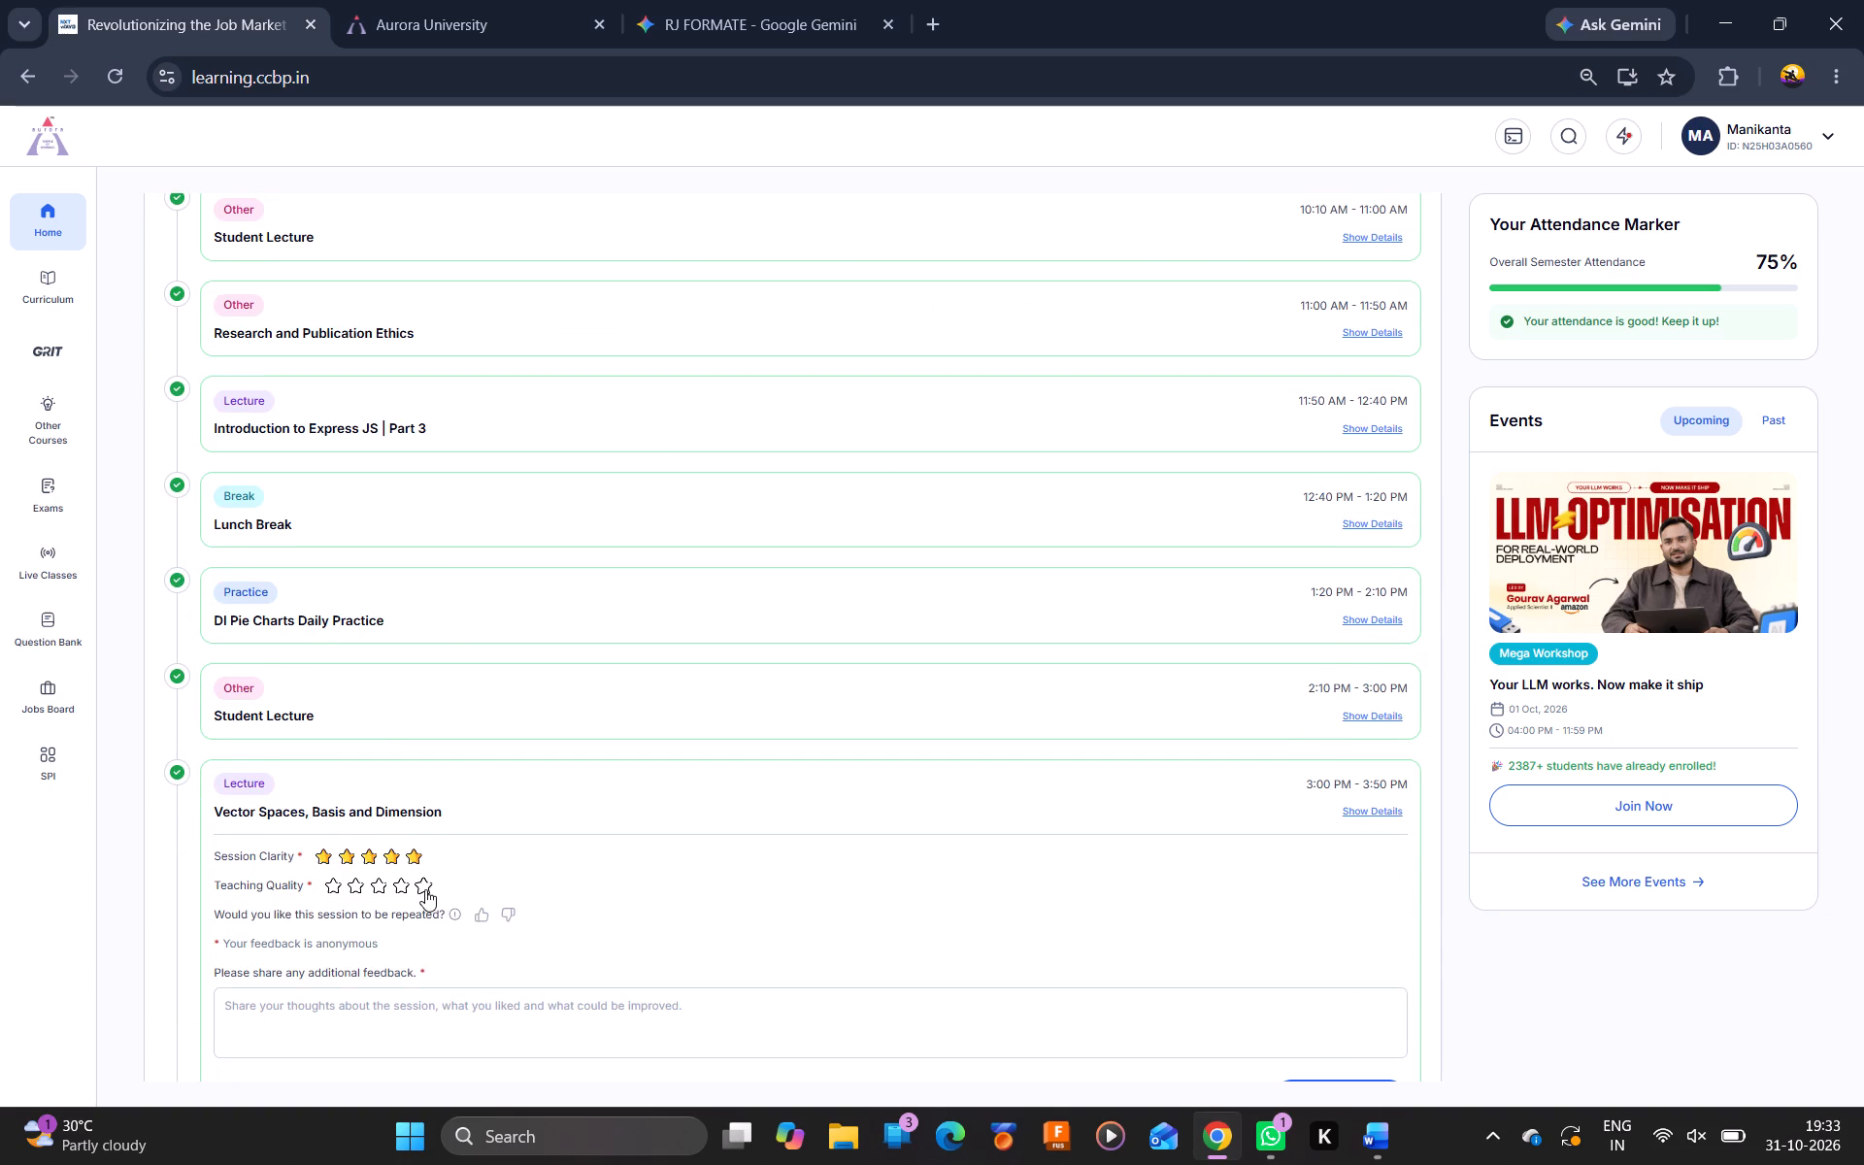
click(424, 885)
click(415, 1023)
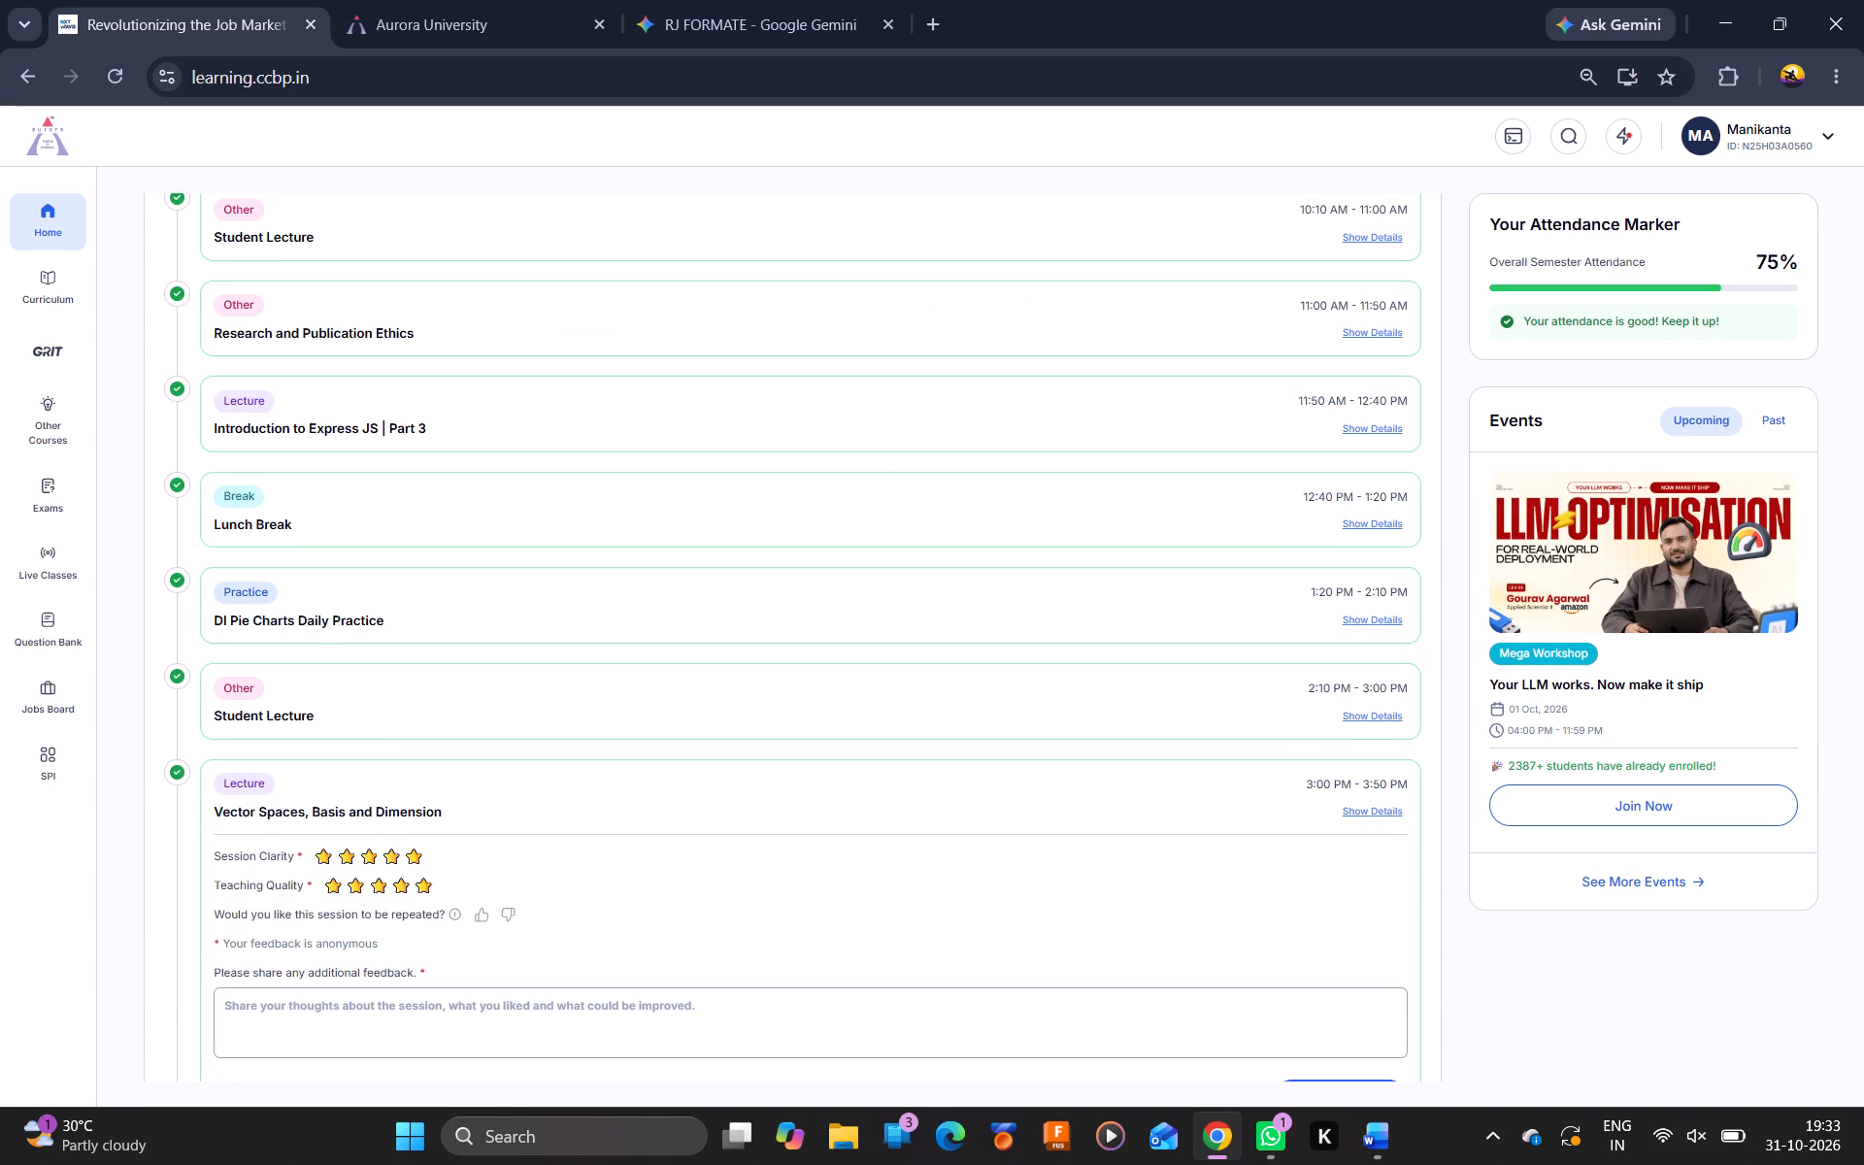
text(good)
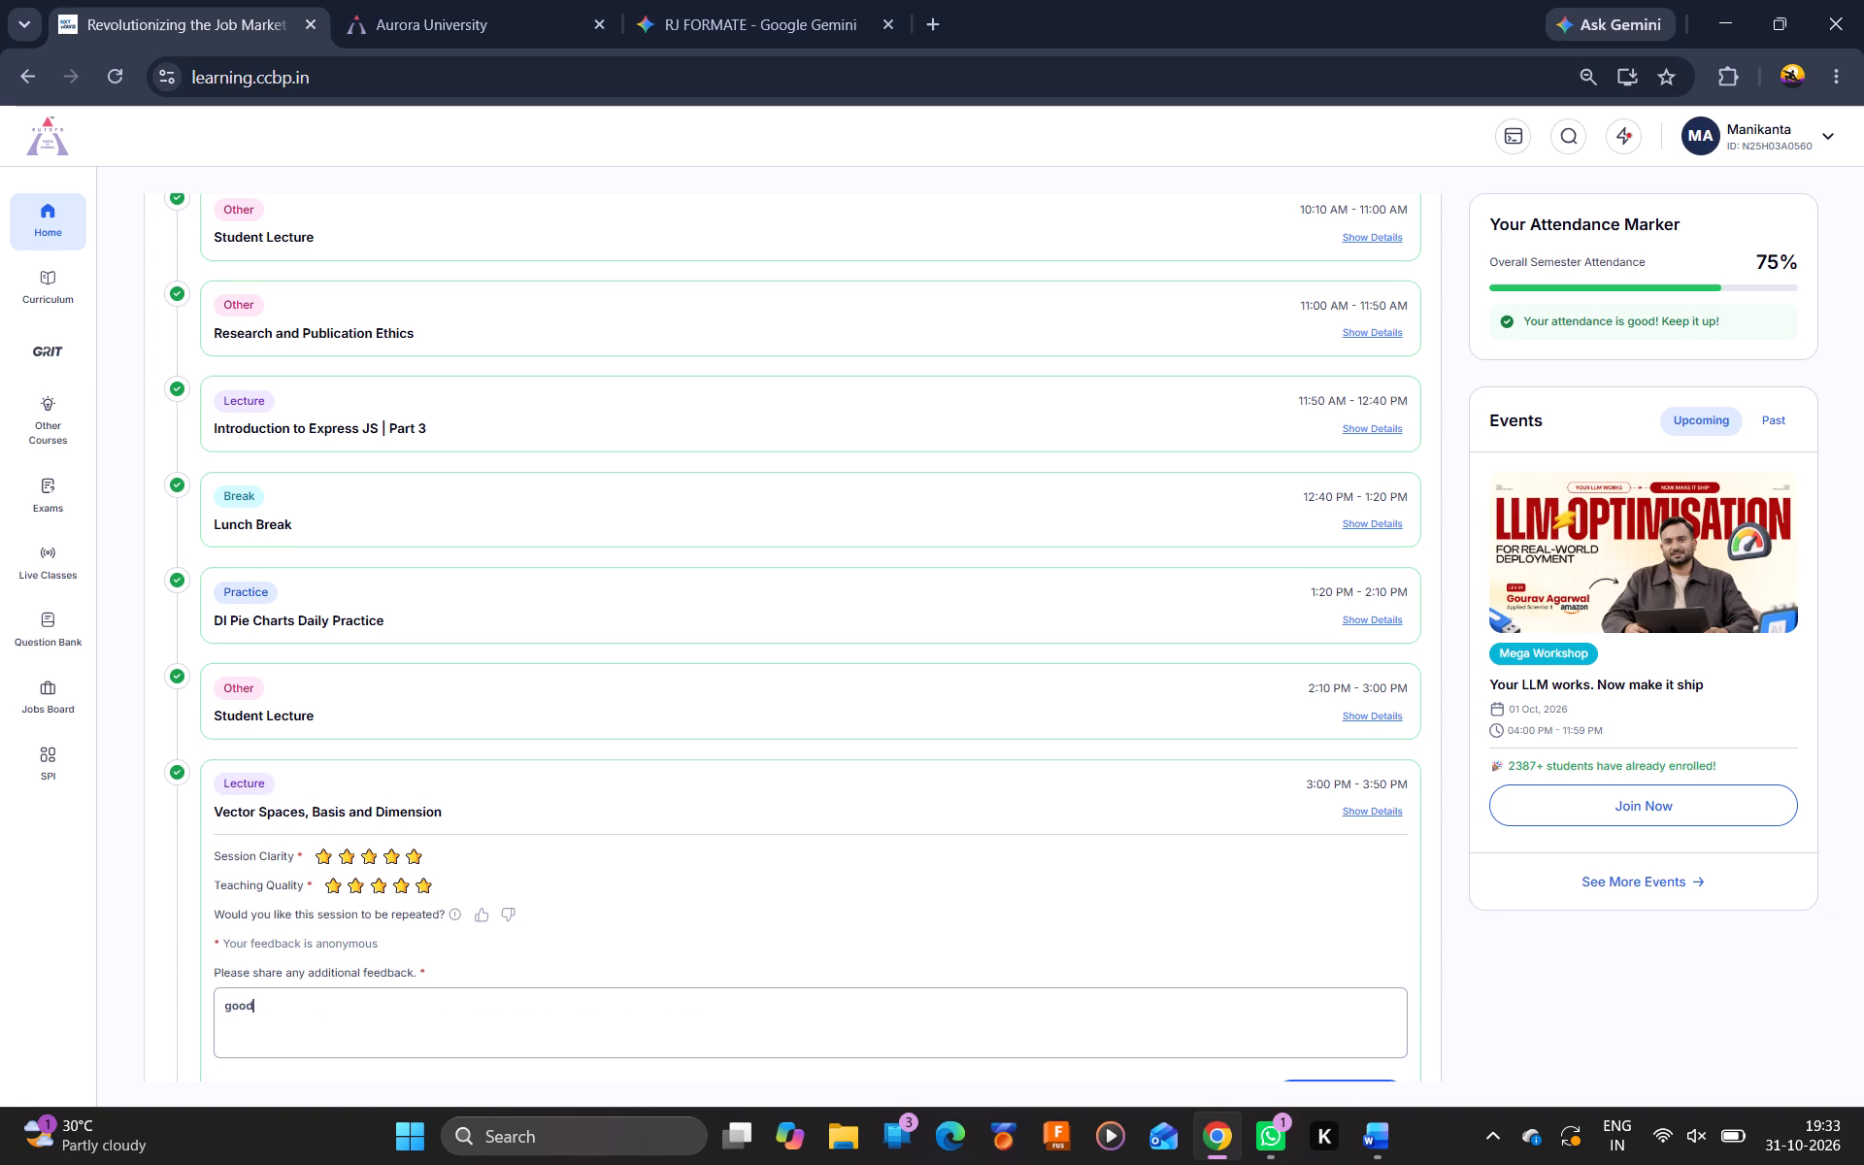
scroll(616, 1025, down, 4)
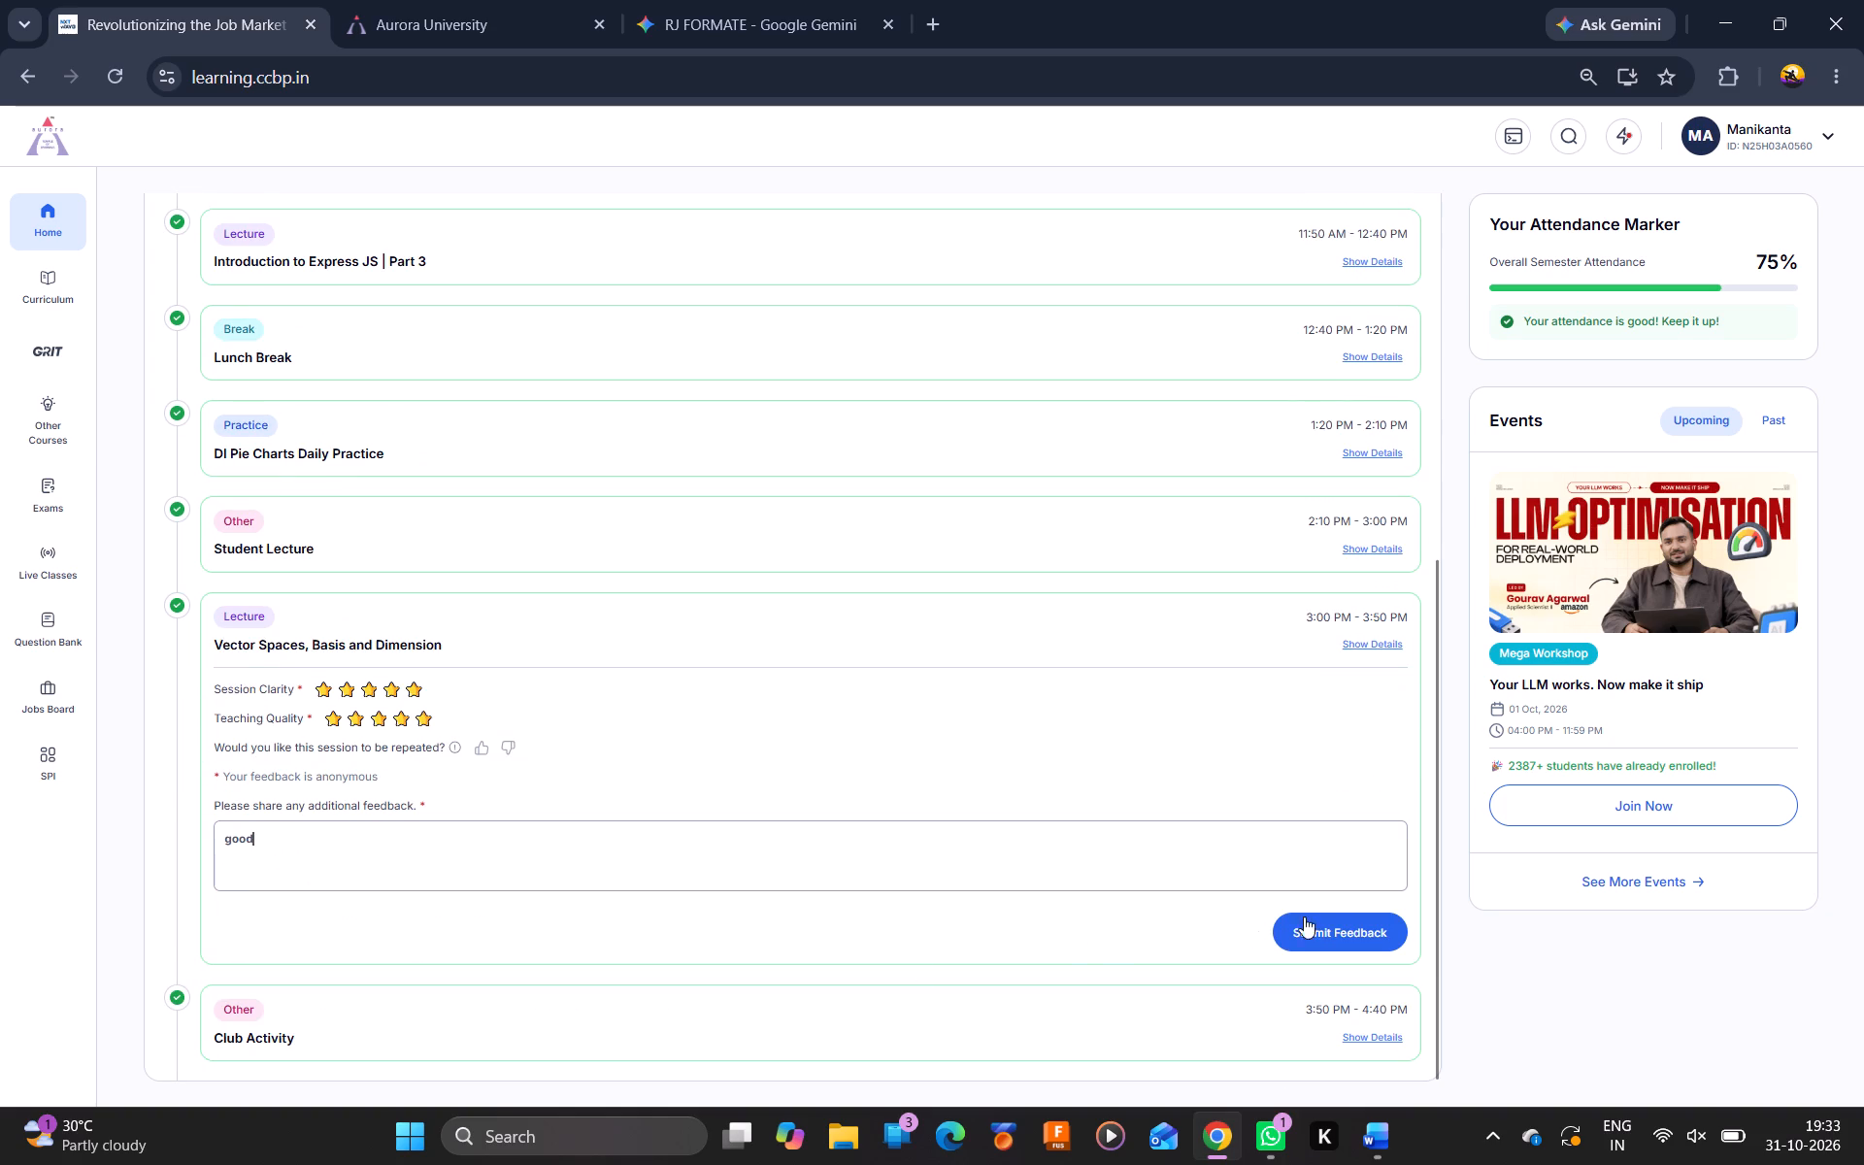
click(1330, 915)
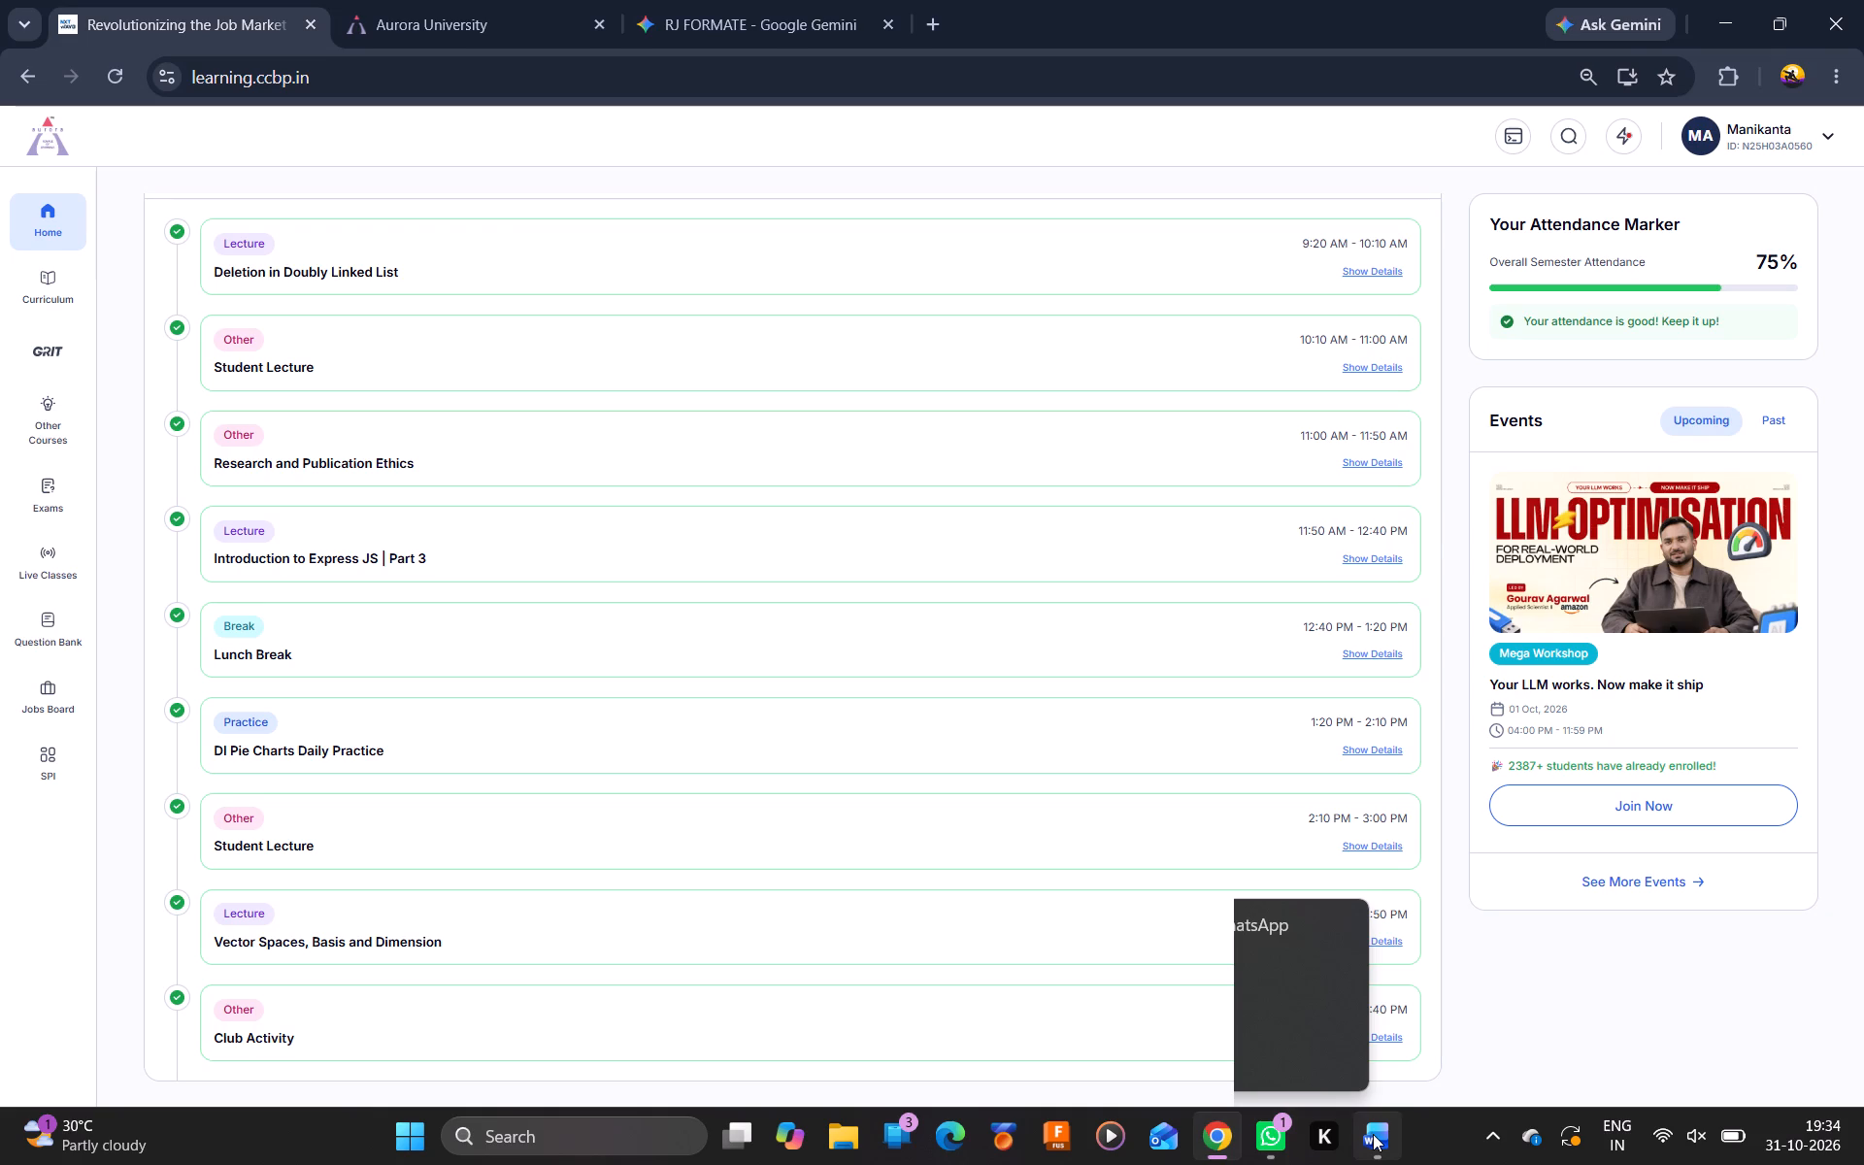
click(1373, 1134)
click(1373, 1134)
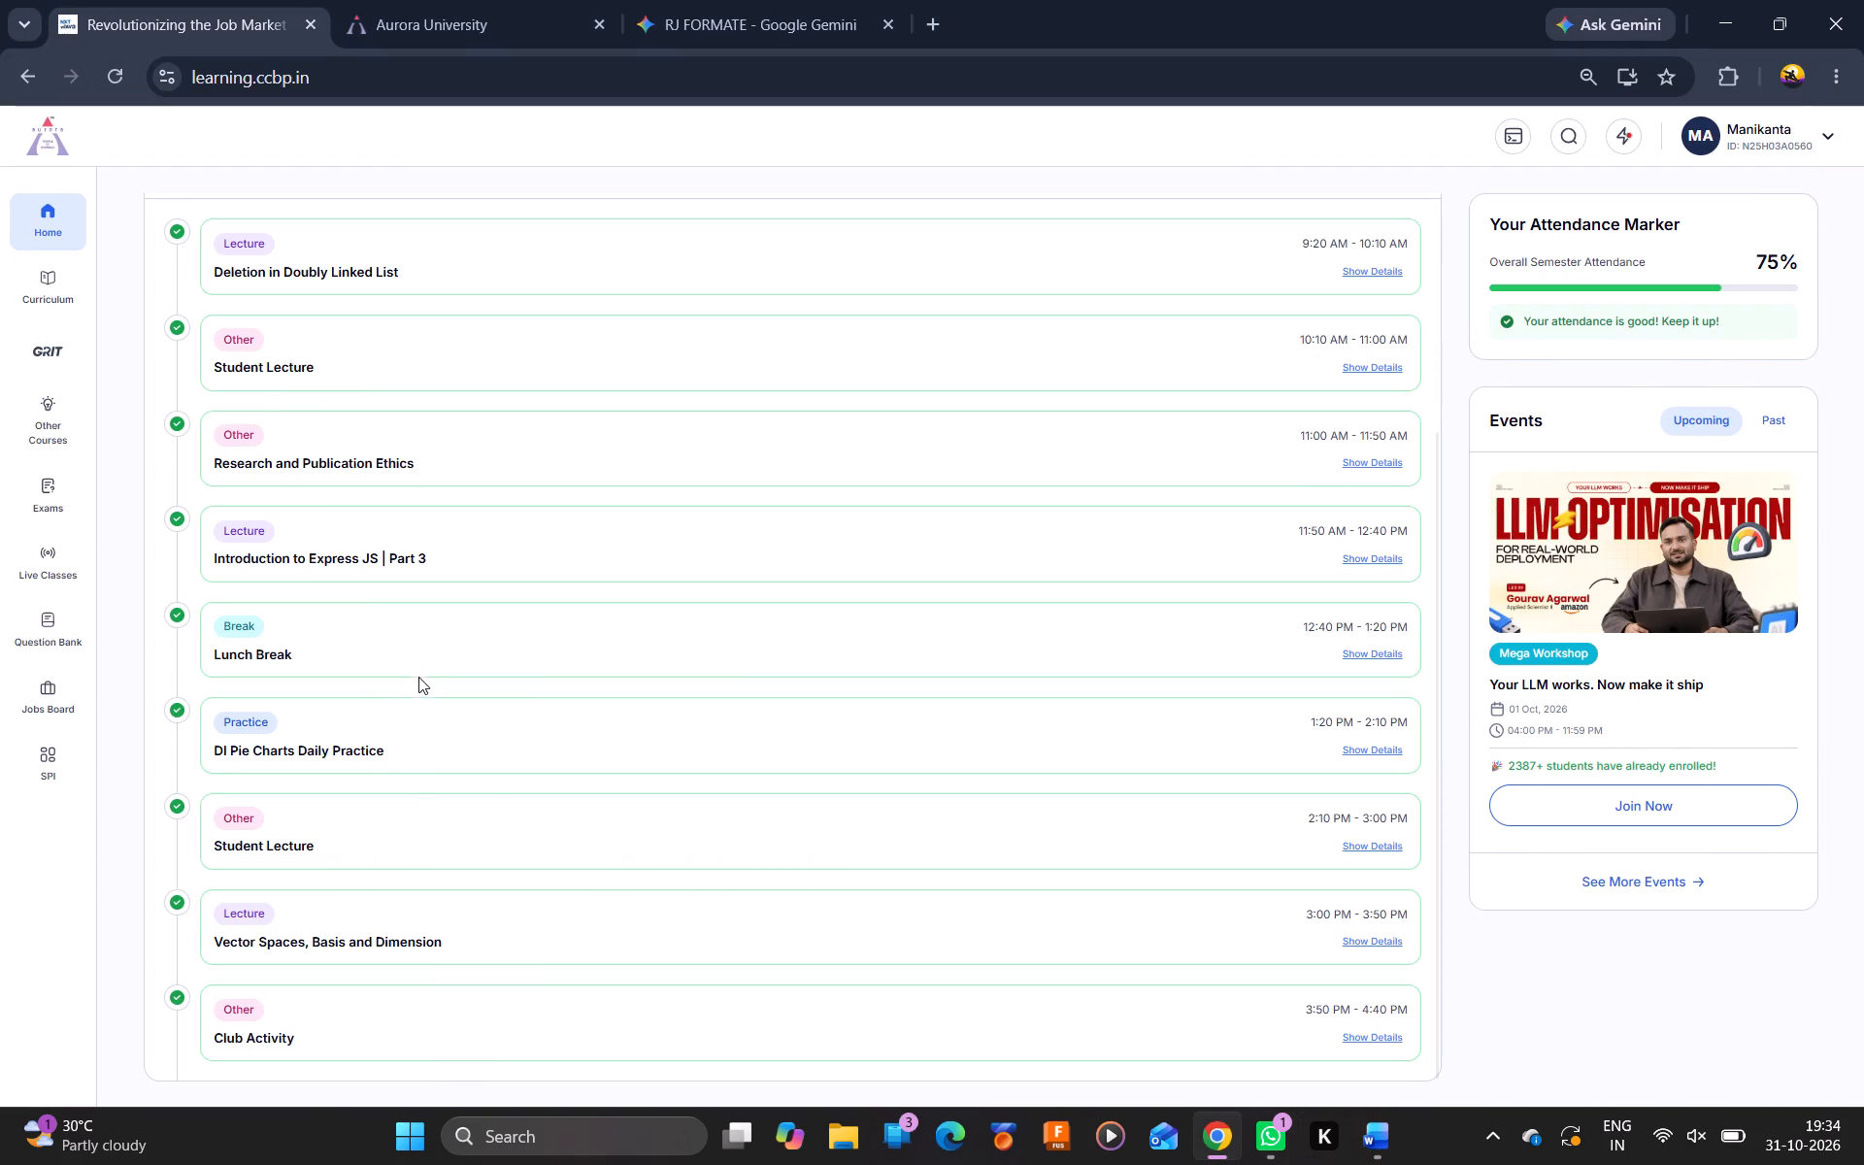
Go through the Introduction to Express JS | Part 3 session resource to the Coding Practice set of the NodeJS and ExpressJS module.
click(1365, 555)
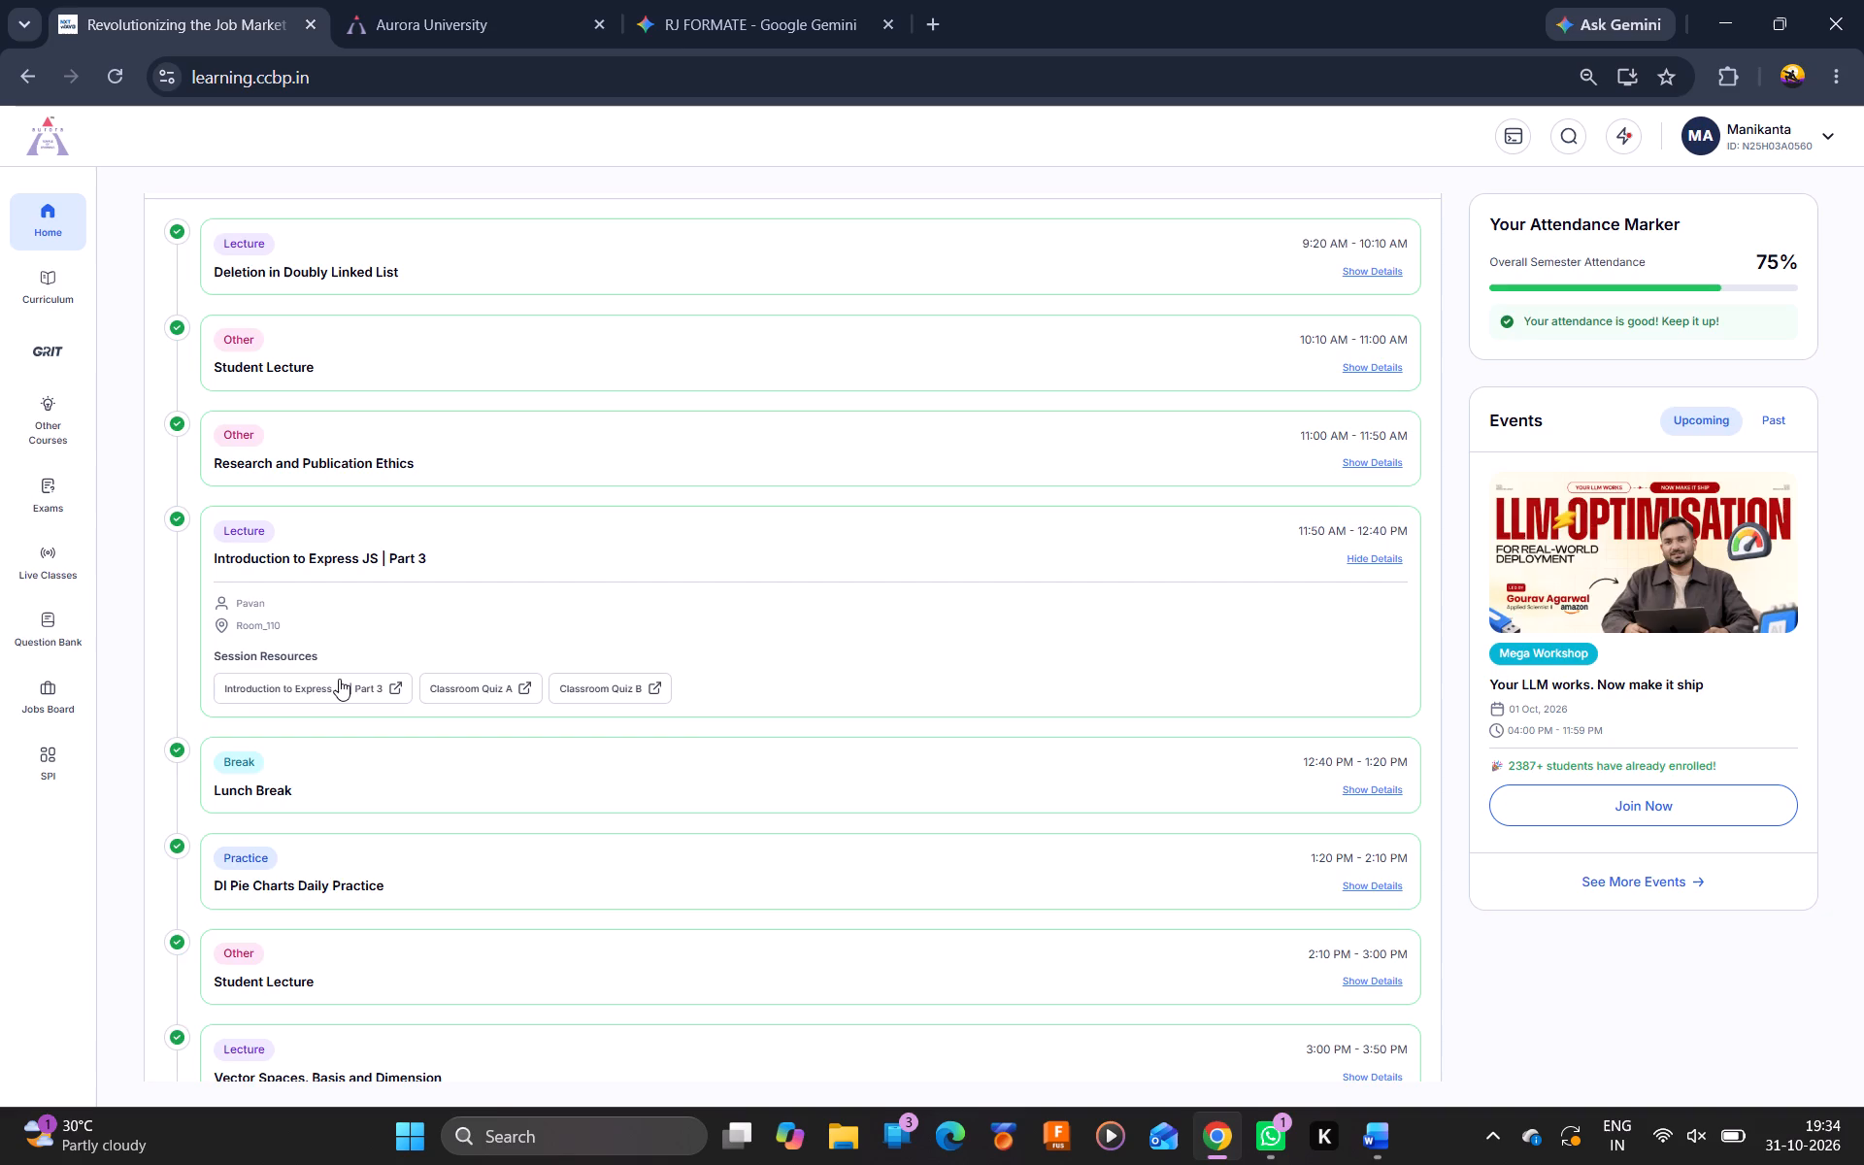
click(339, 679)
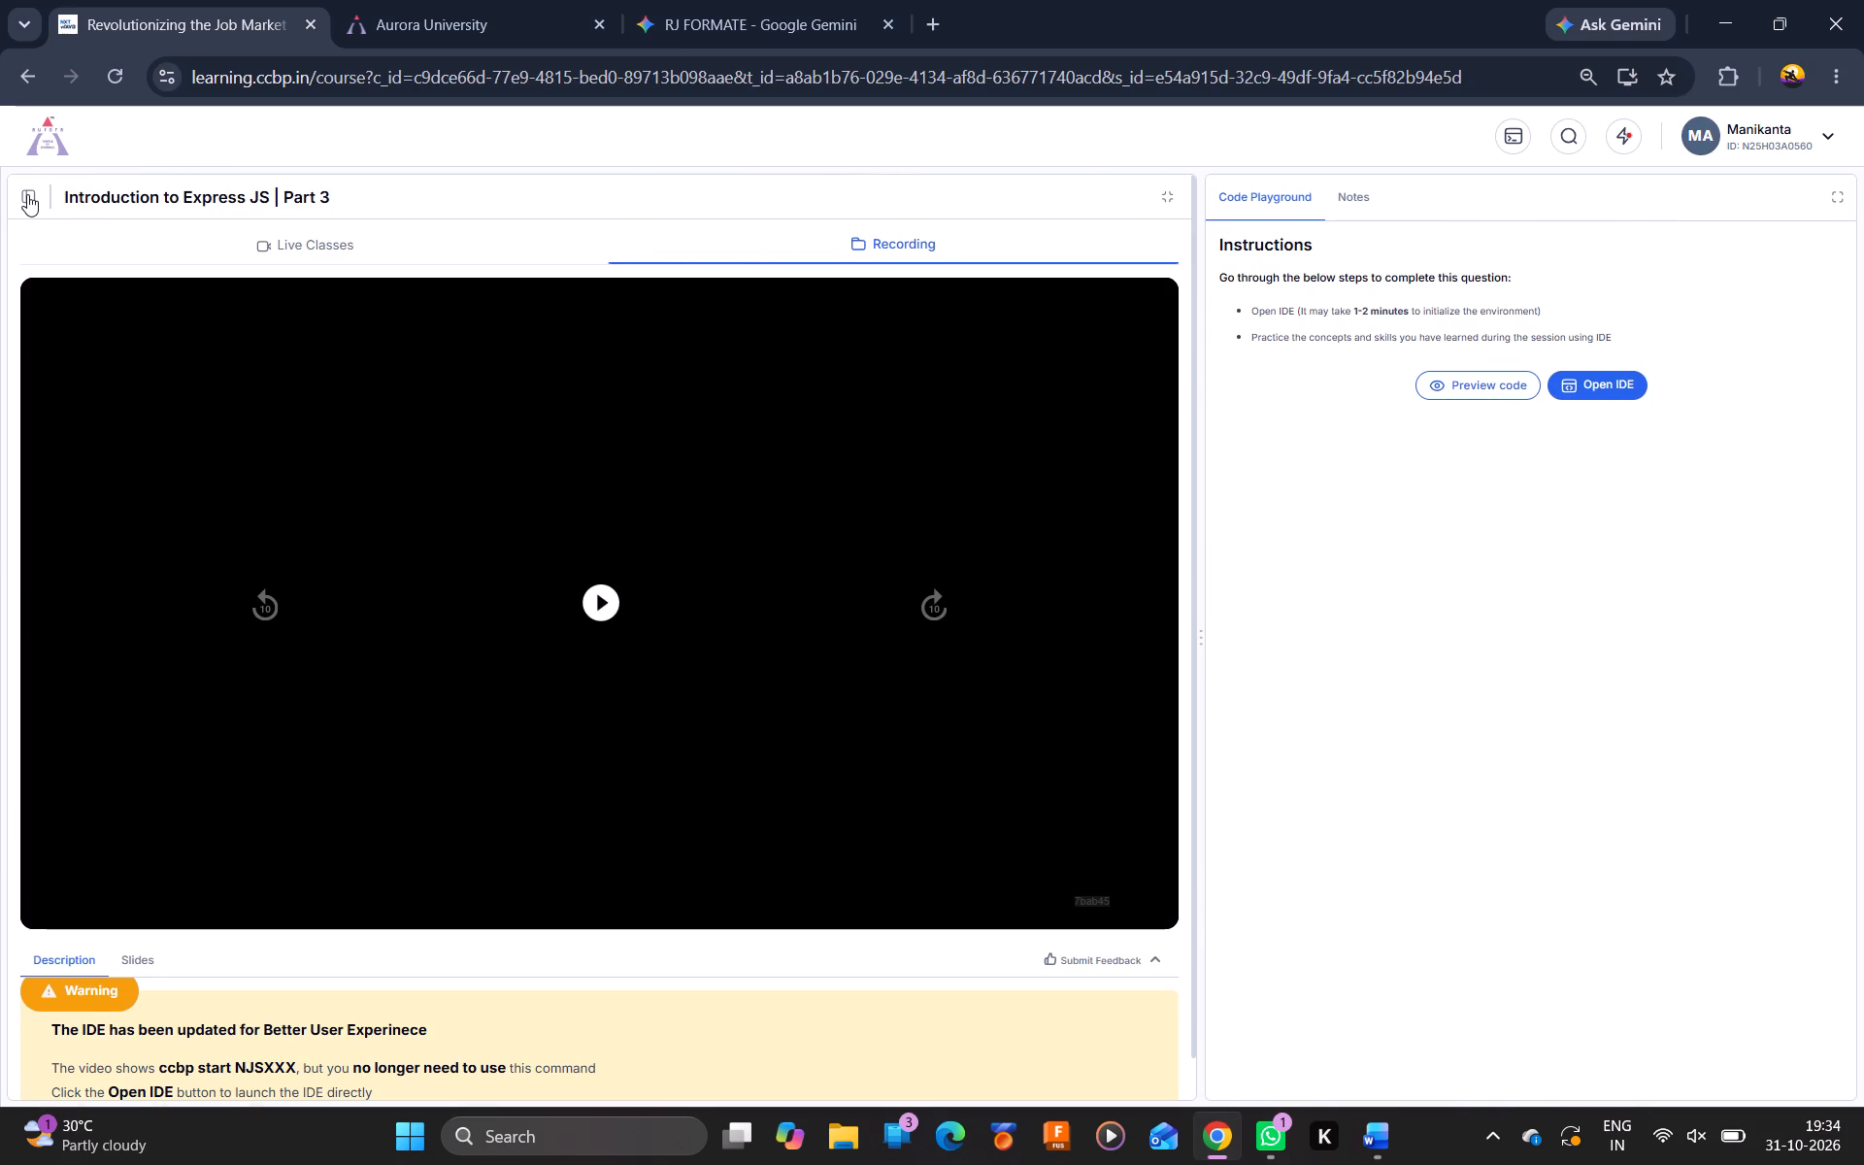
click(27, 194)
click(195, 254)
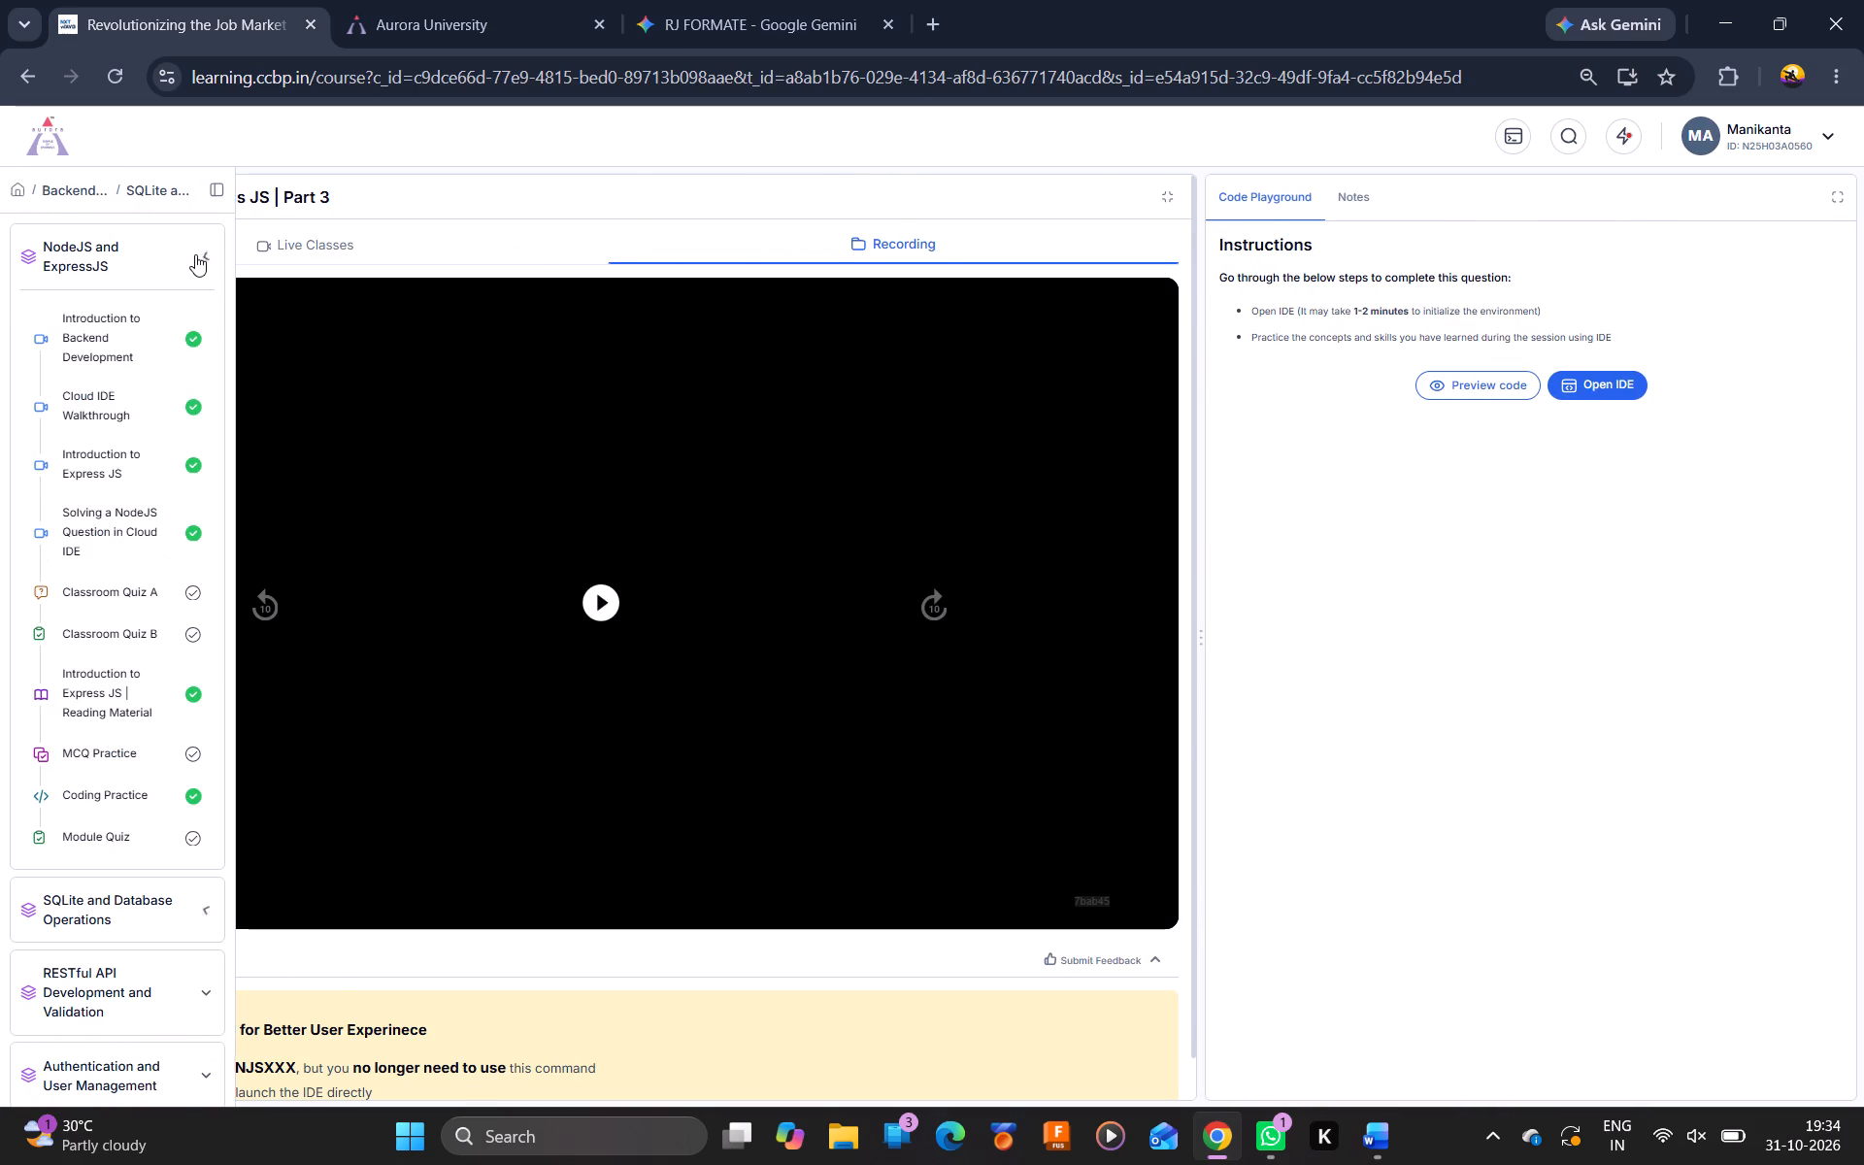
click(128, 792)
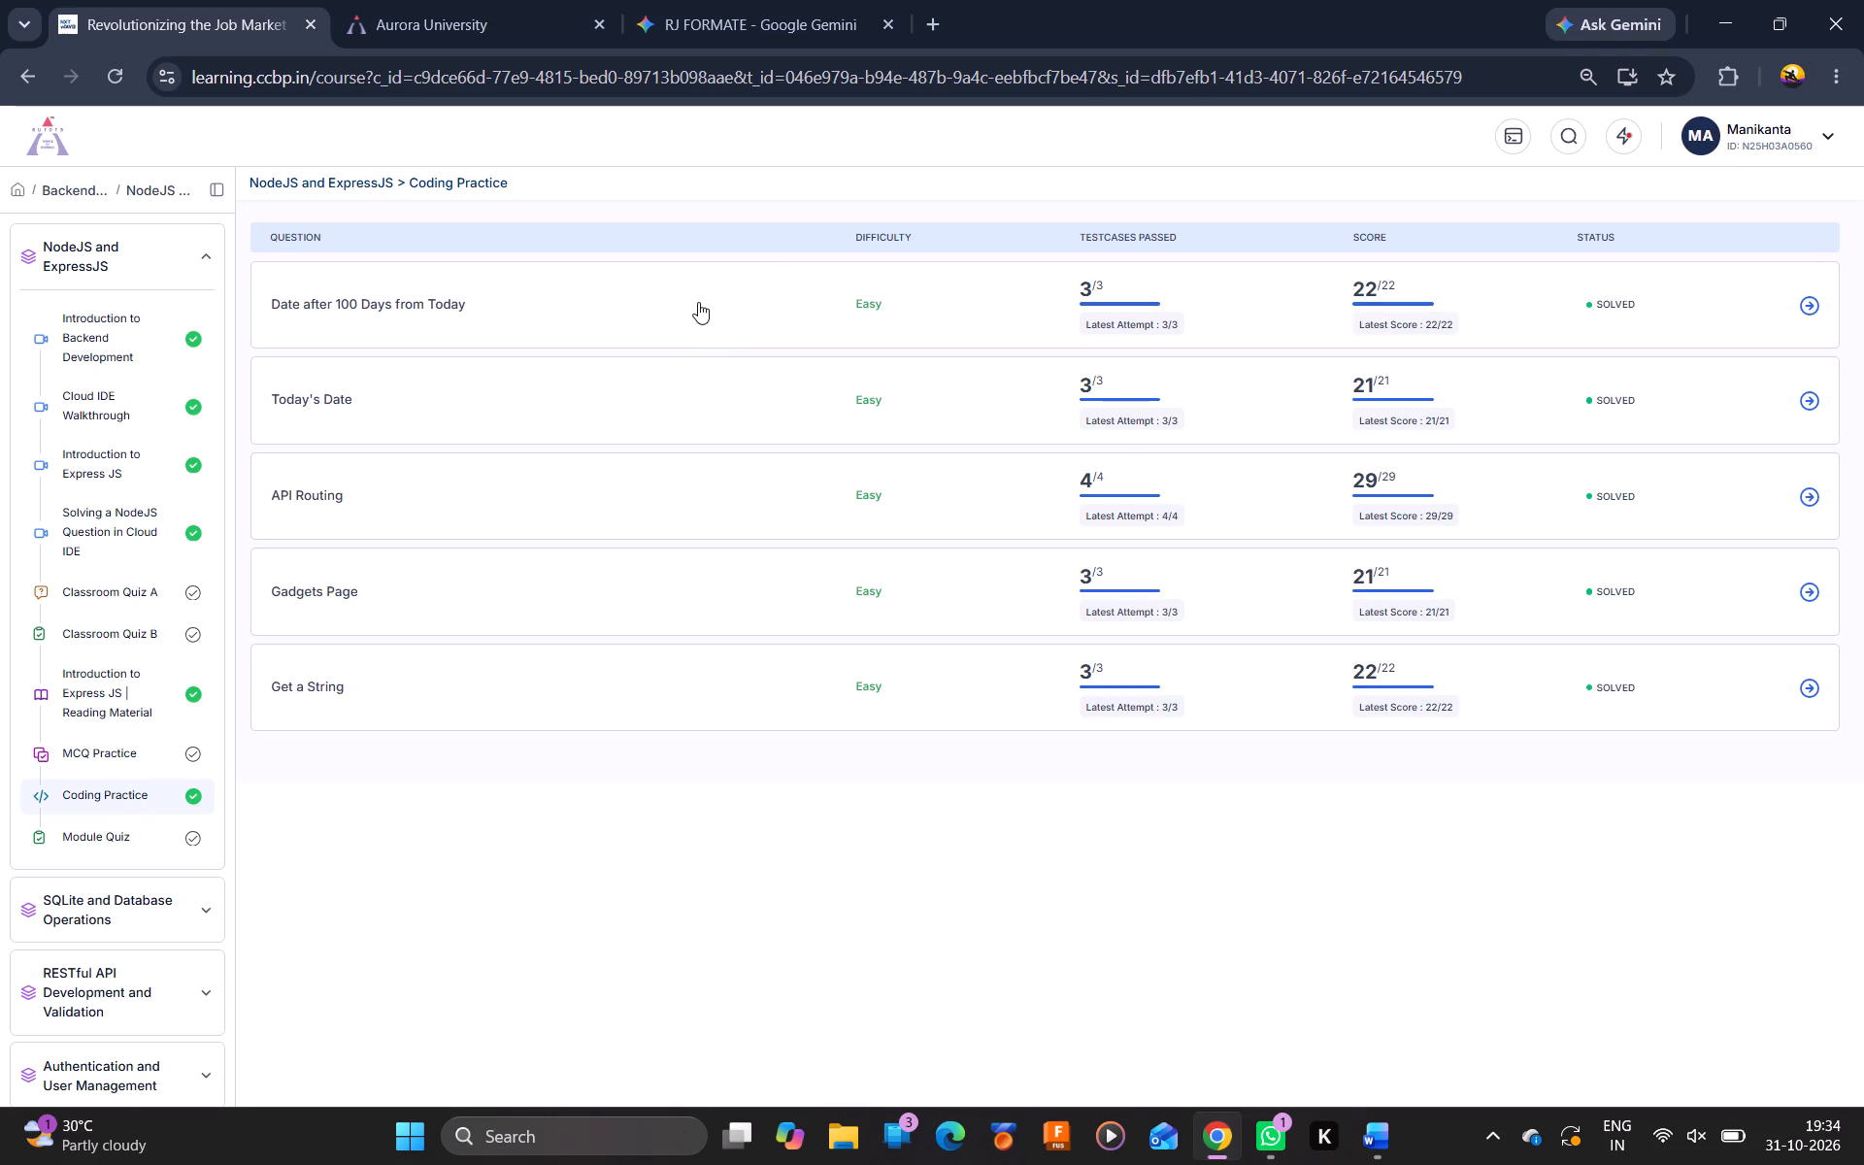
Open the code preview for the Date after 100 Days from Today question and enlarge the page to 75%.
click(1675, 278)
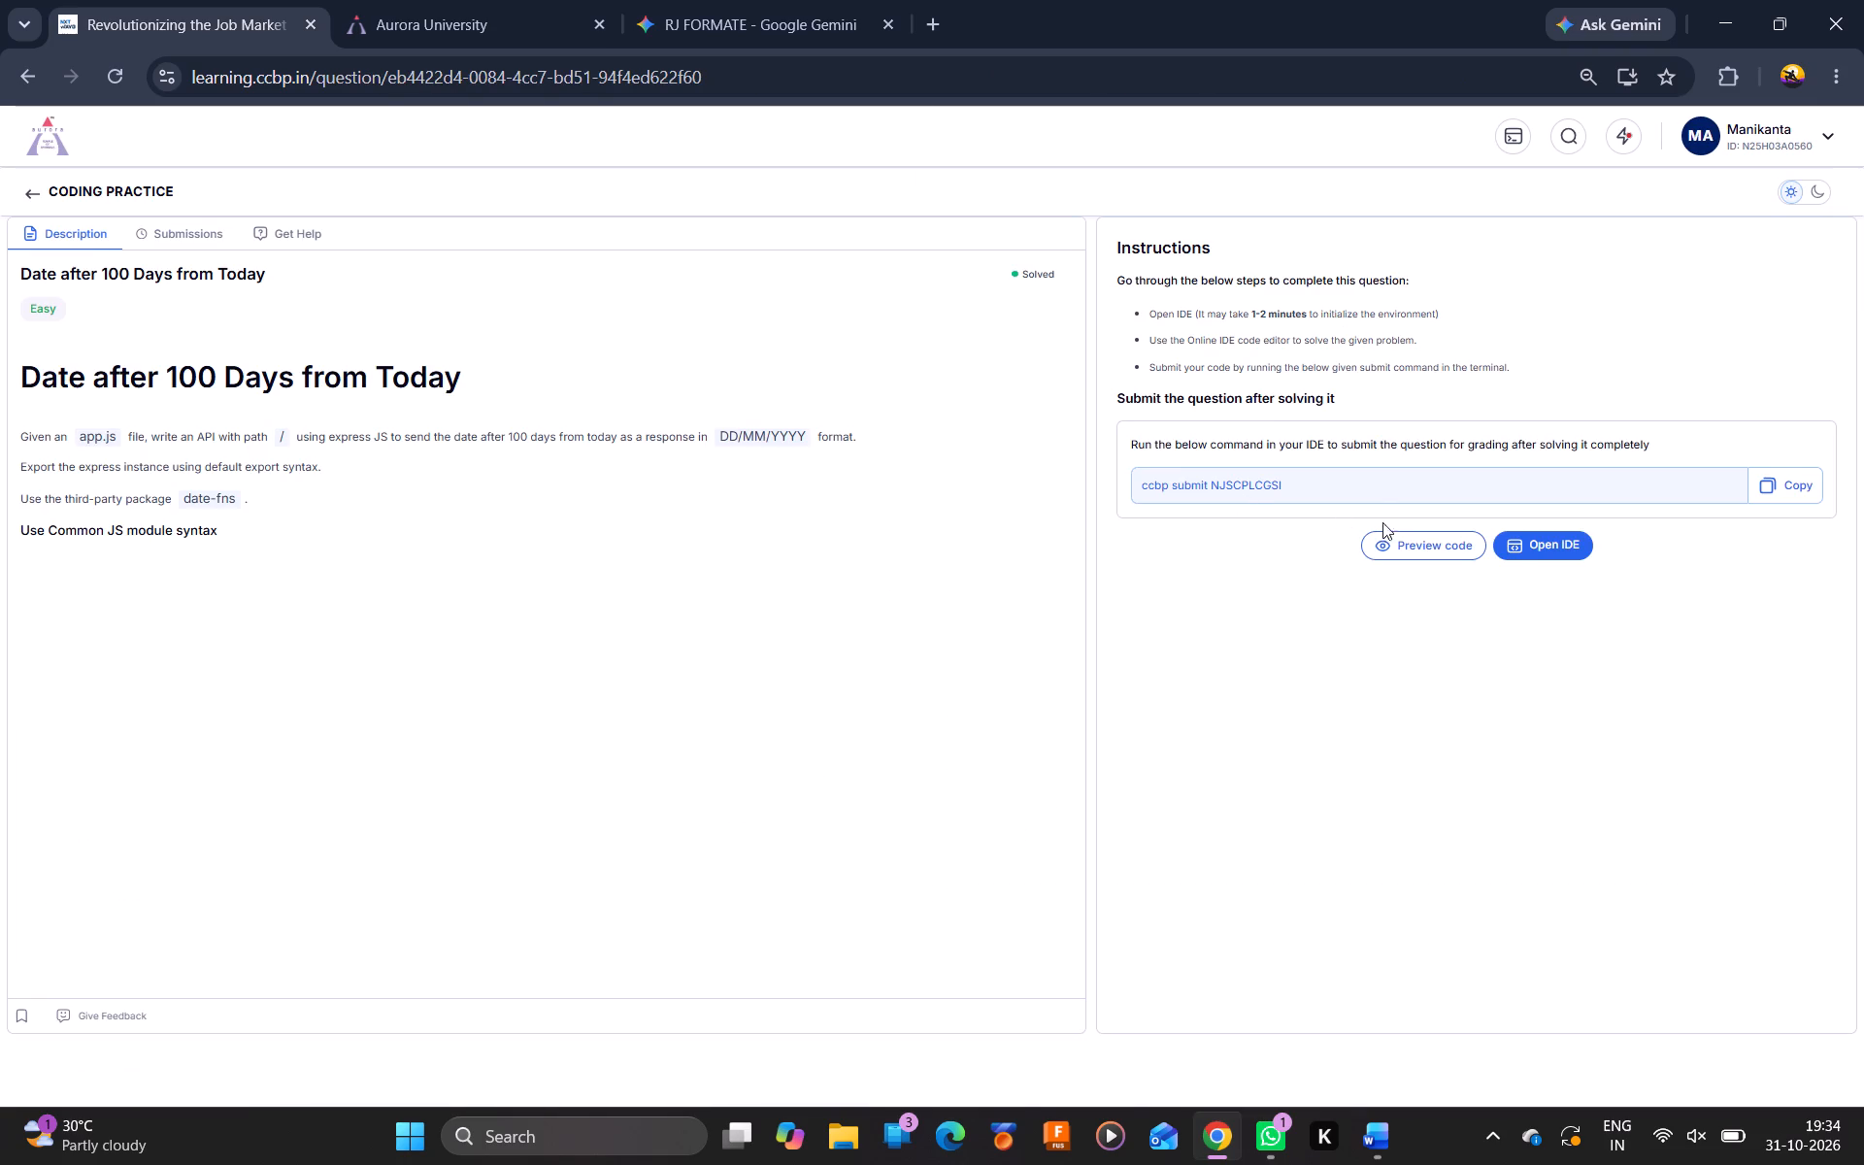
click(1395, 548)
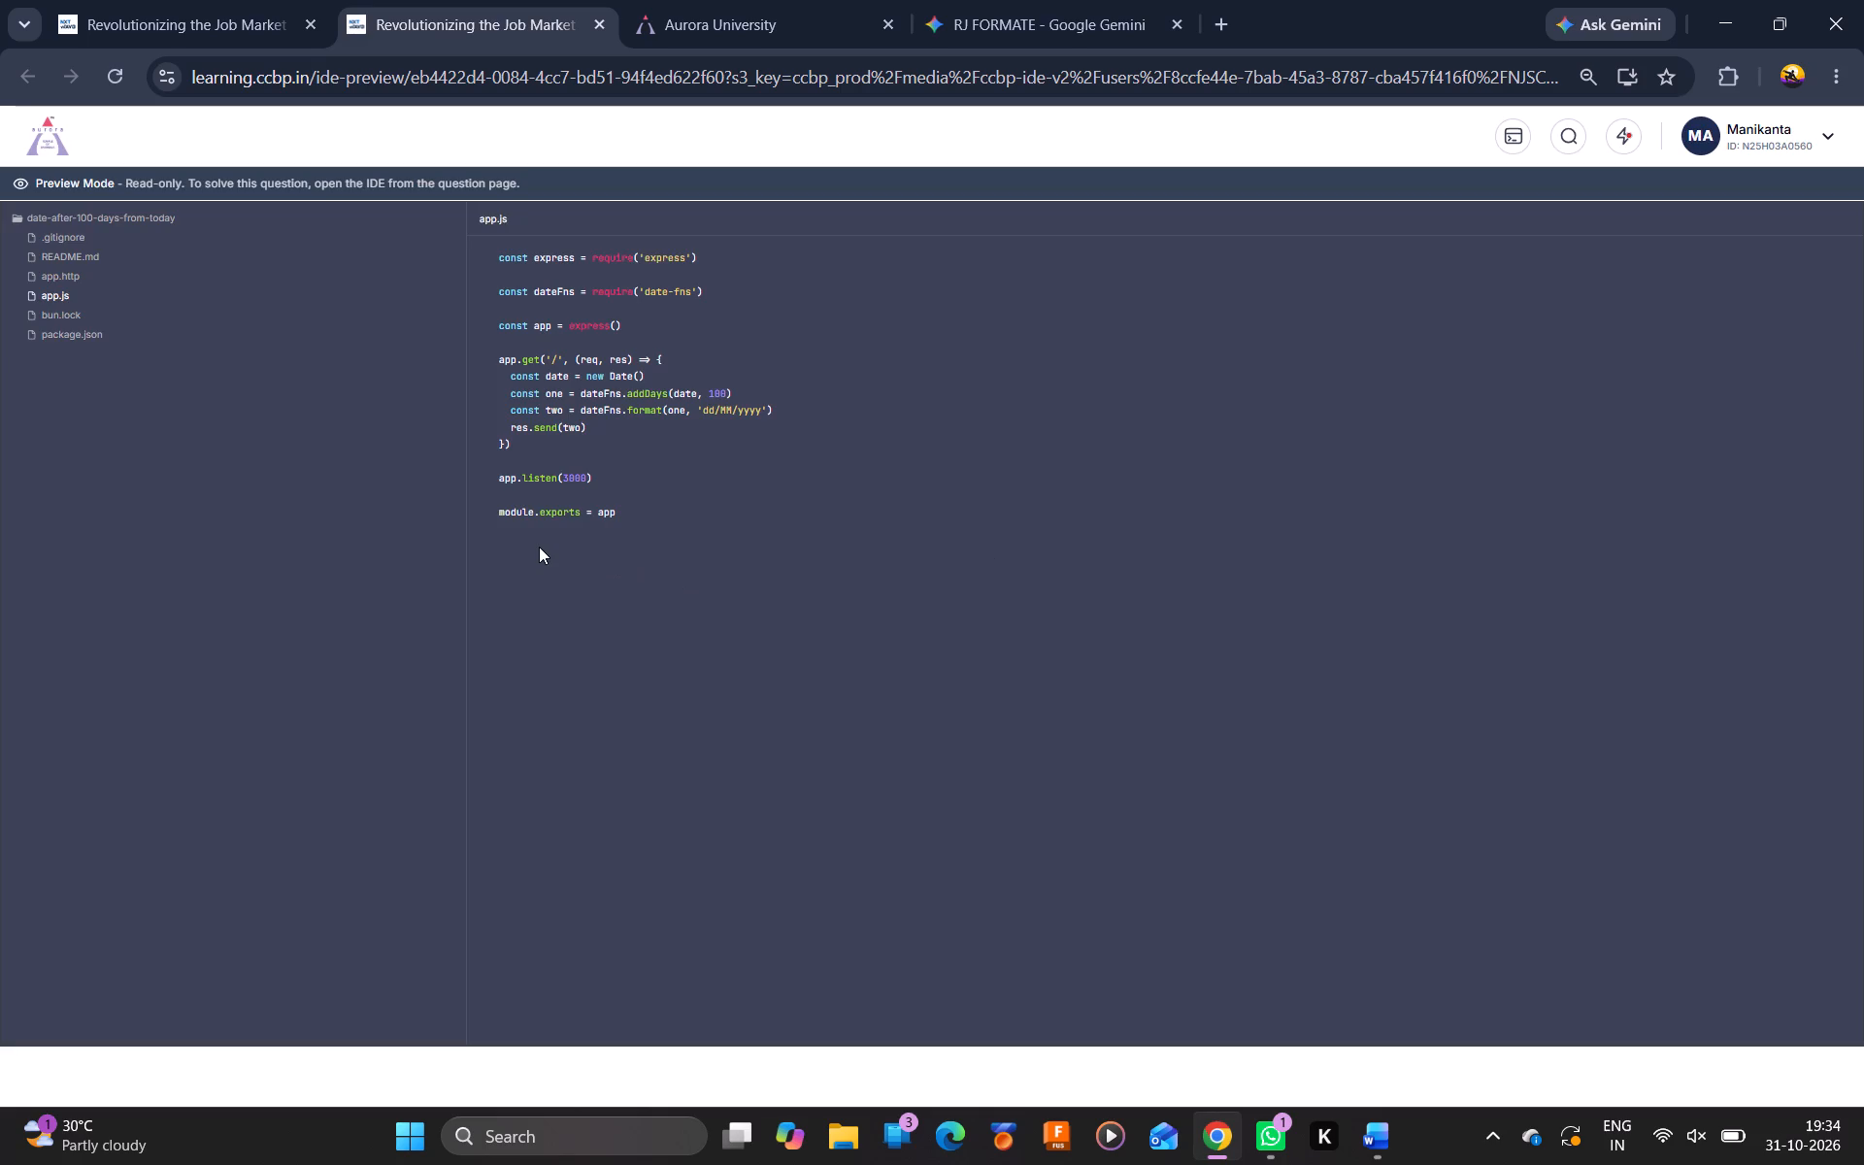
key(ctrl+equal)
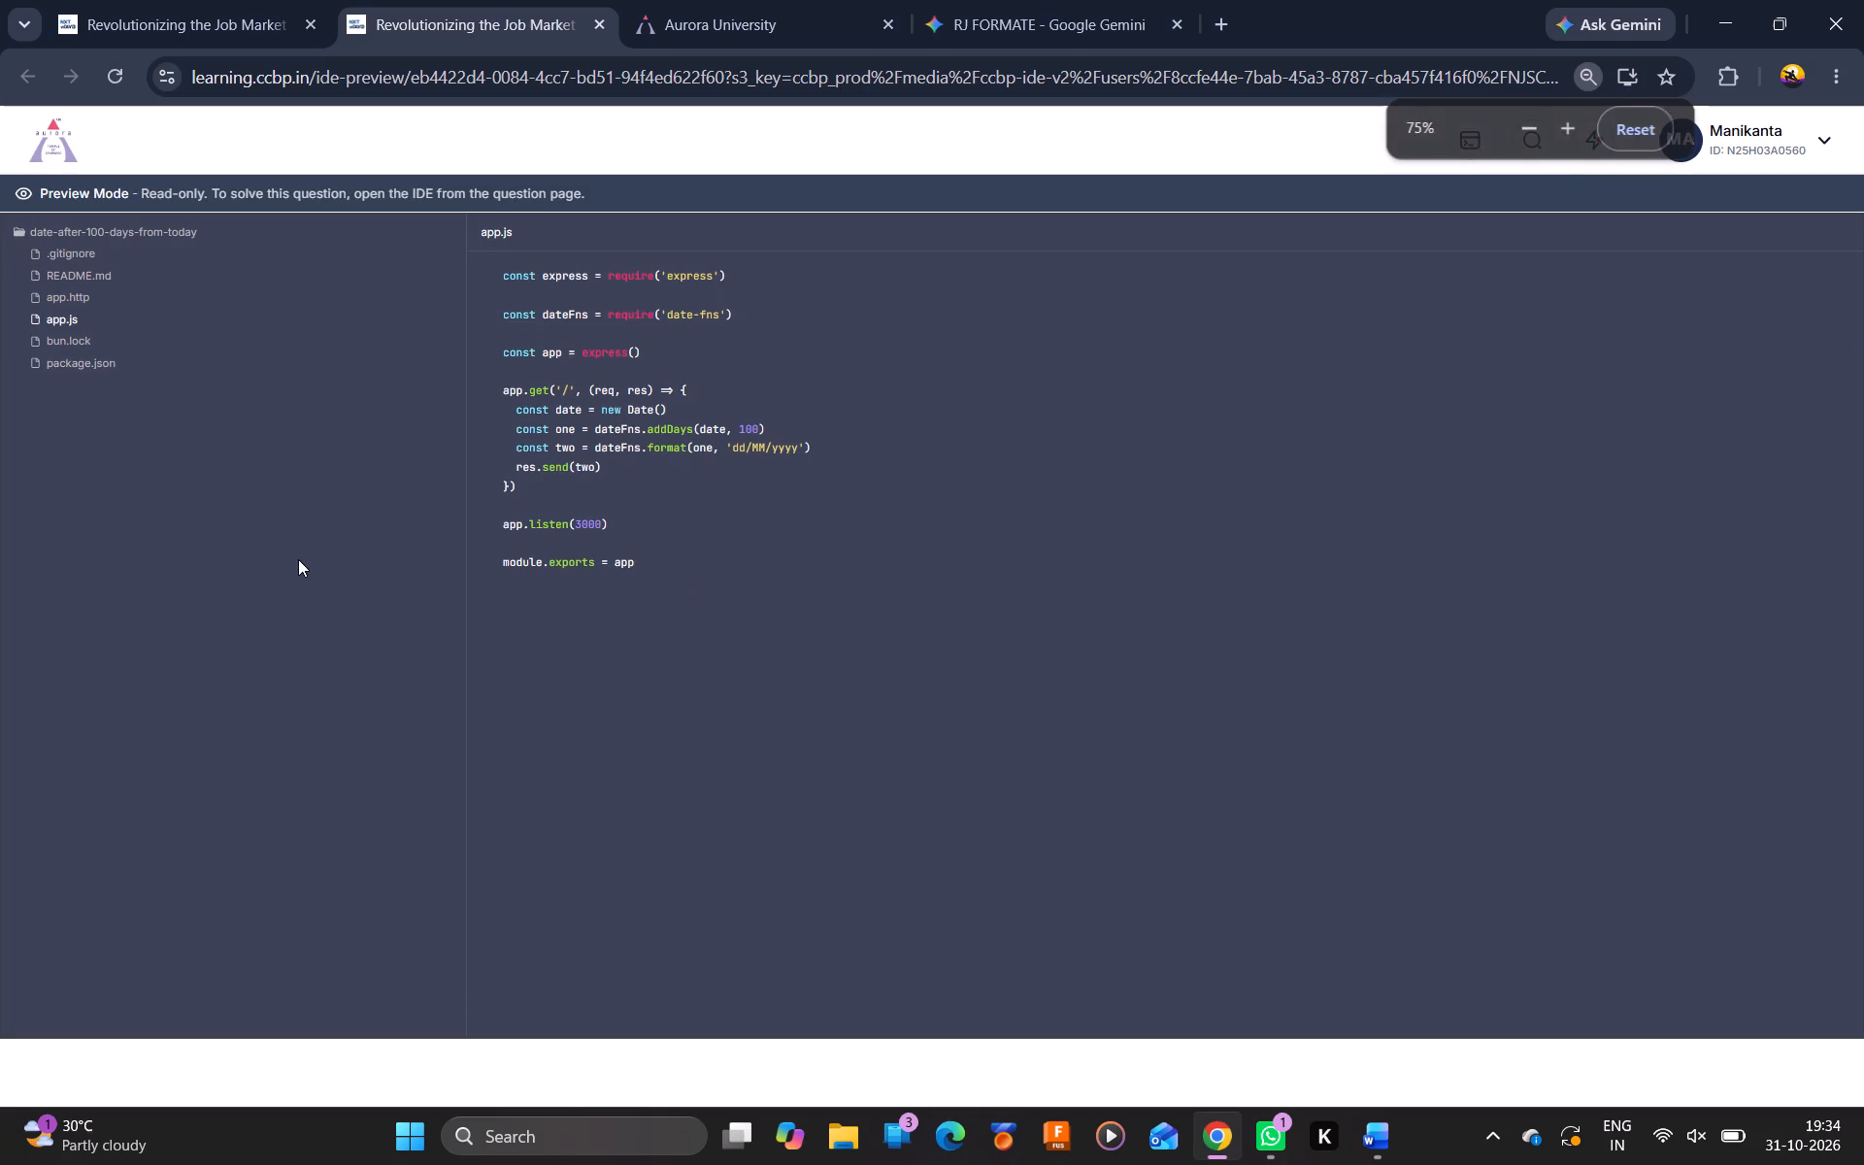
Select the preview from the page header to below the app.js code with Google Lens and copy it as an image.
key(ctrl+equal)
key(ctrl+equal)
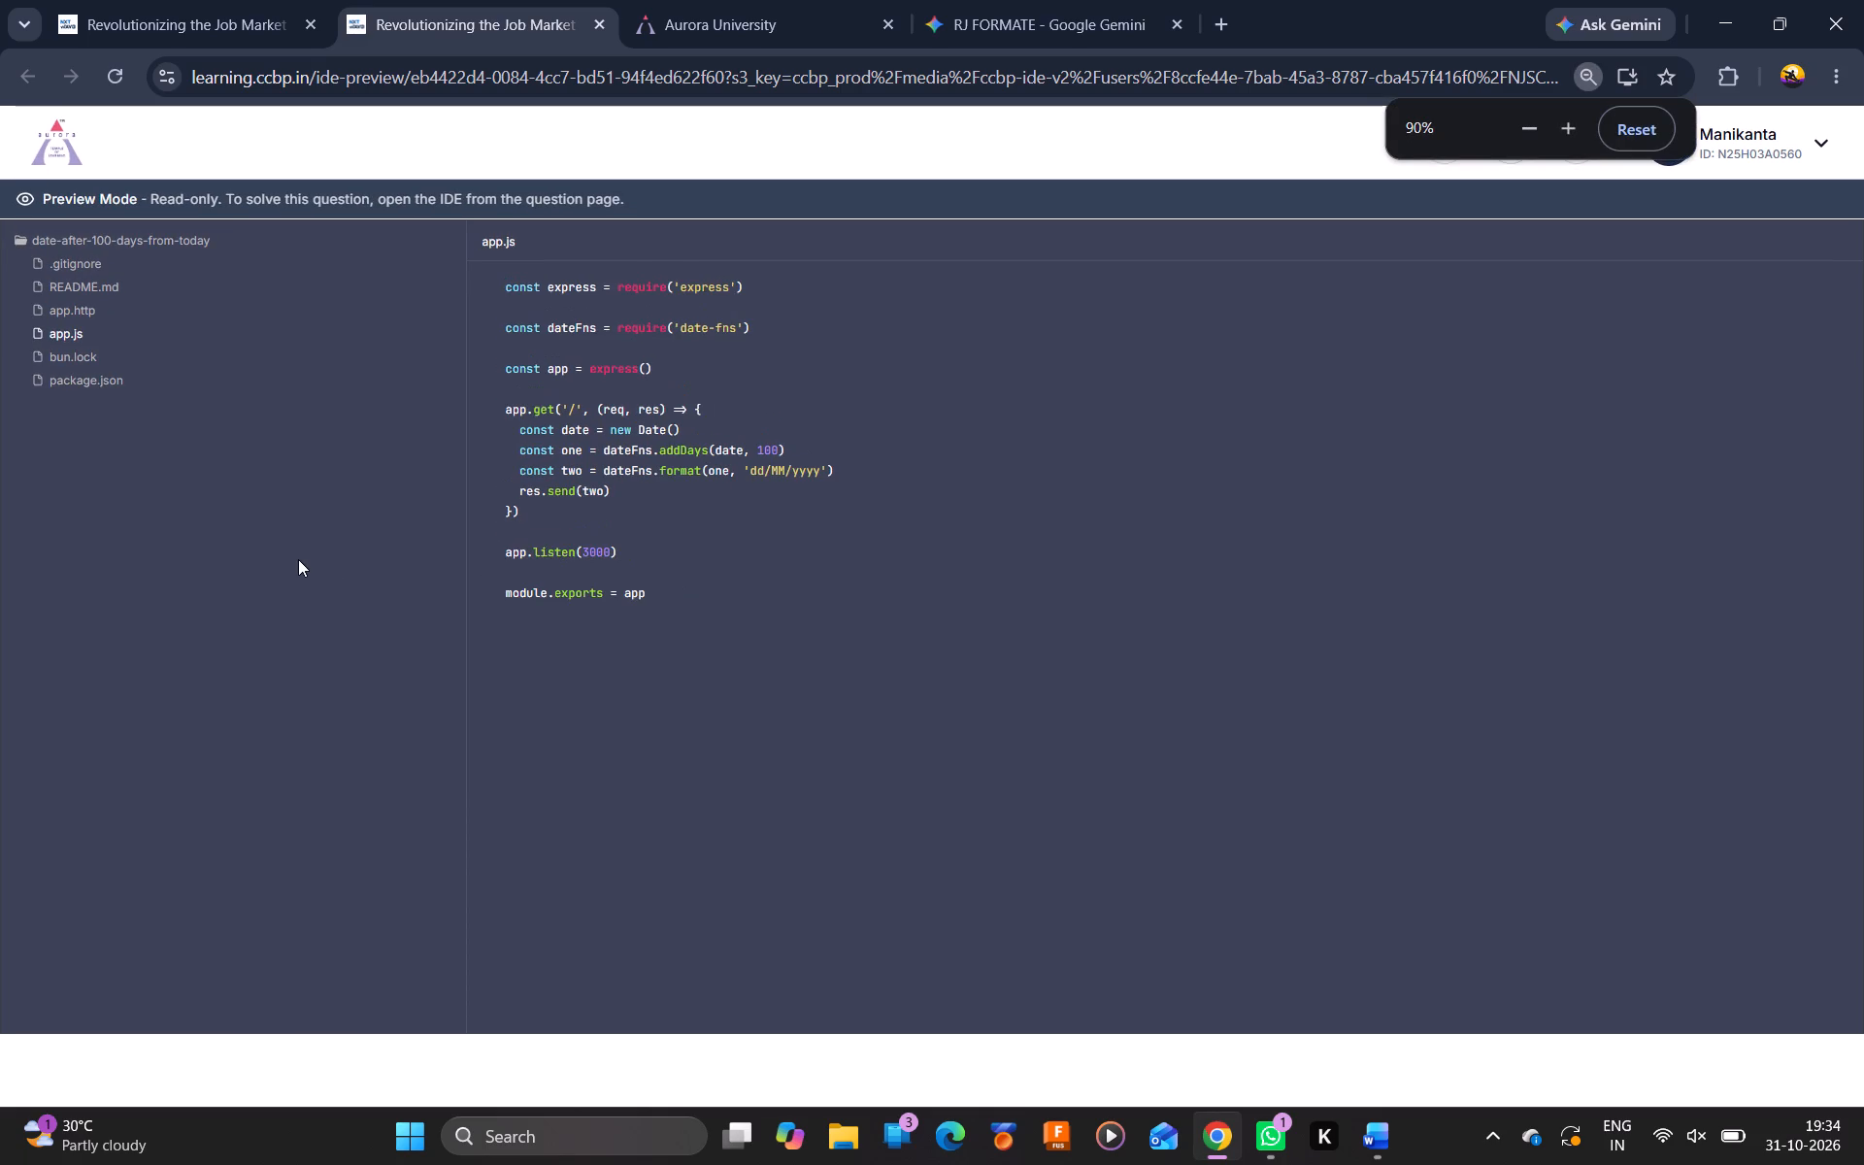
key(ctrl+equal)
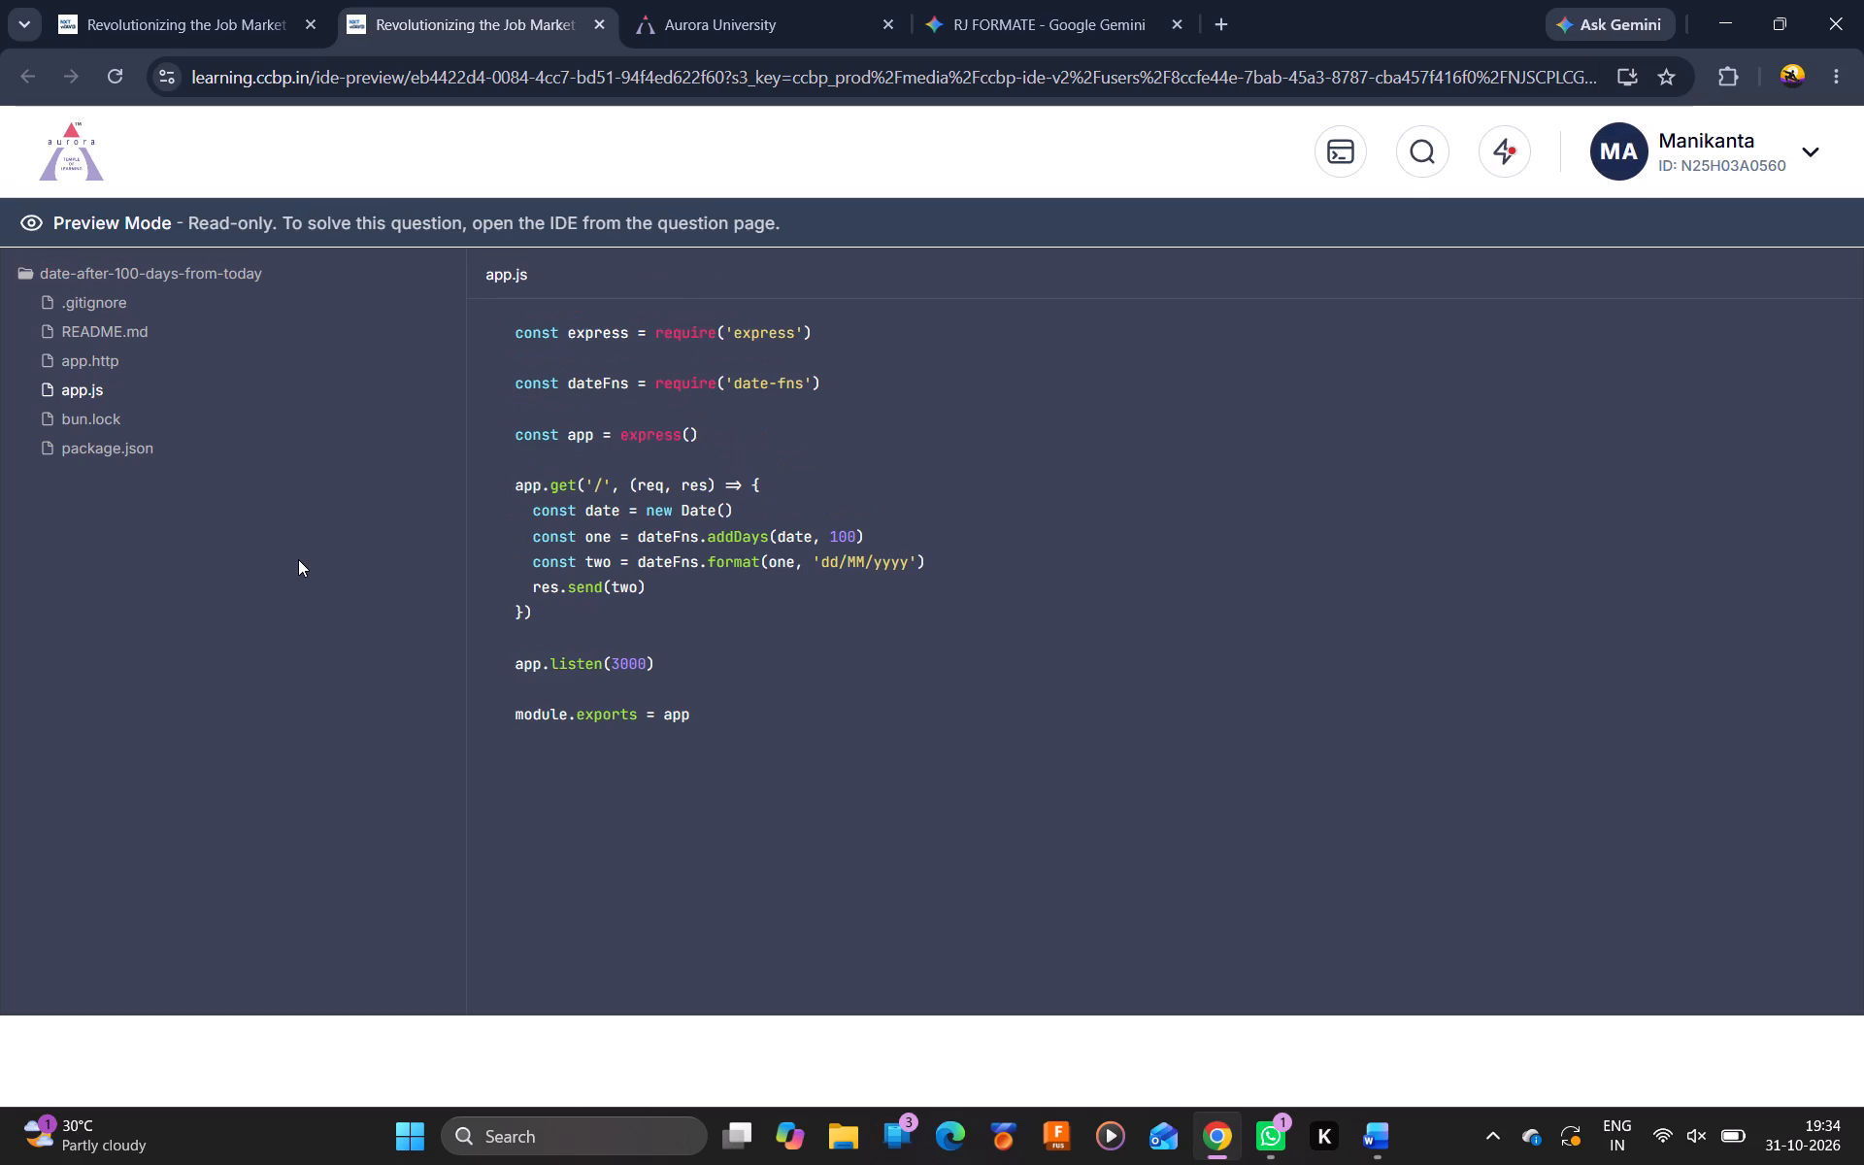
right_click(298, 559)
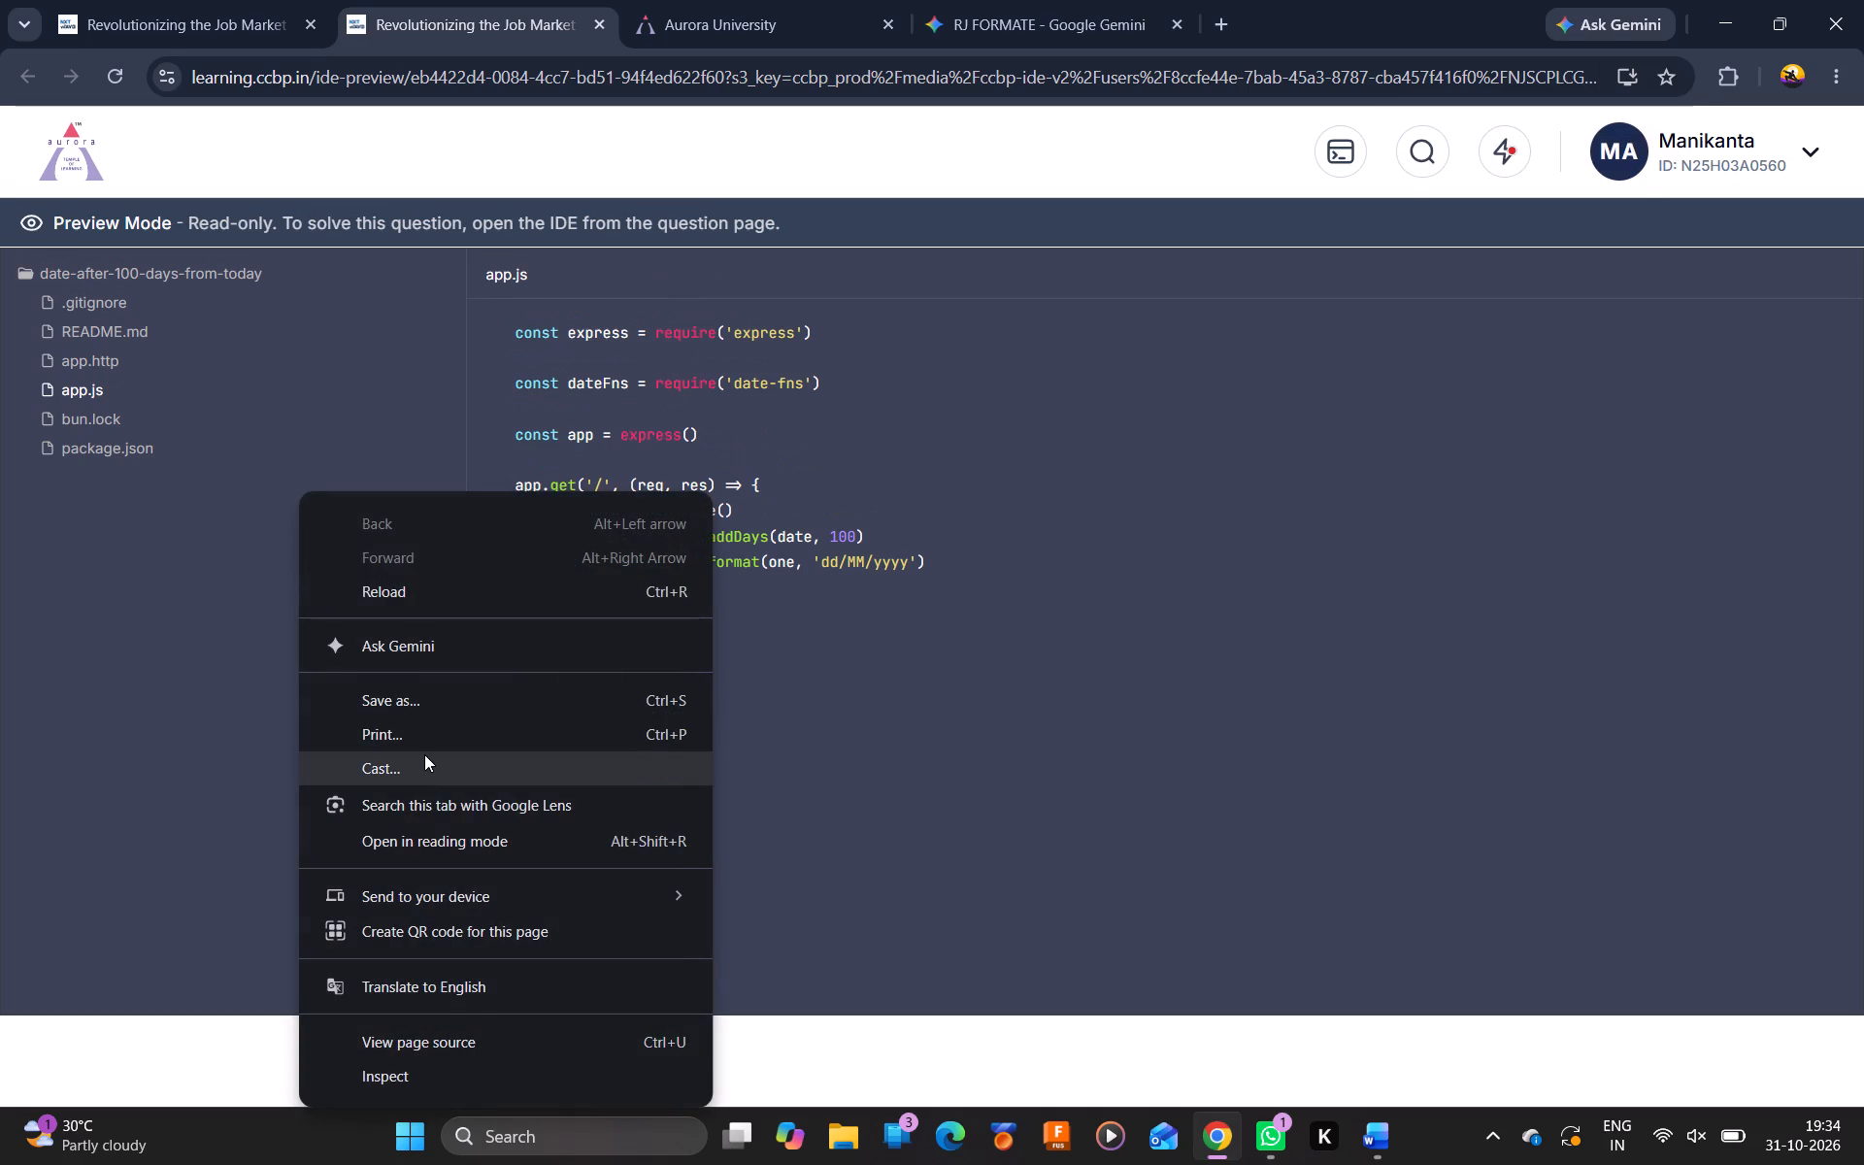
click(432, 794)
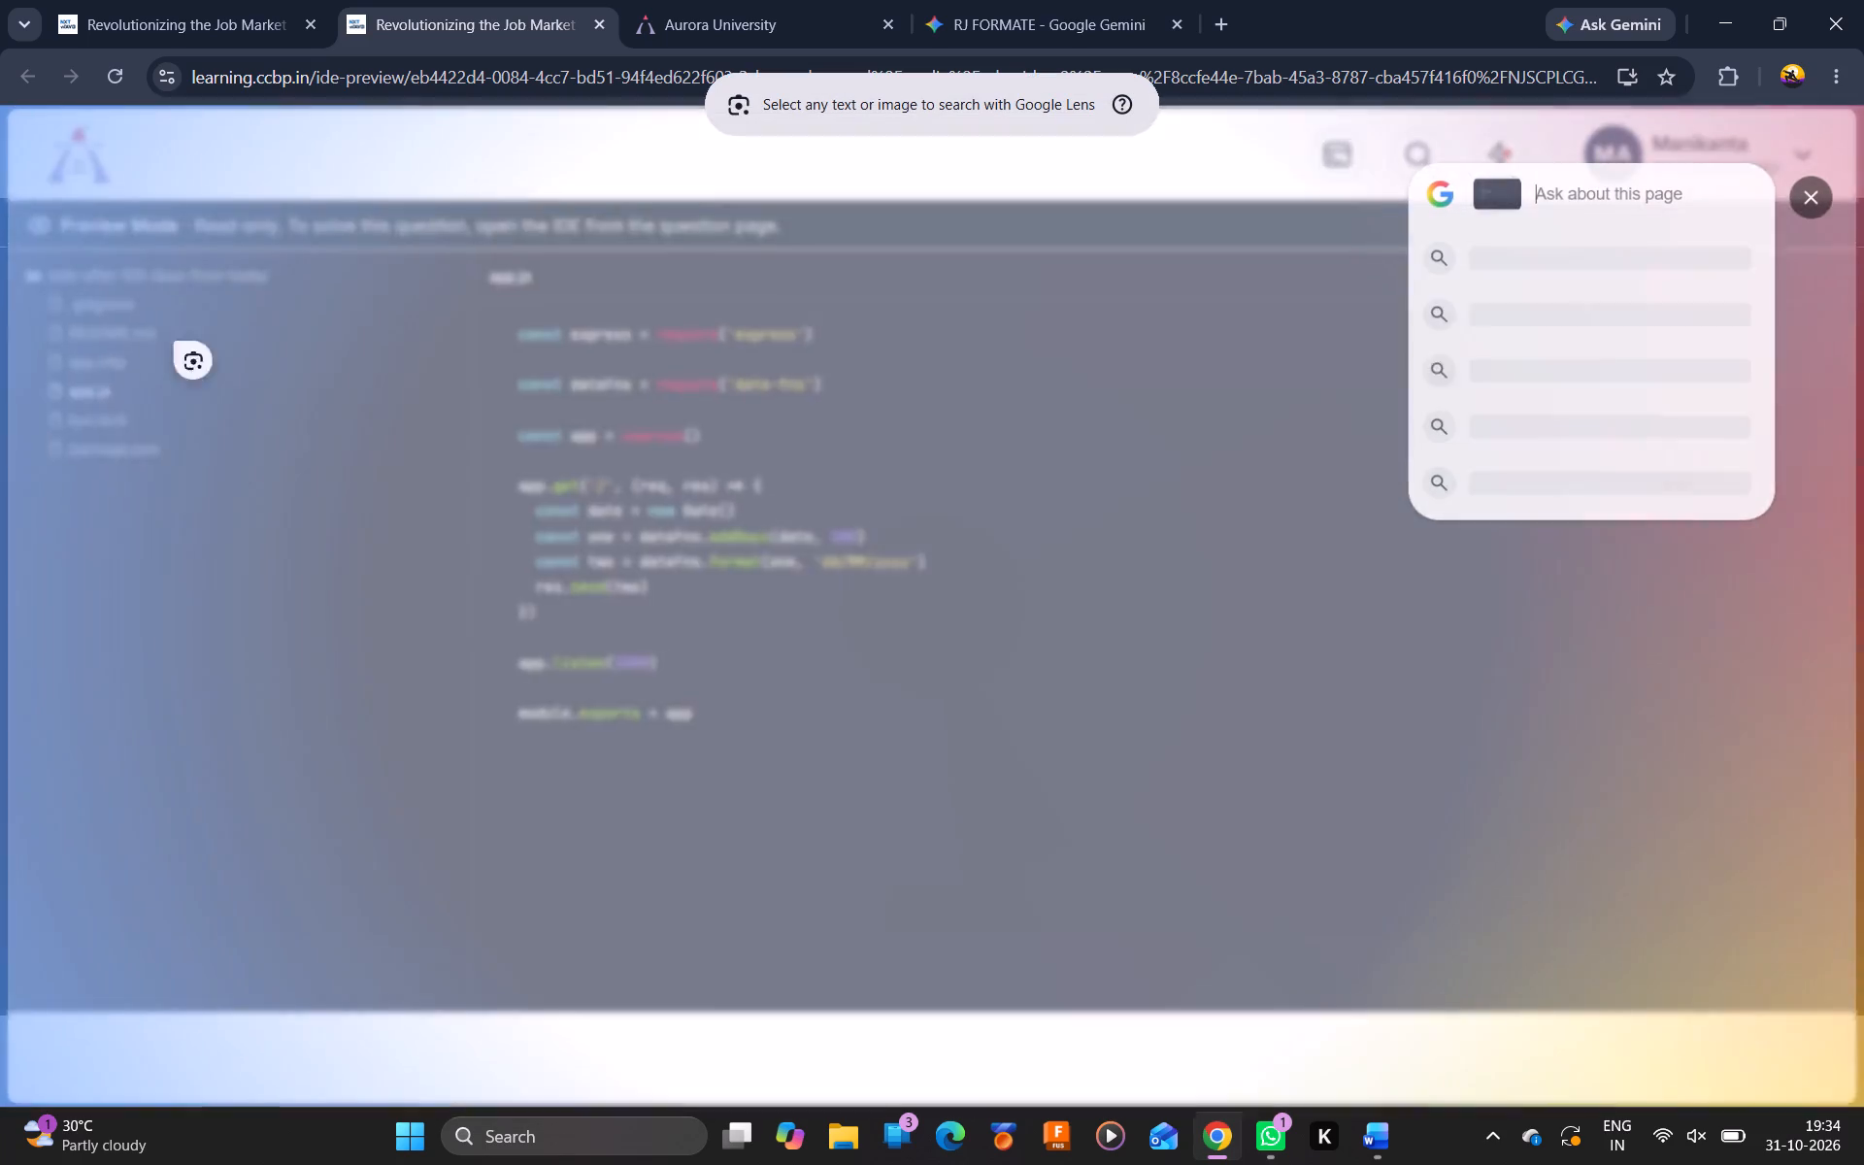
drag(15, 114, 682, 573)
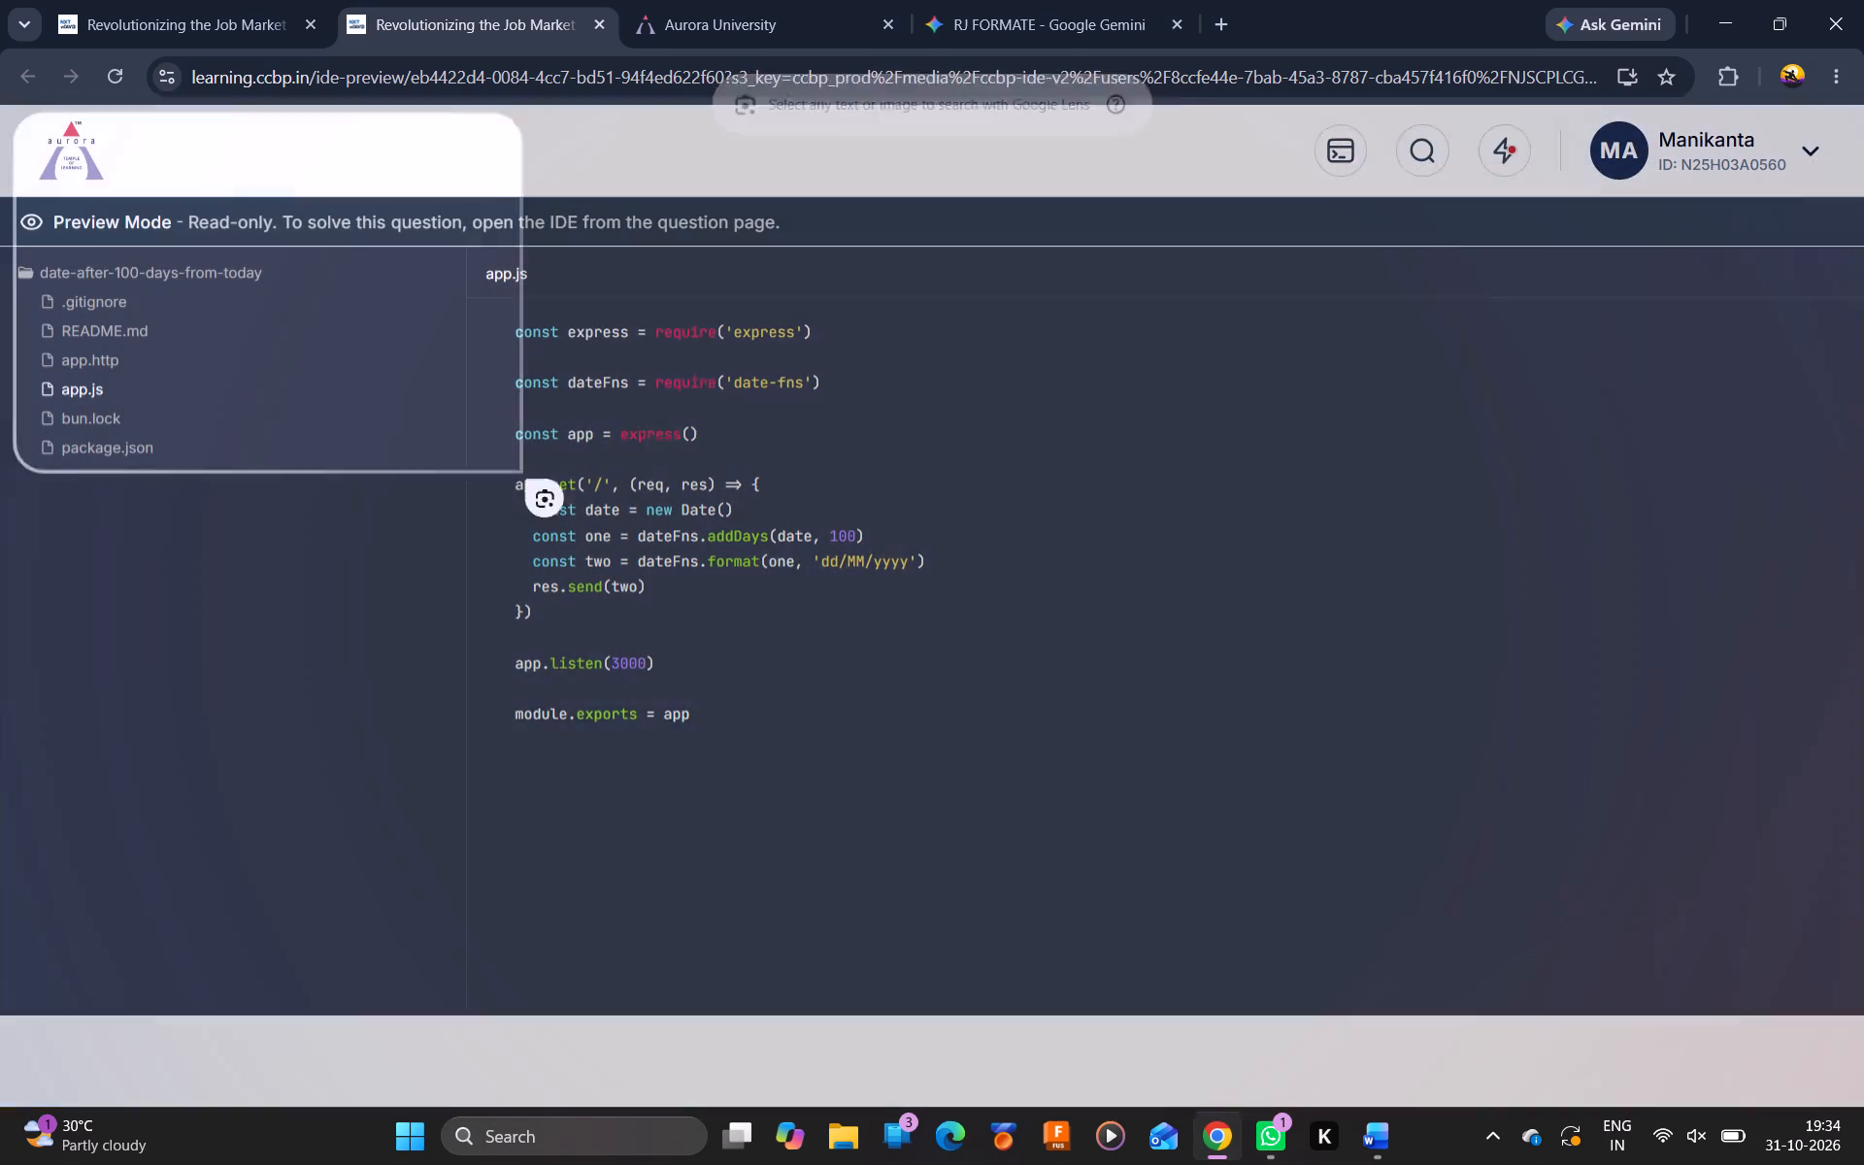
drag(682, 573, 1416, 825)
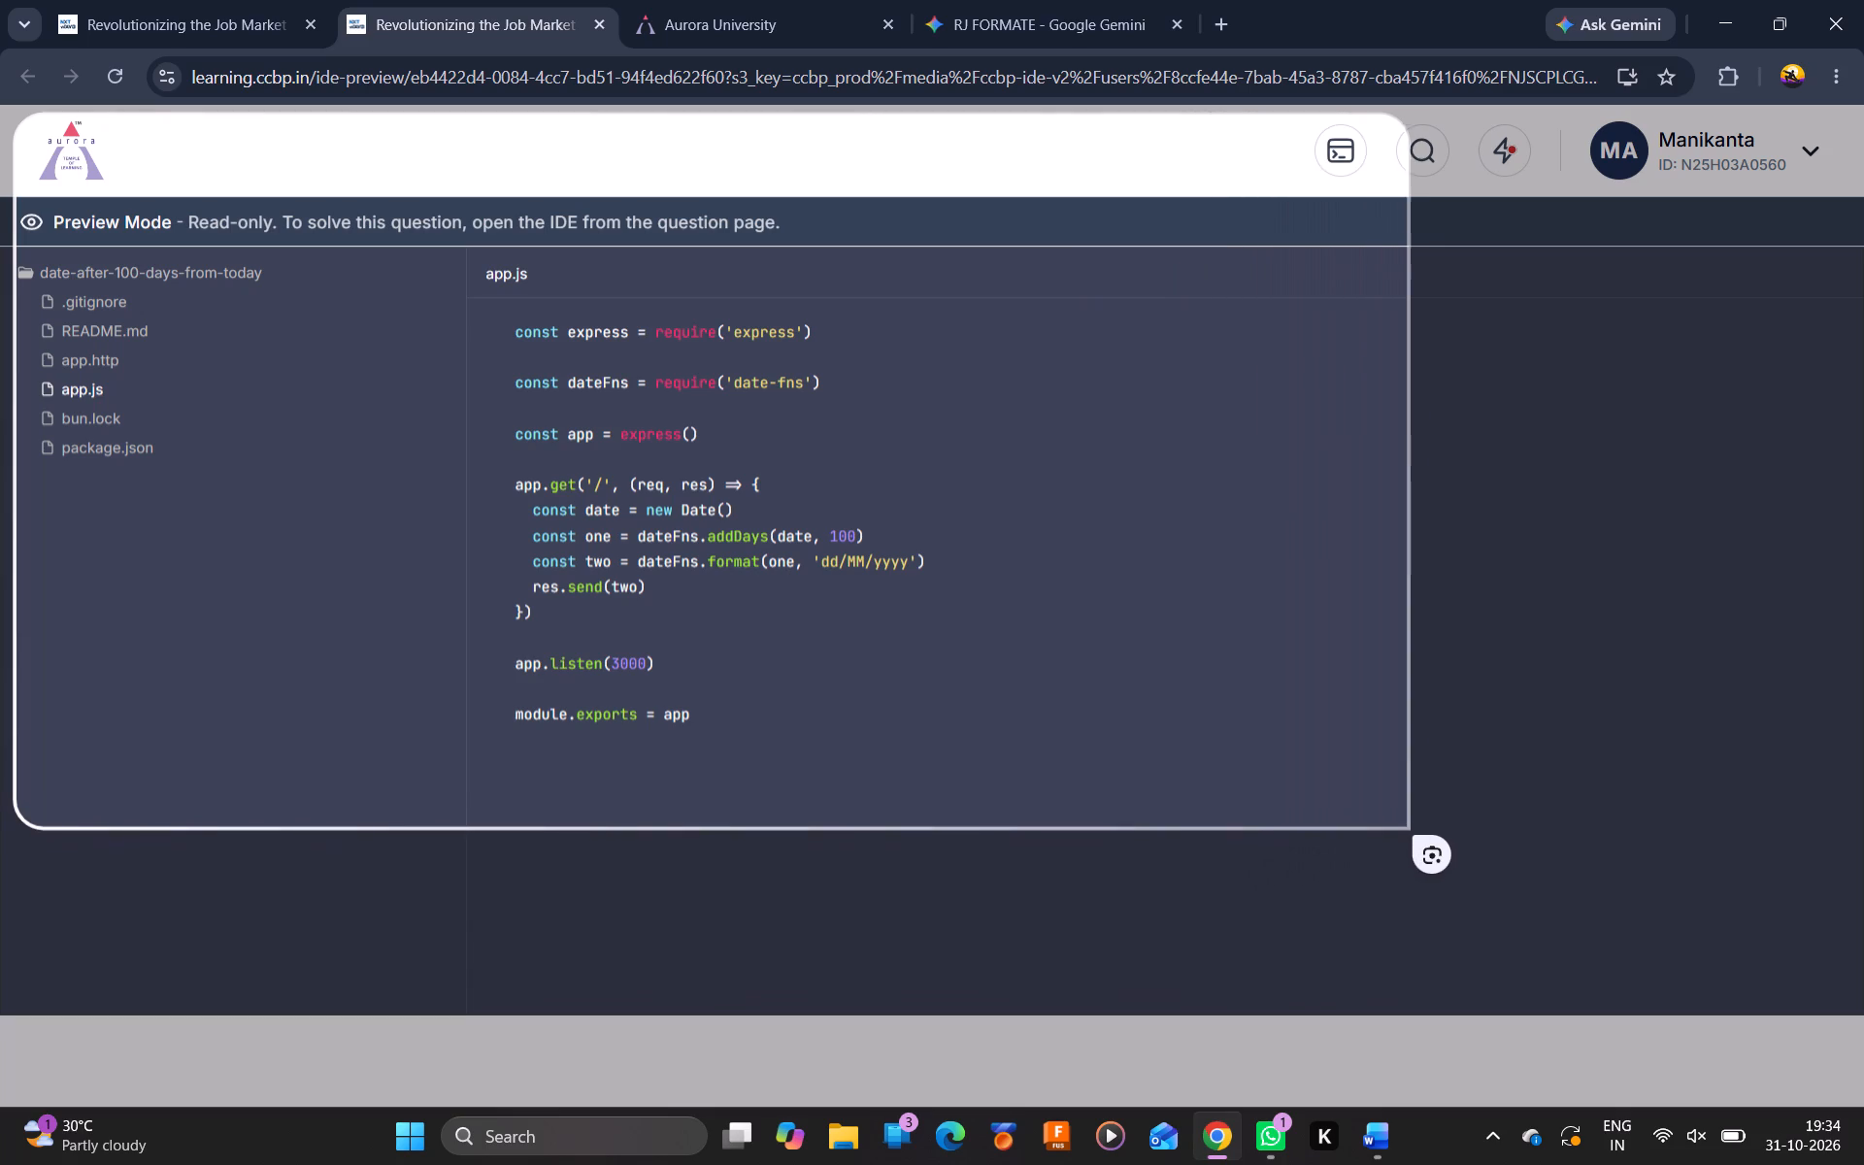
drag(1416, 825, 1844, 823)
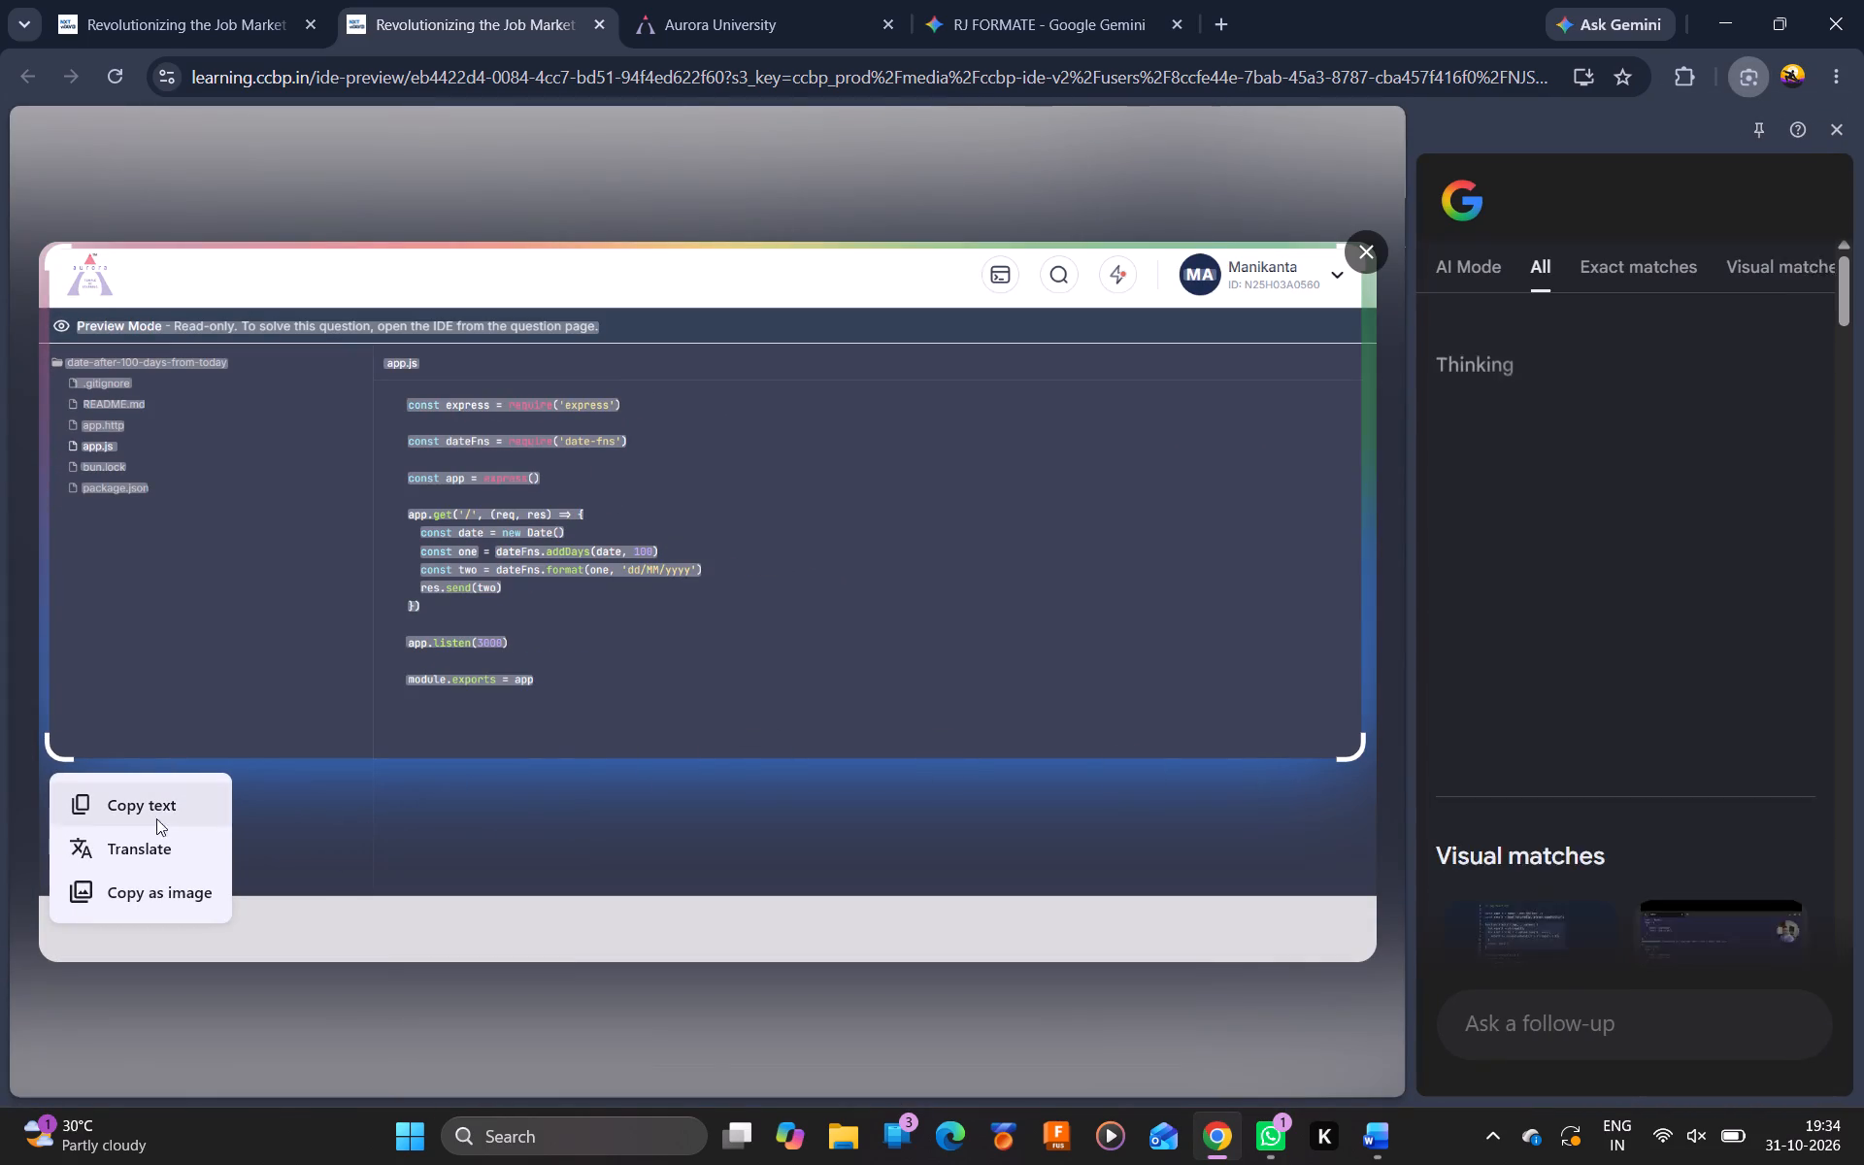
click(143, 882)
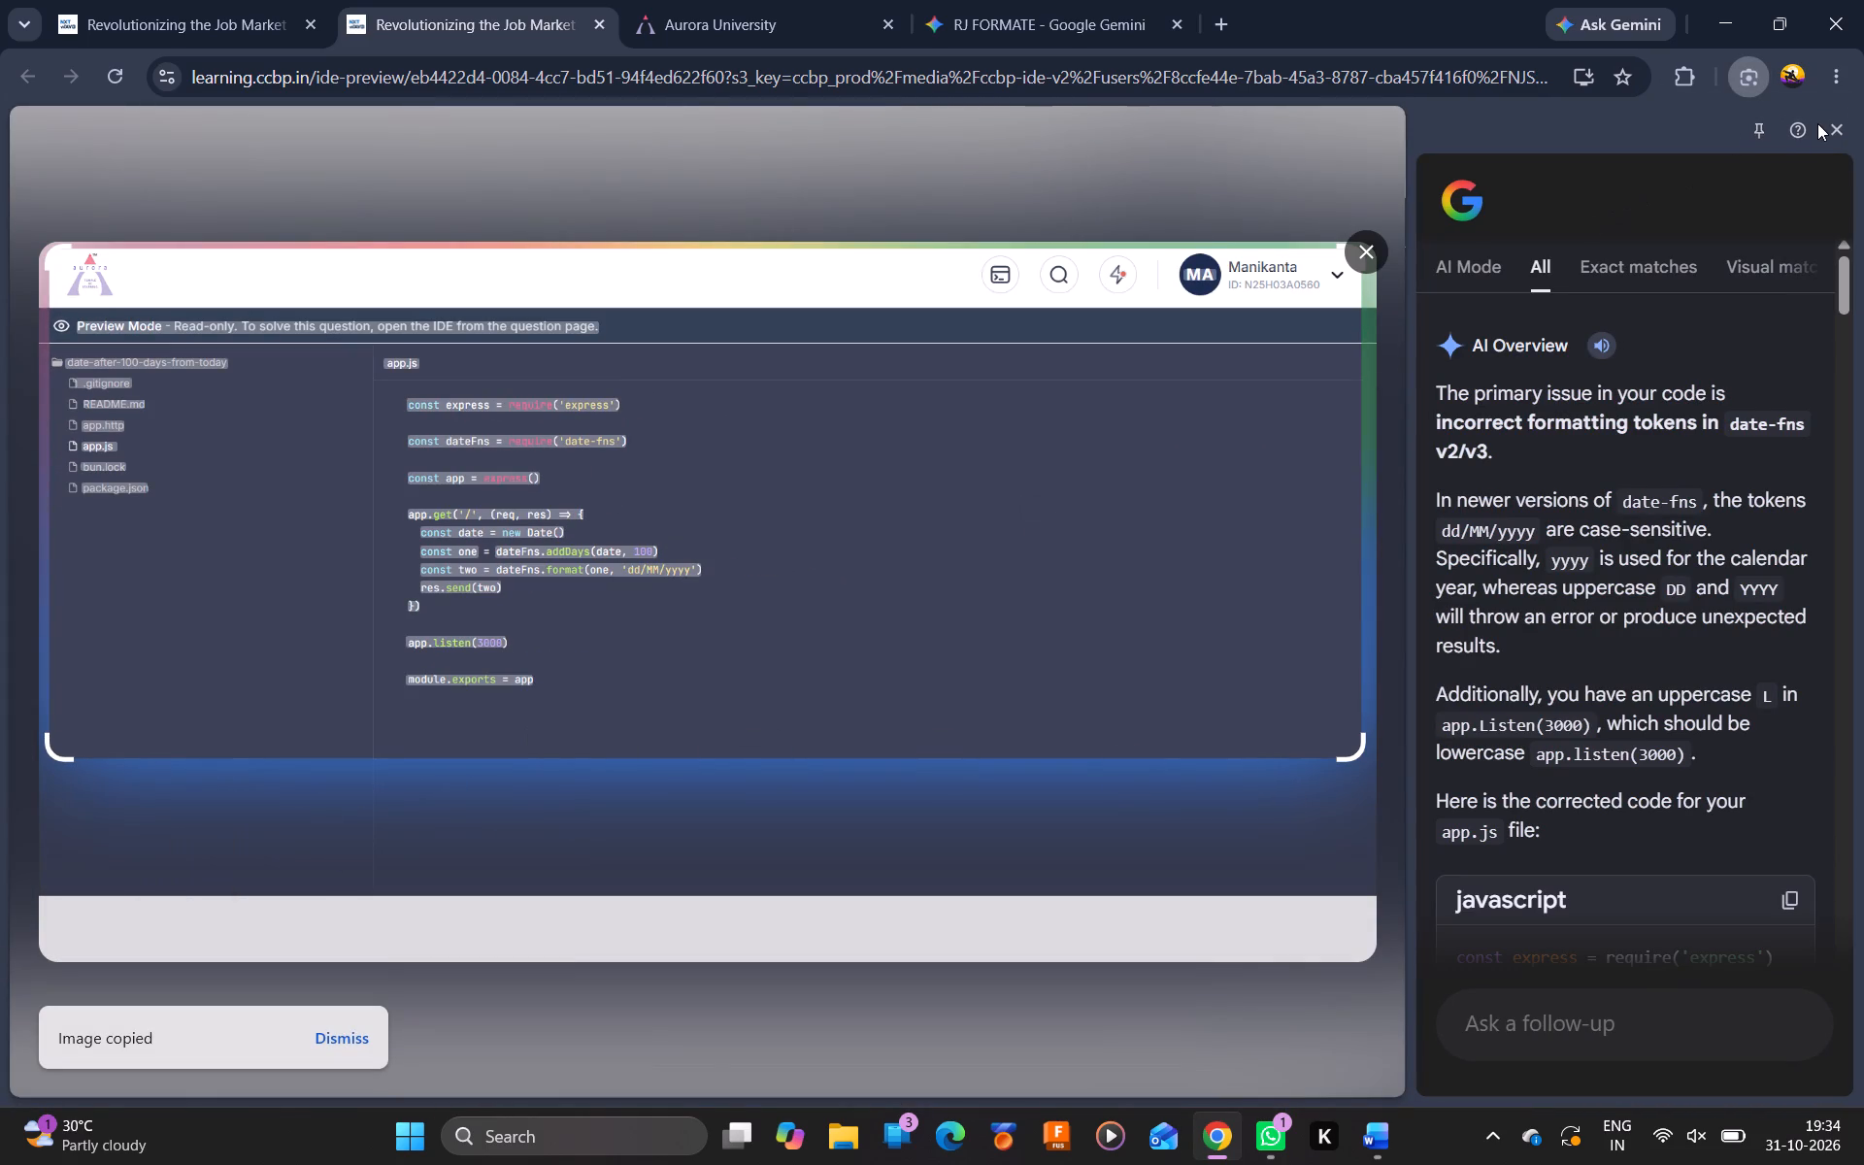
click(1822, 122)
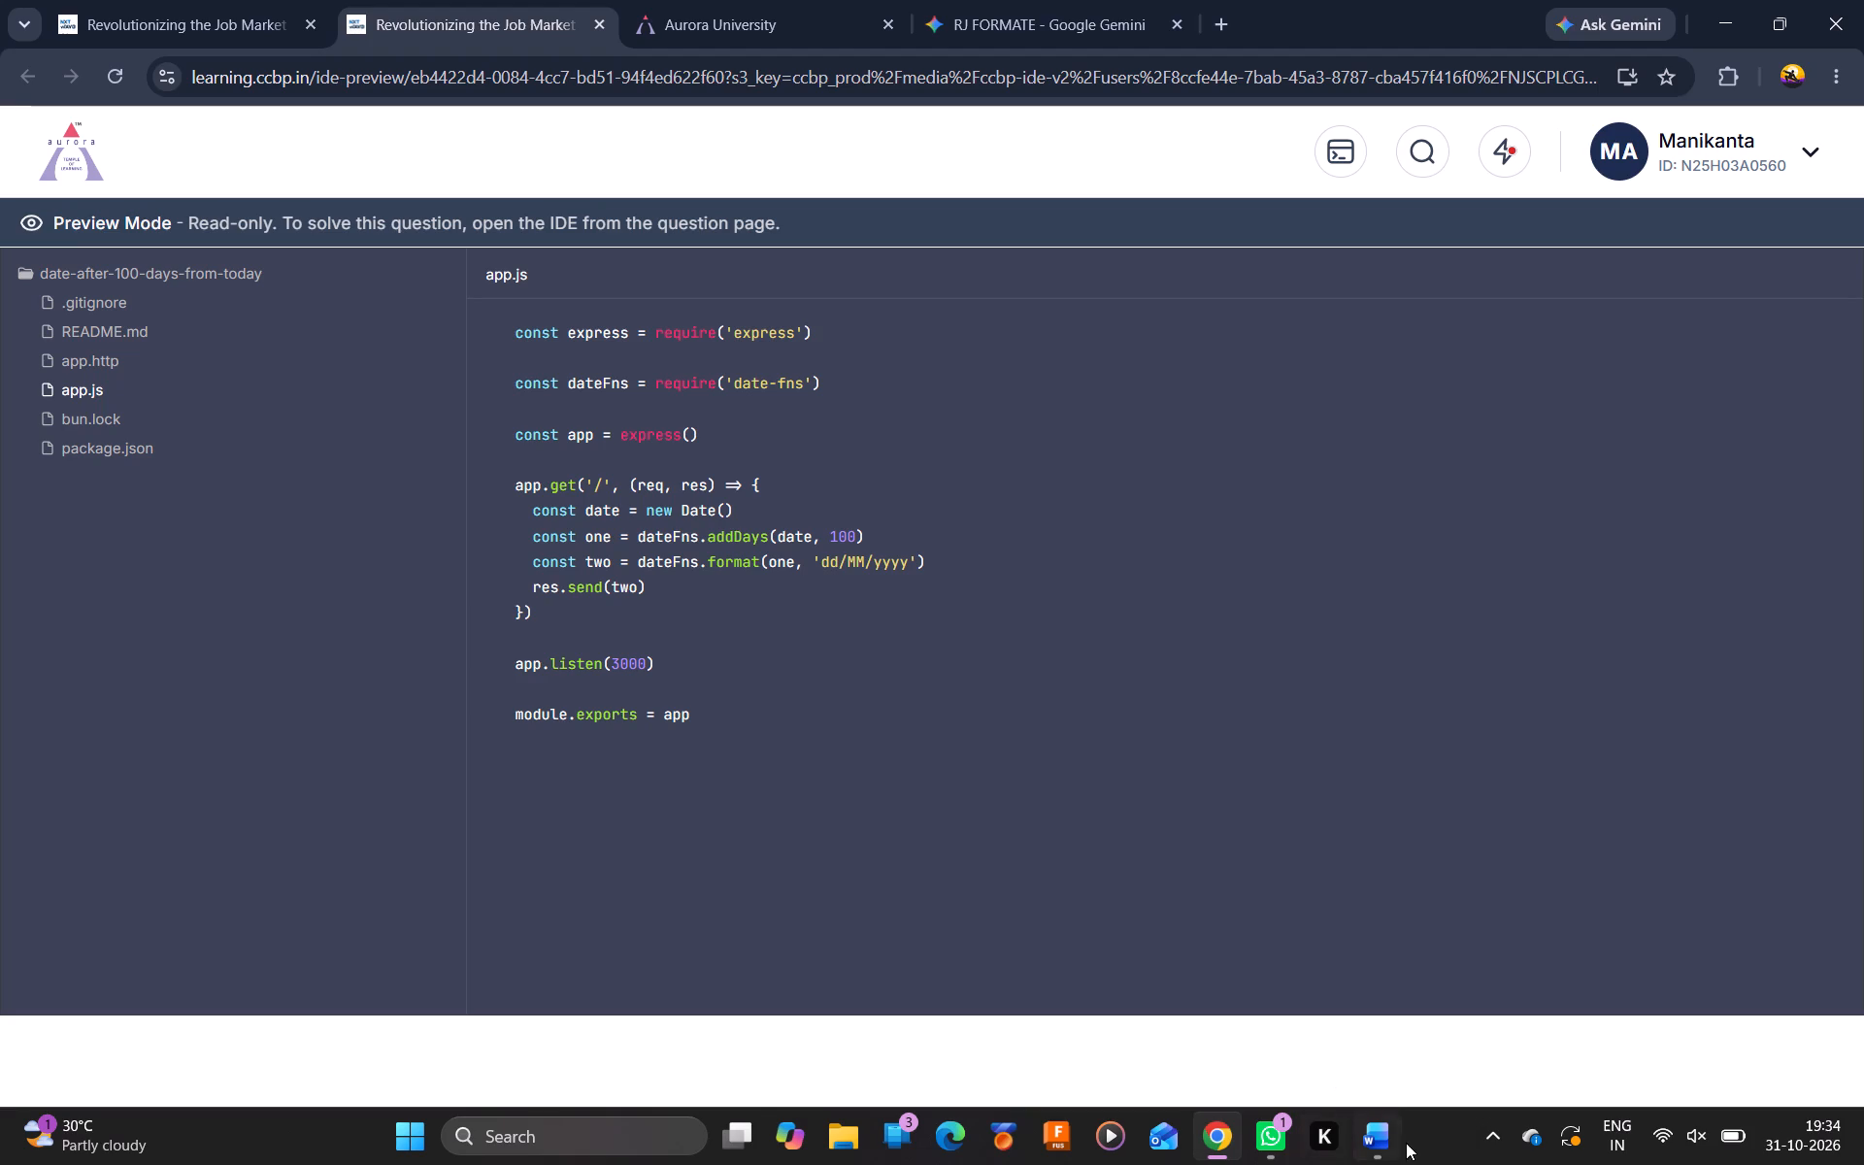
Switch to the Word report and start a numbered list with item 1 below the Lab Report - 01 heading.
click(1392, 1023)
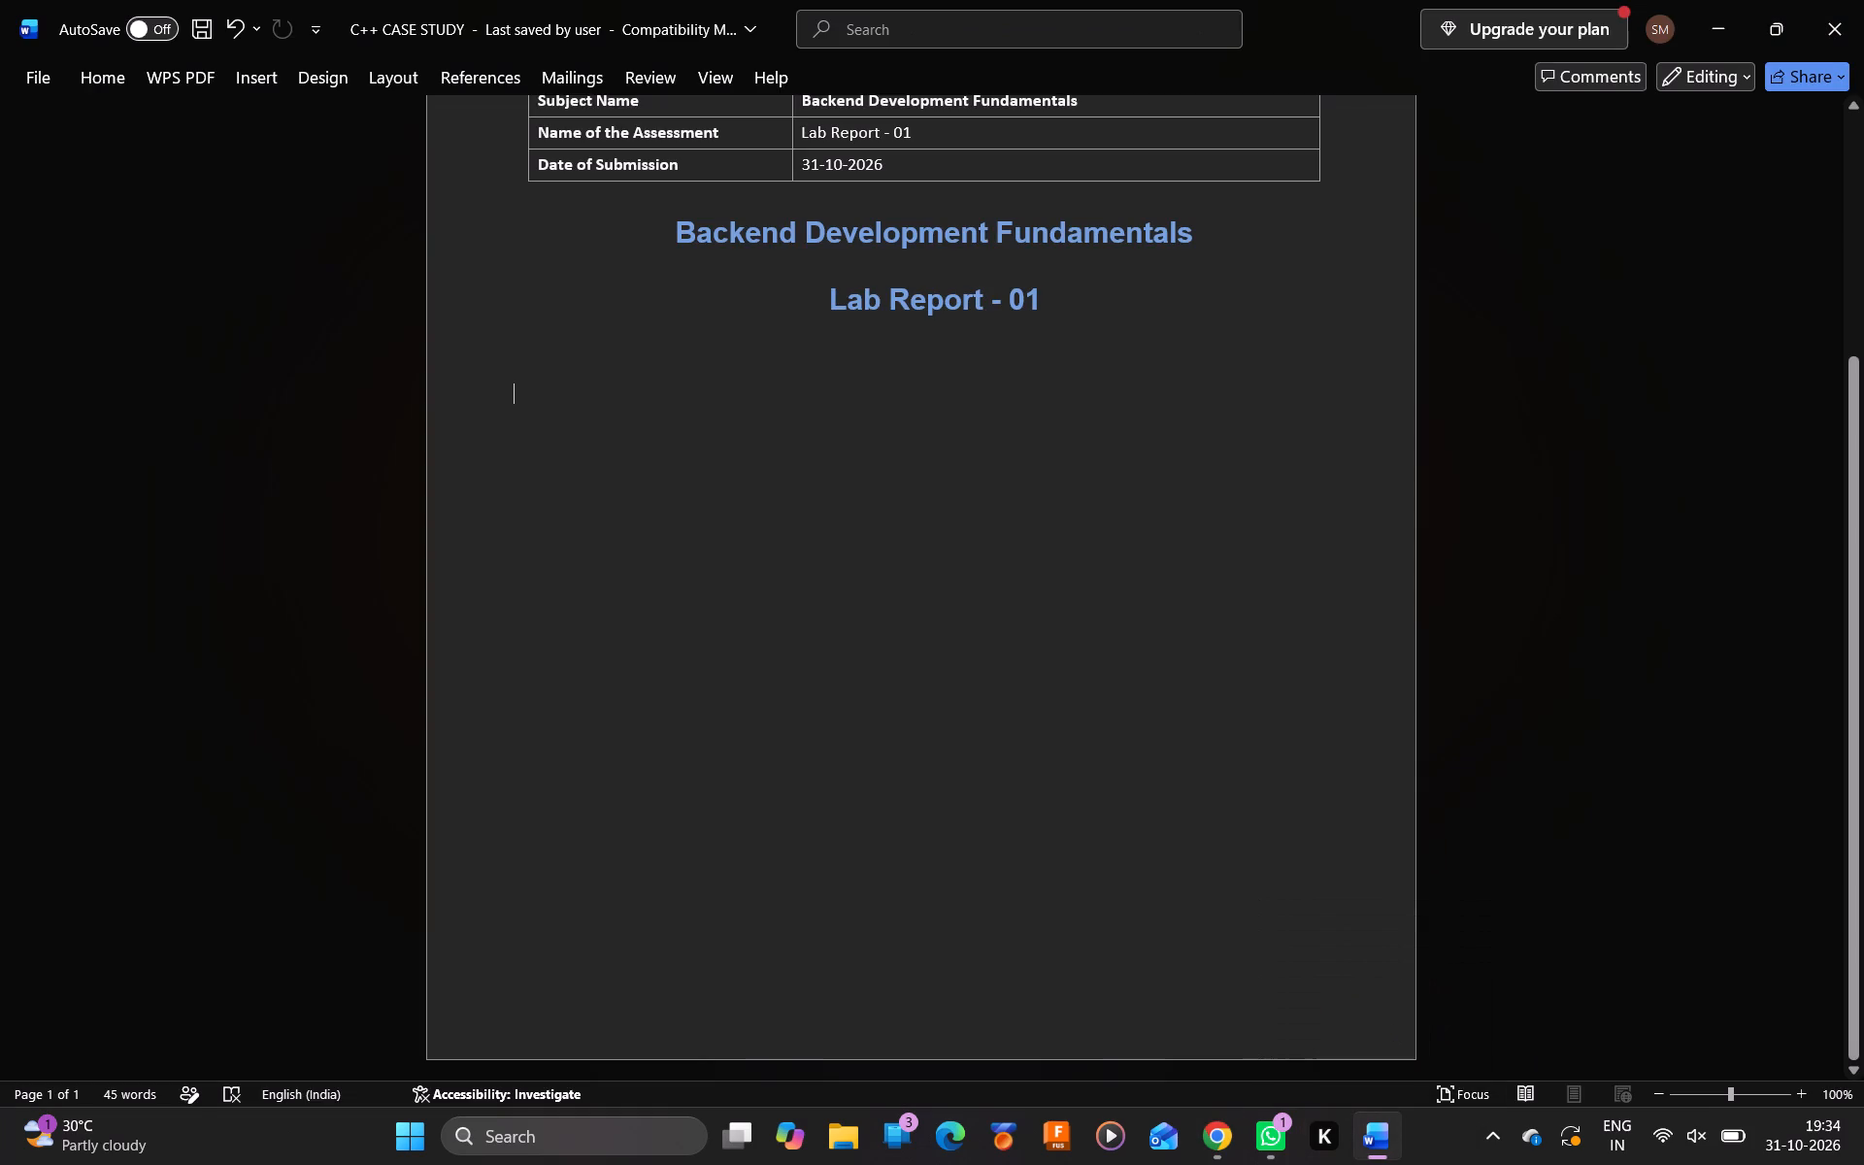
key(1)
key(BackSpace)
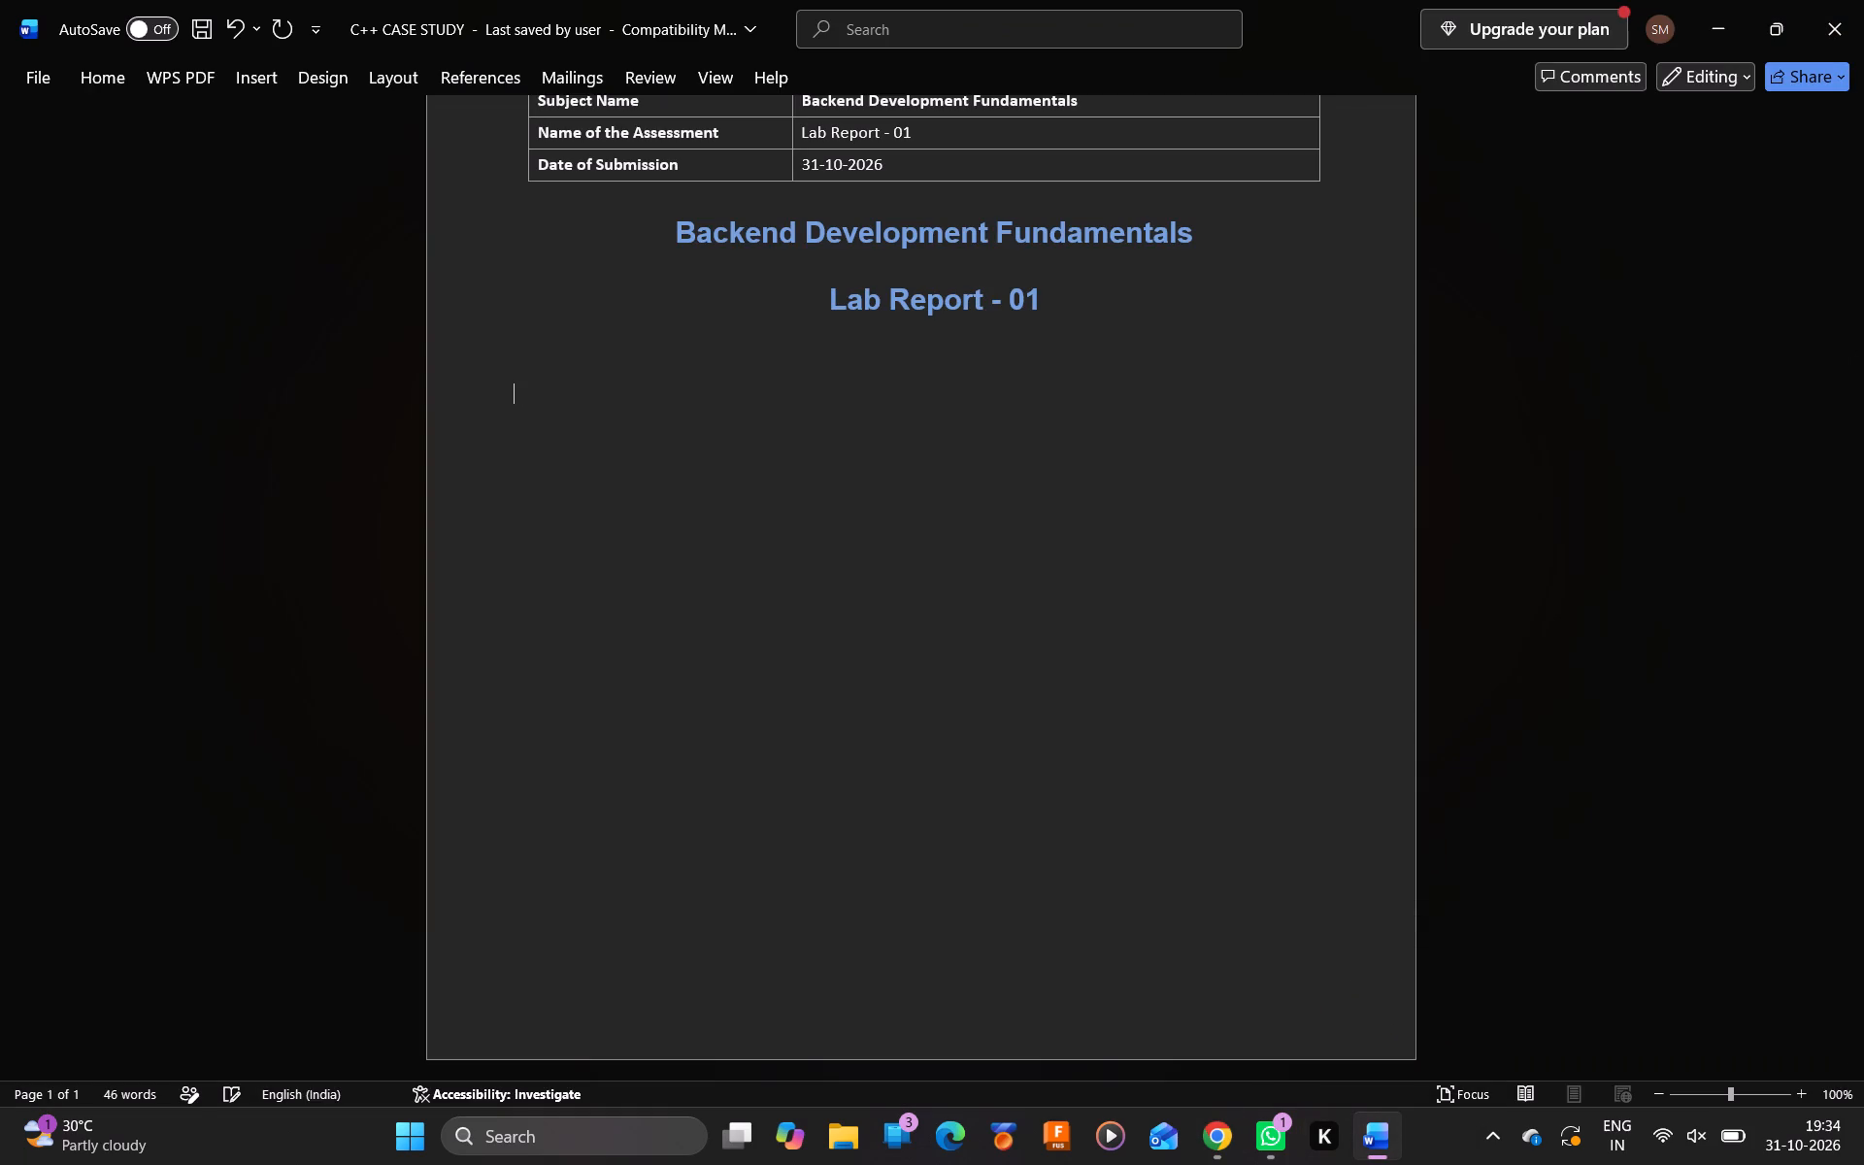
key(shift+exclam)
key(BackSpace)
key(1)
text(.)
key(space)
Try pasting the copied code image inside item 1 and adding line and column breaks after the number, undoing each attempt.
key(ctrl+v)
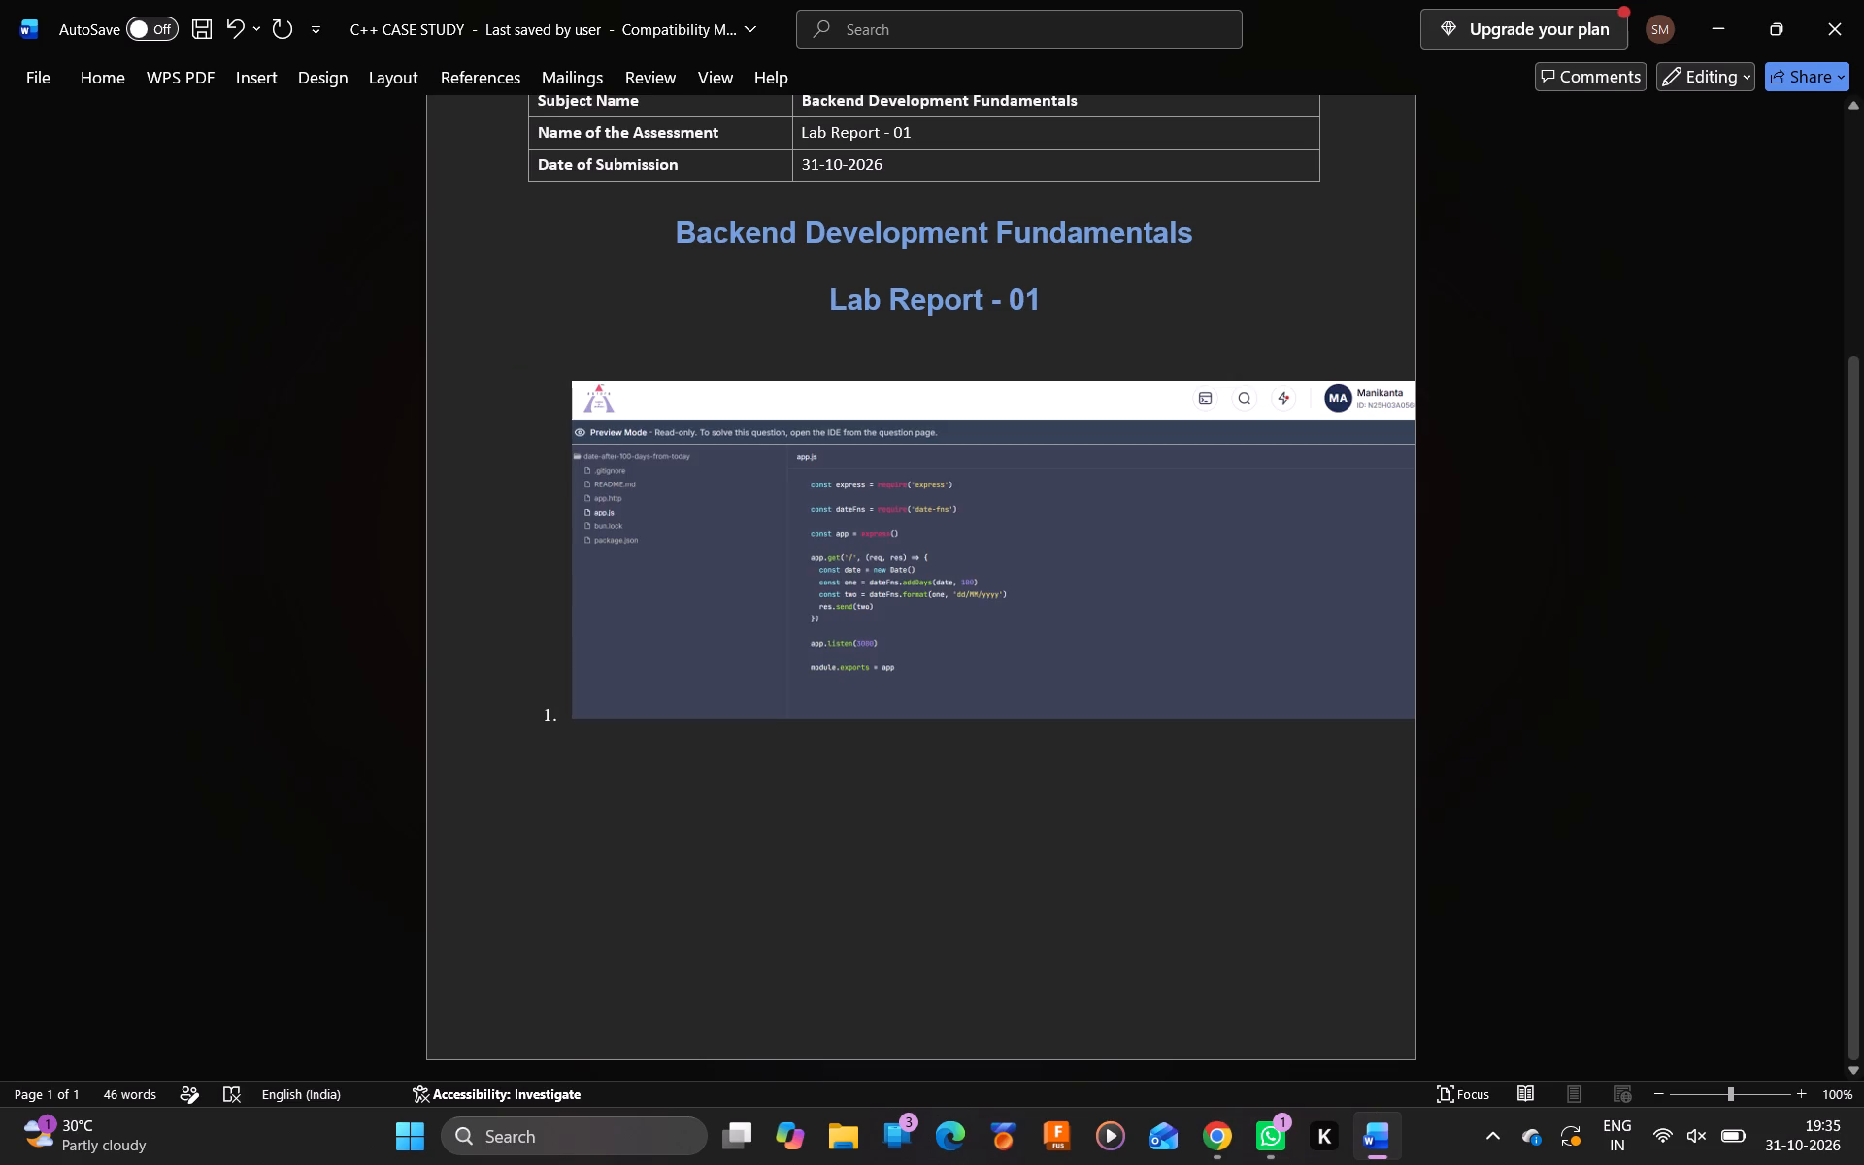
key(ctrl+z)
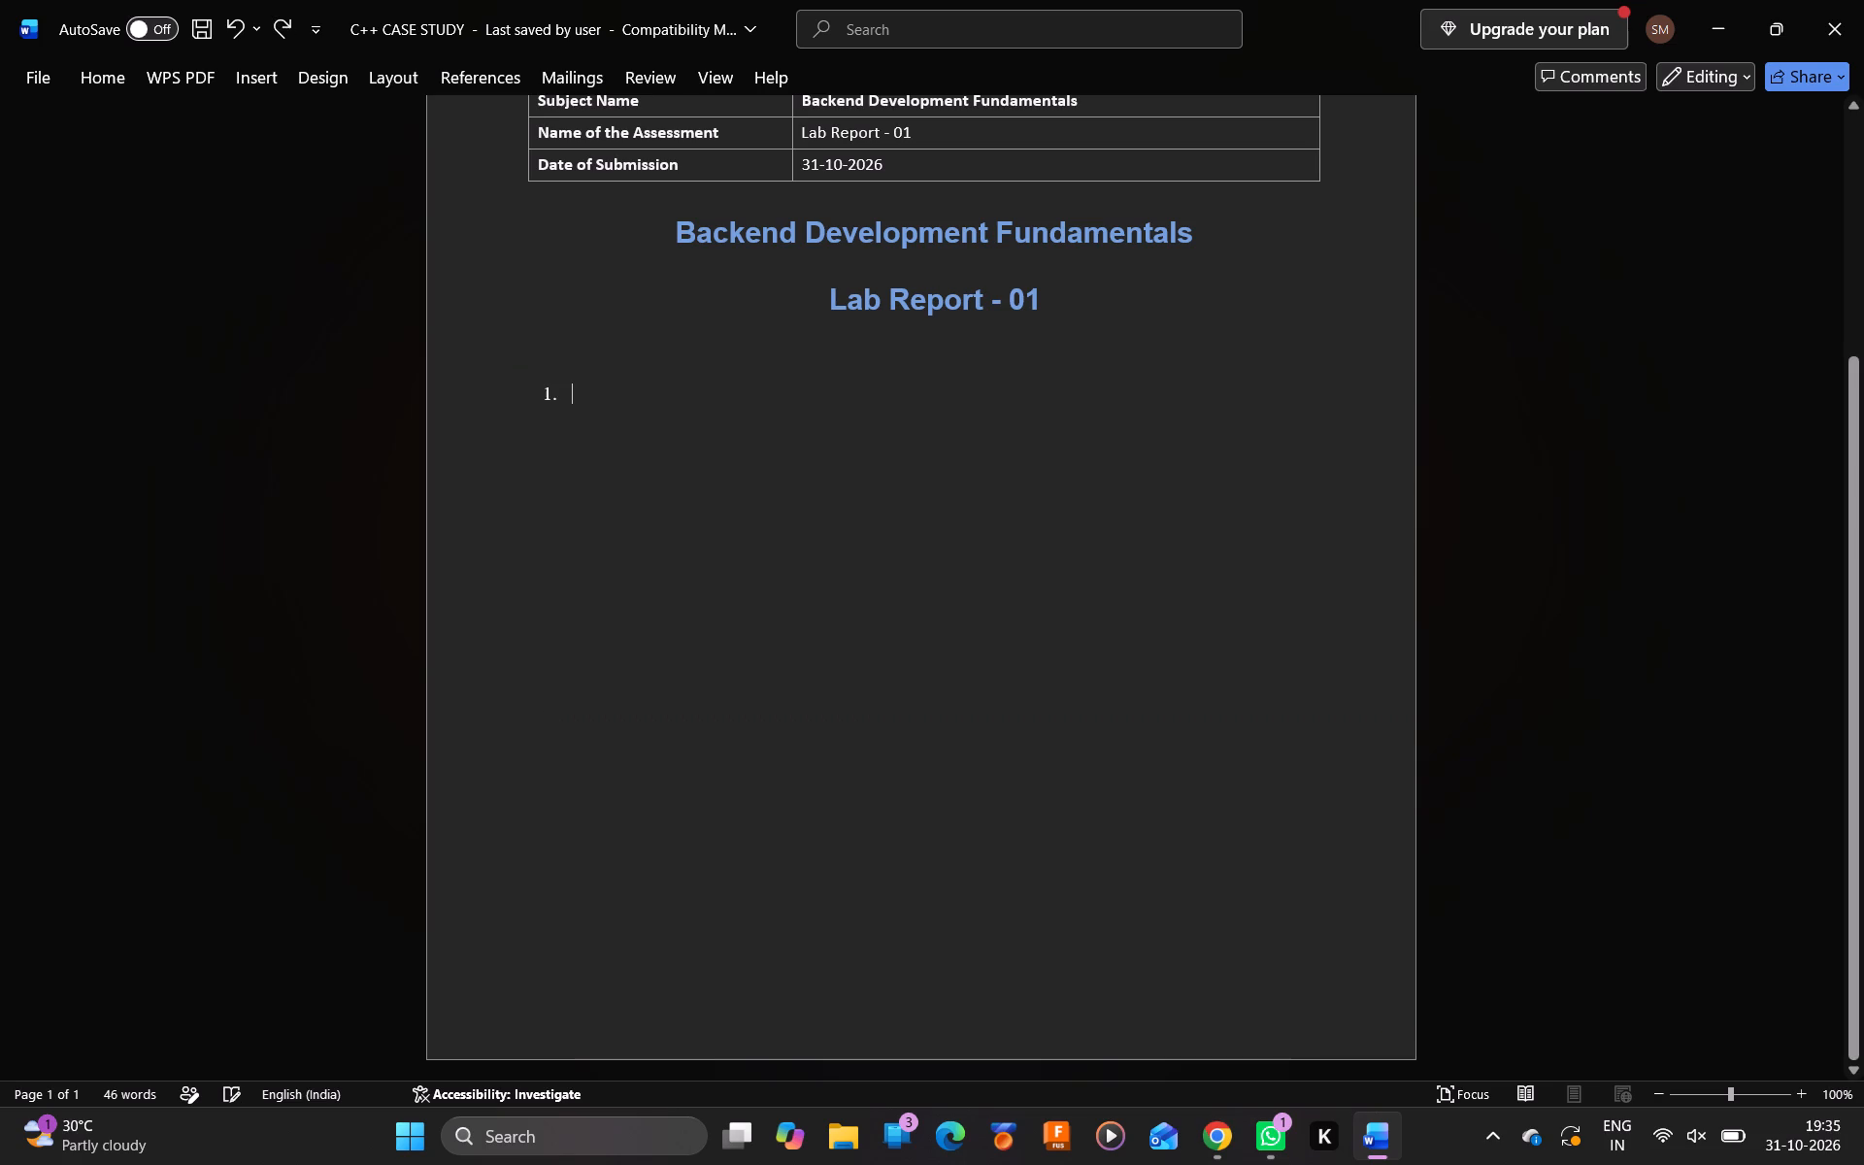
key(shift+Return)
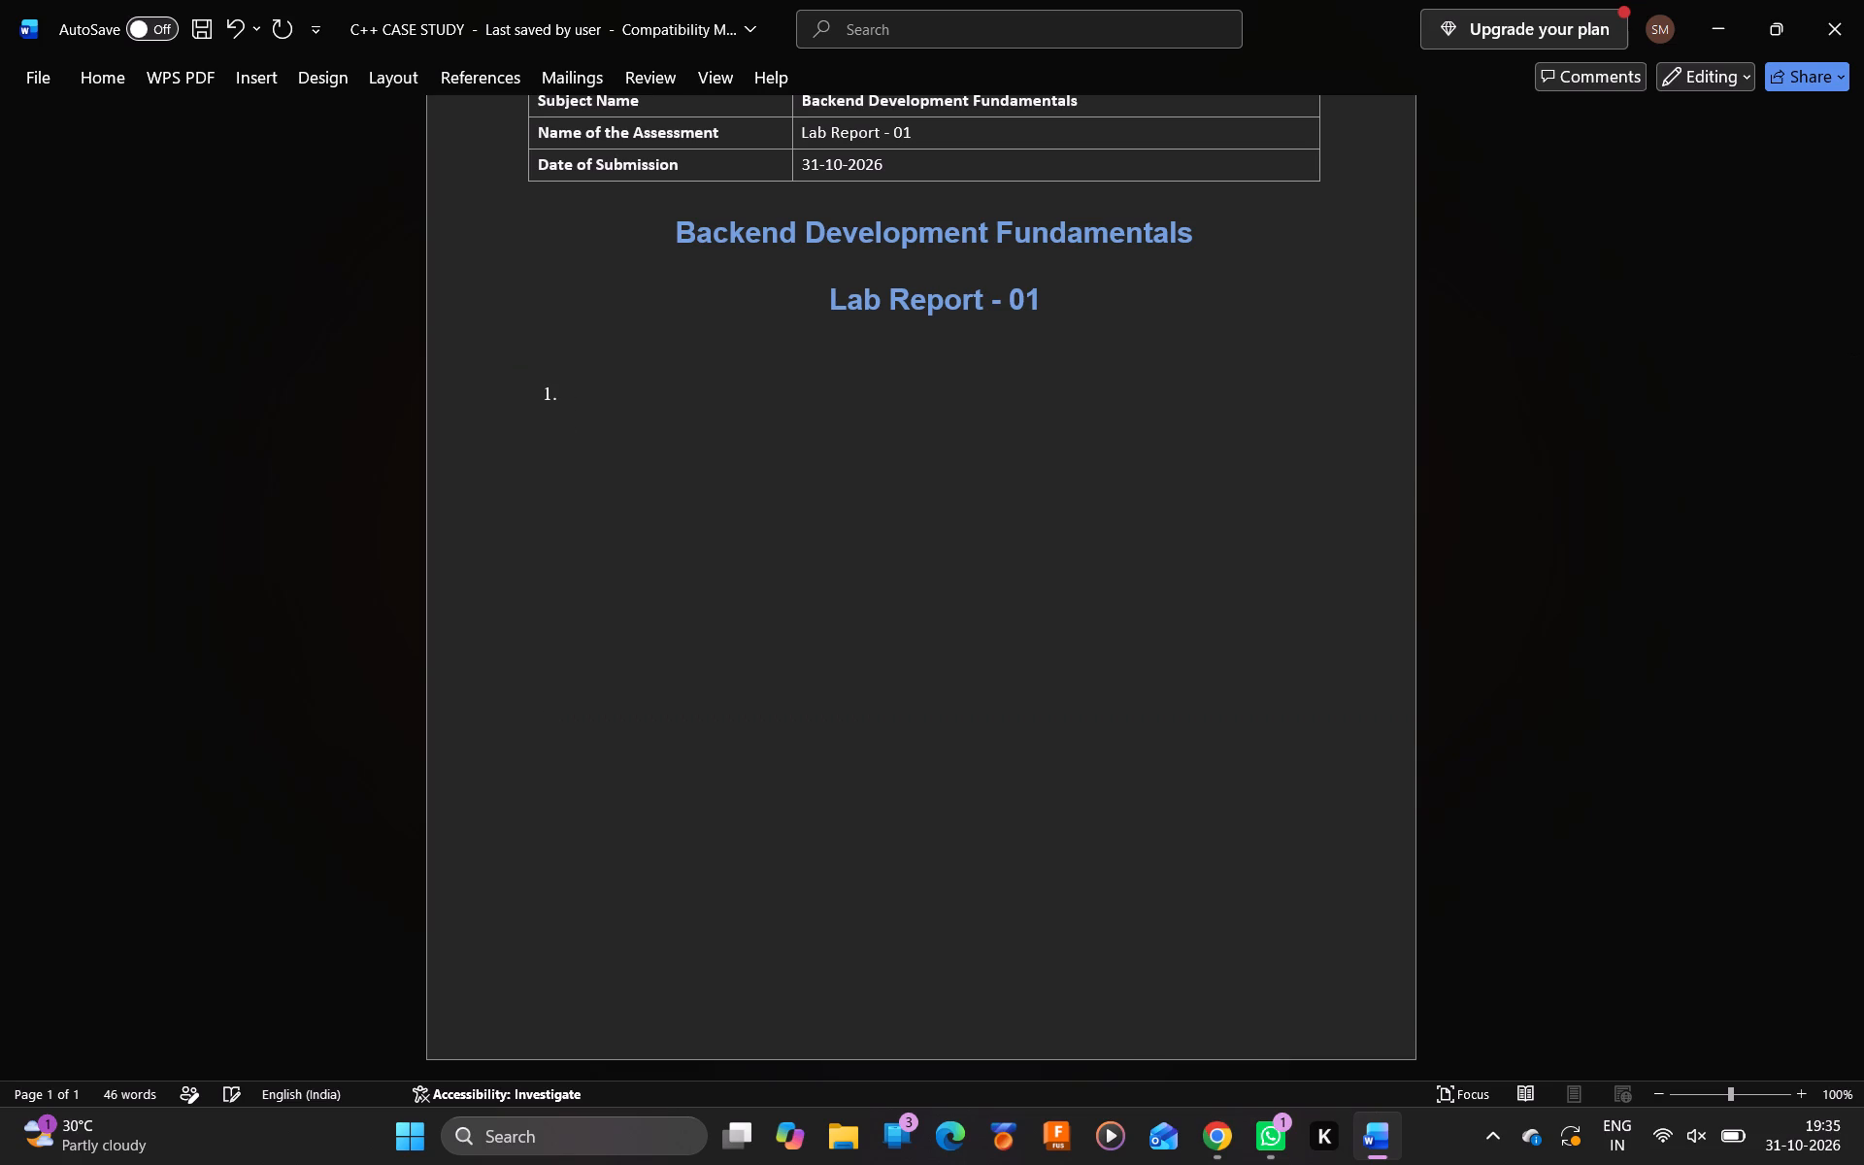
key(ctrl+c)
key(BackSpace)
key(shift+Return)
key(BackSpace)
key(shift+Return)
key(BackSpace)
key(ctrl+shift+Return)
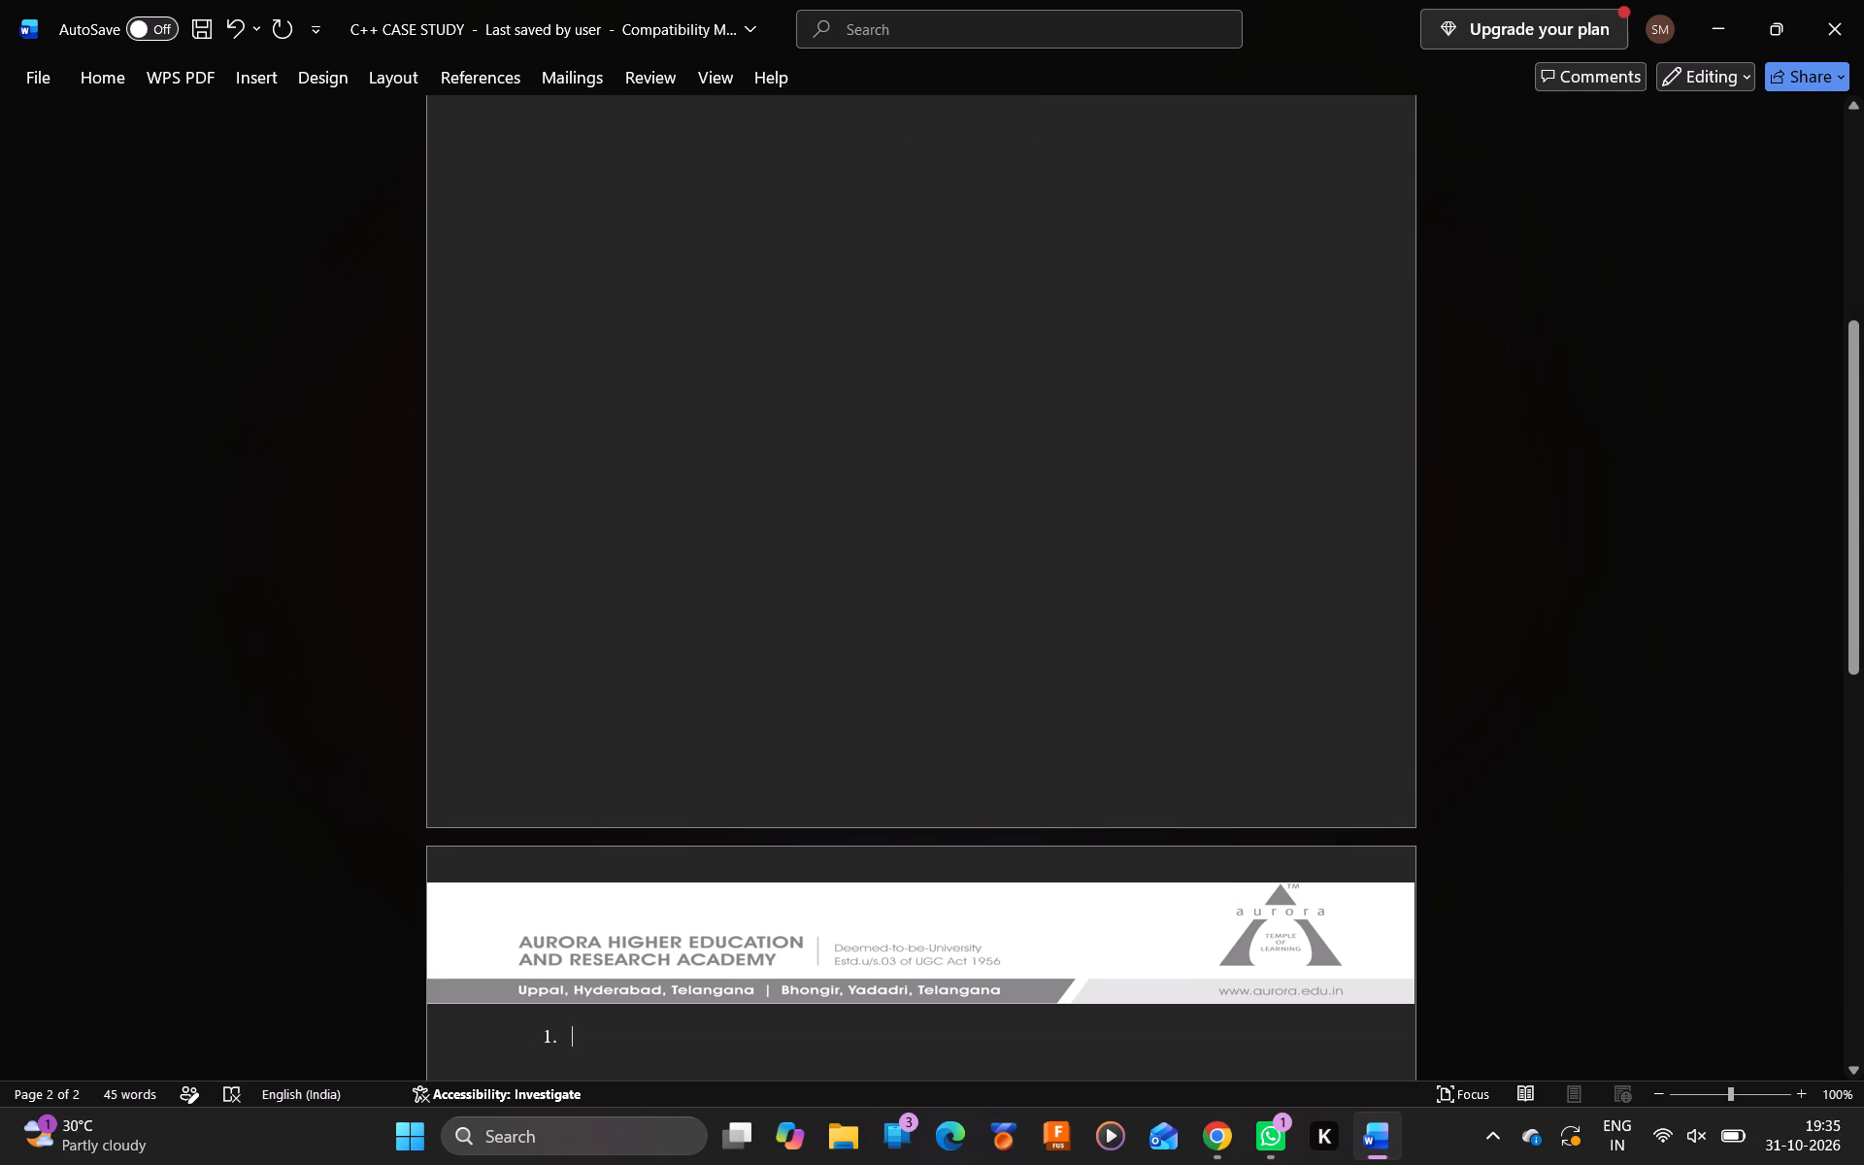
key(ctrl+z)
Paste the copied code image in a new paragraph under item 1, with one extra line break after the number.
click(550, 427)
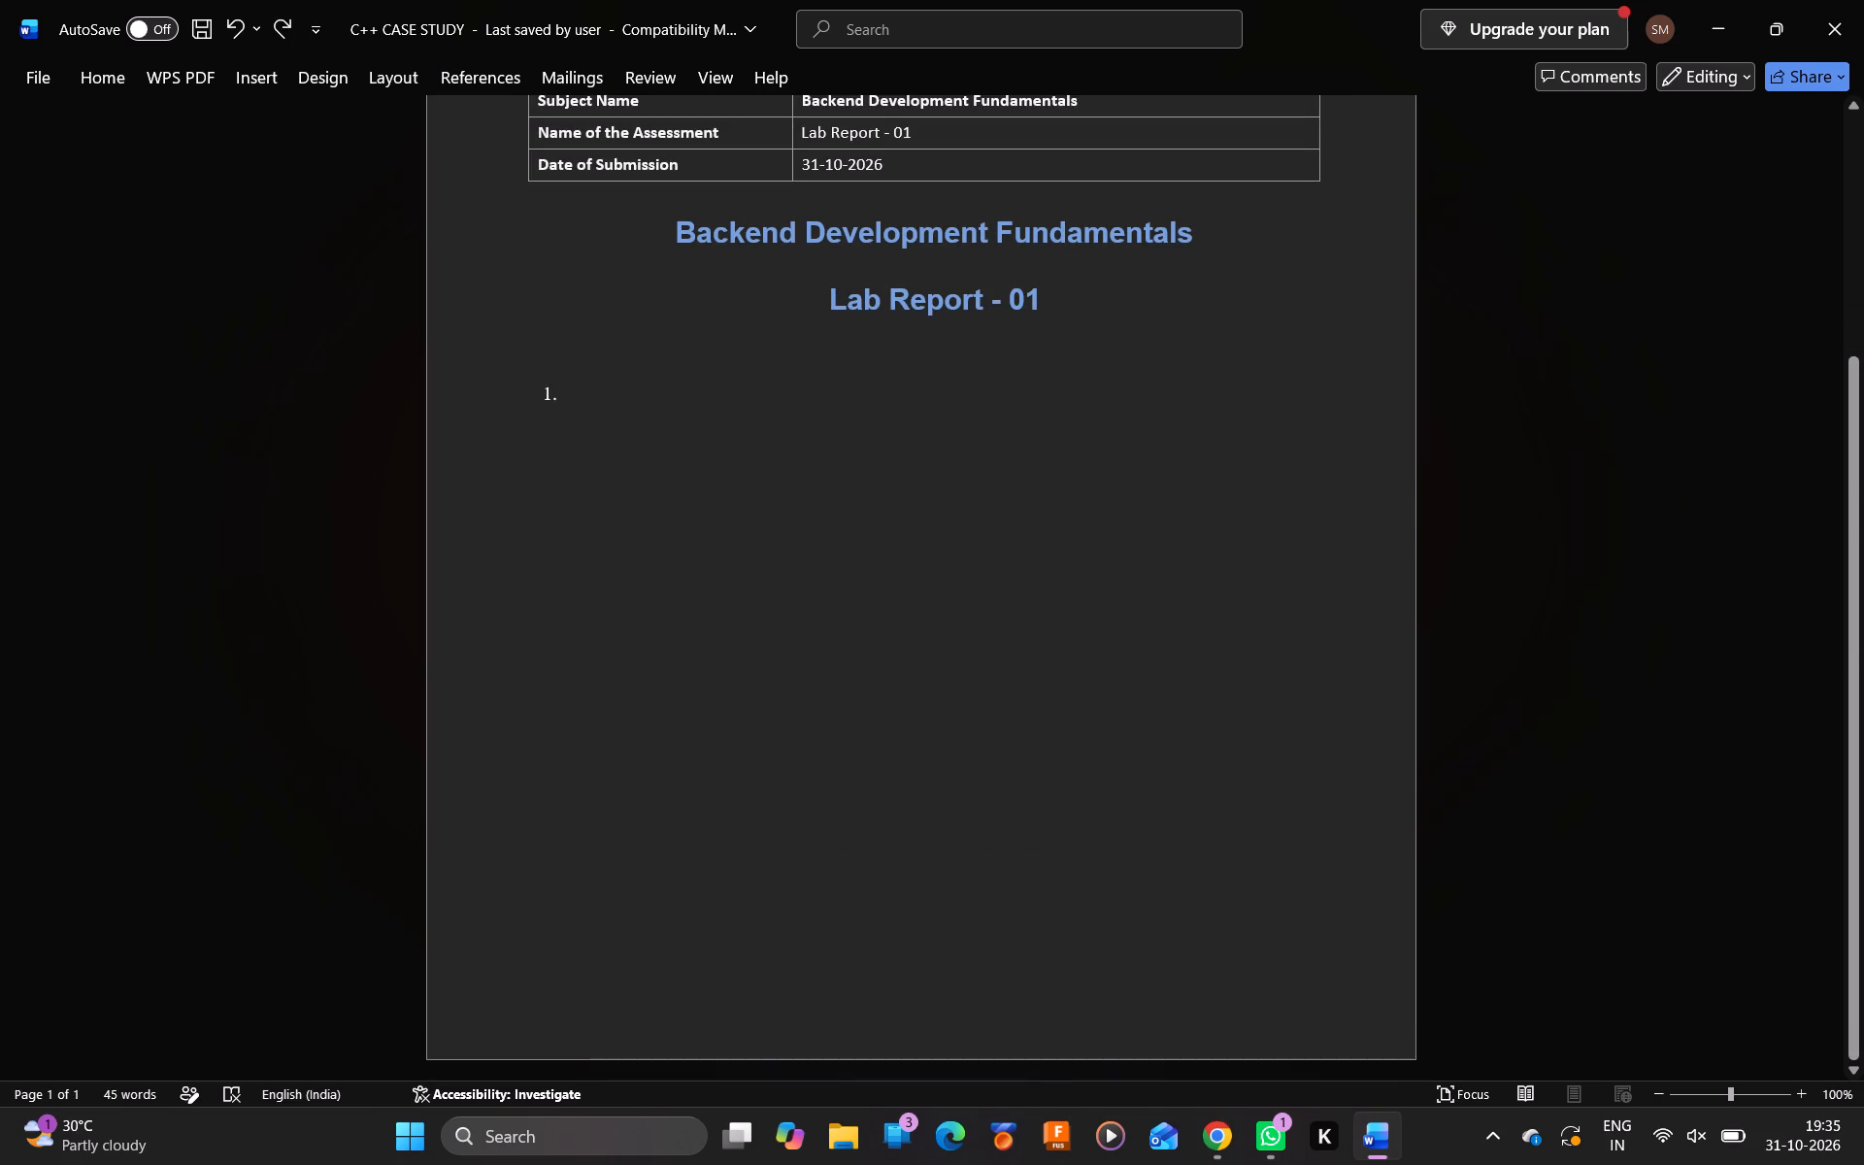
double_click(550, 427)
key(ctrl+v)
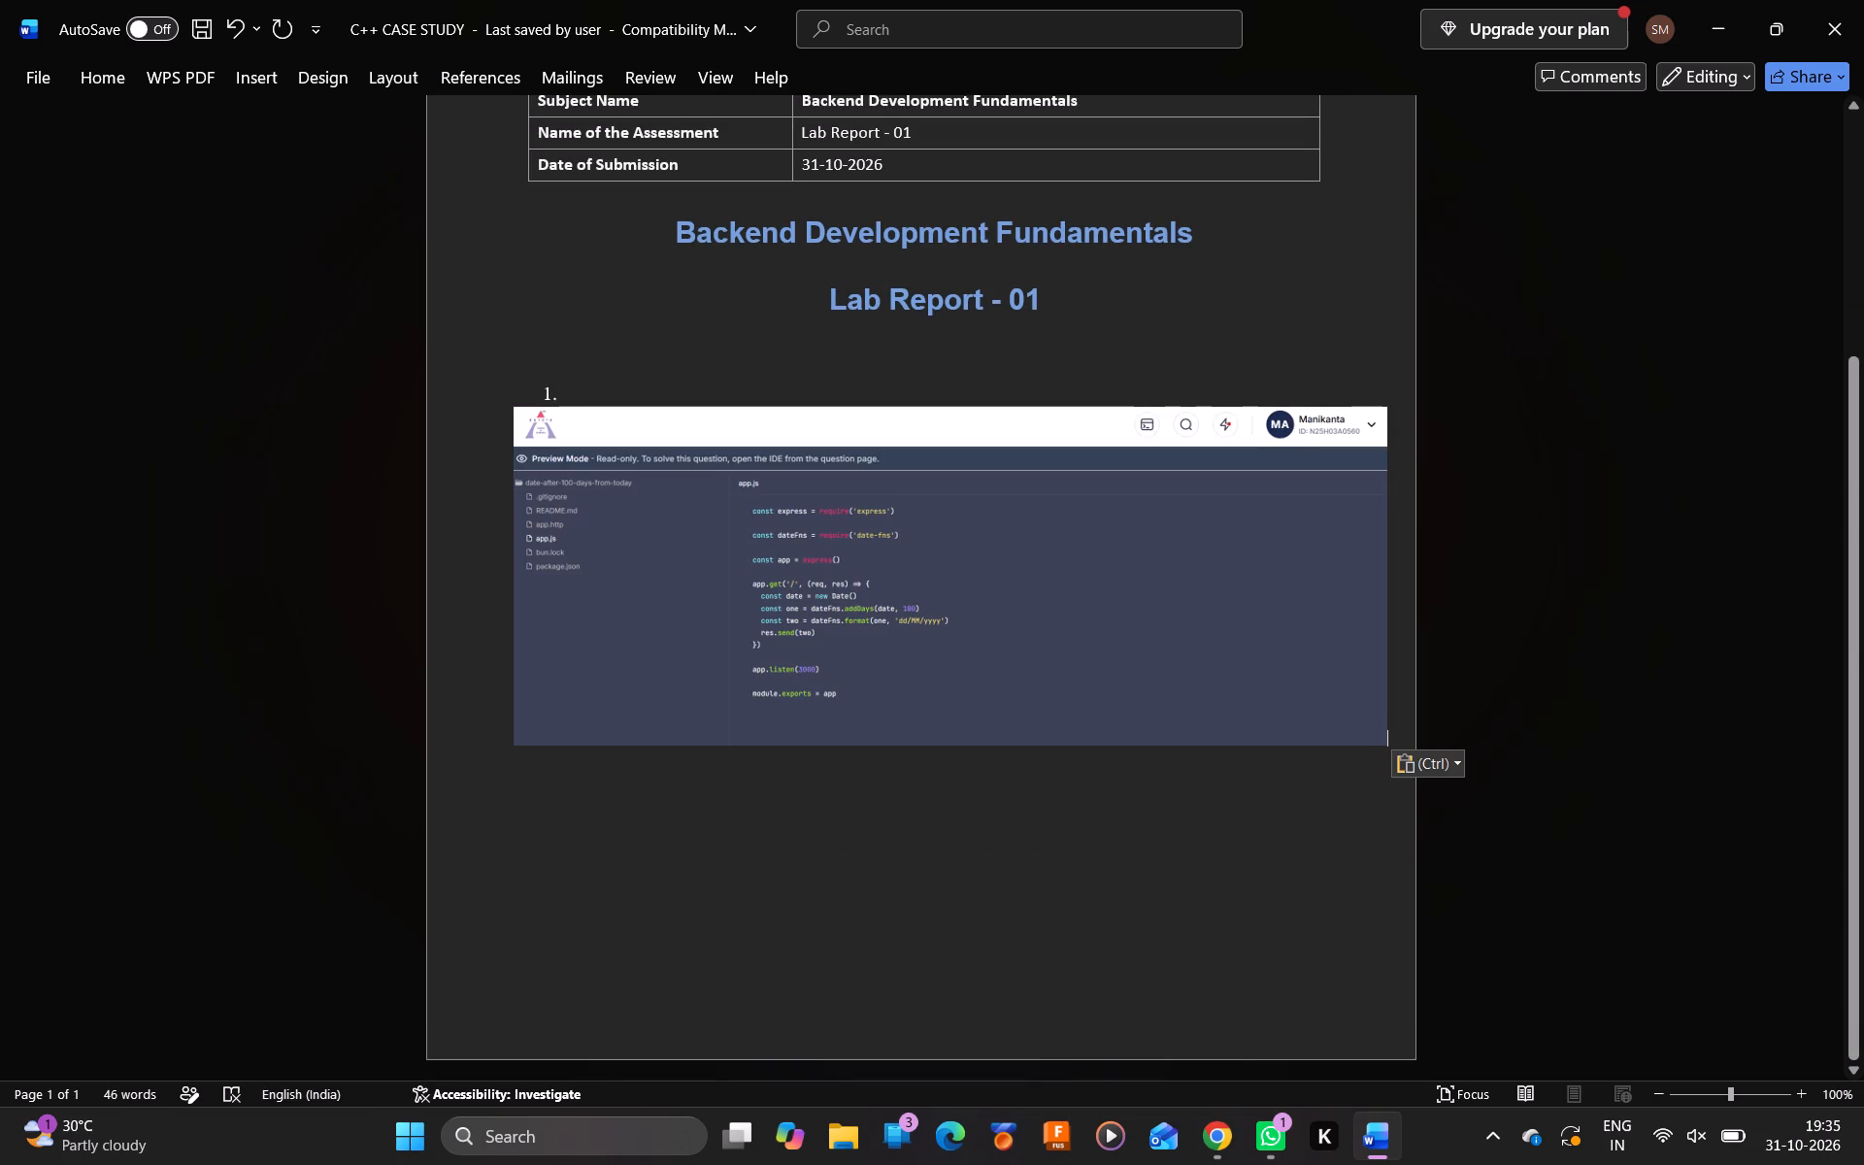
scroll(859, 562, down, 1)
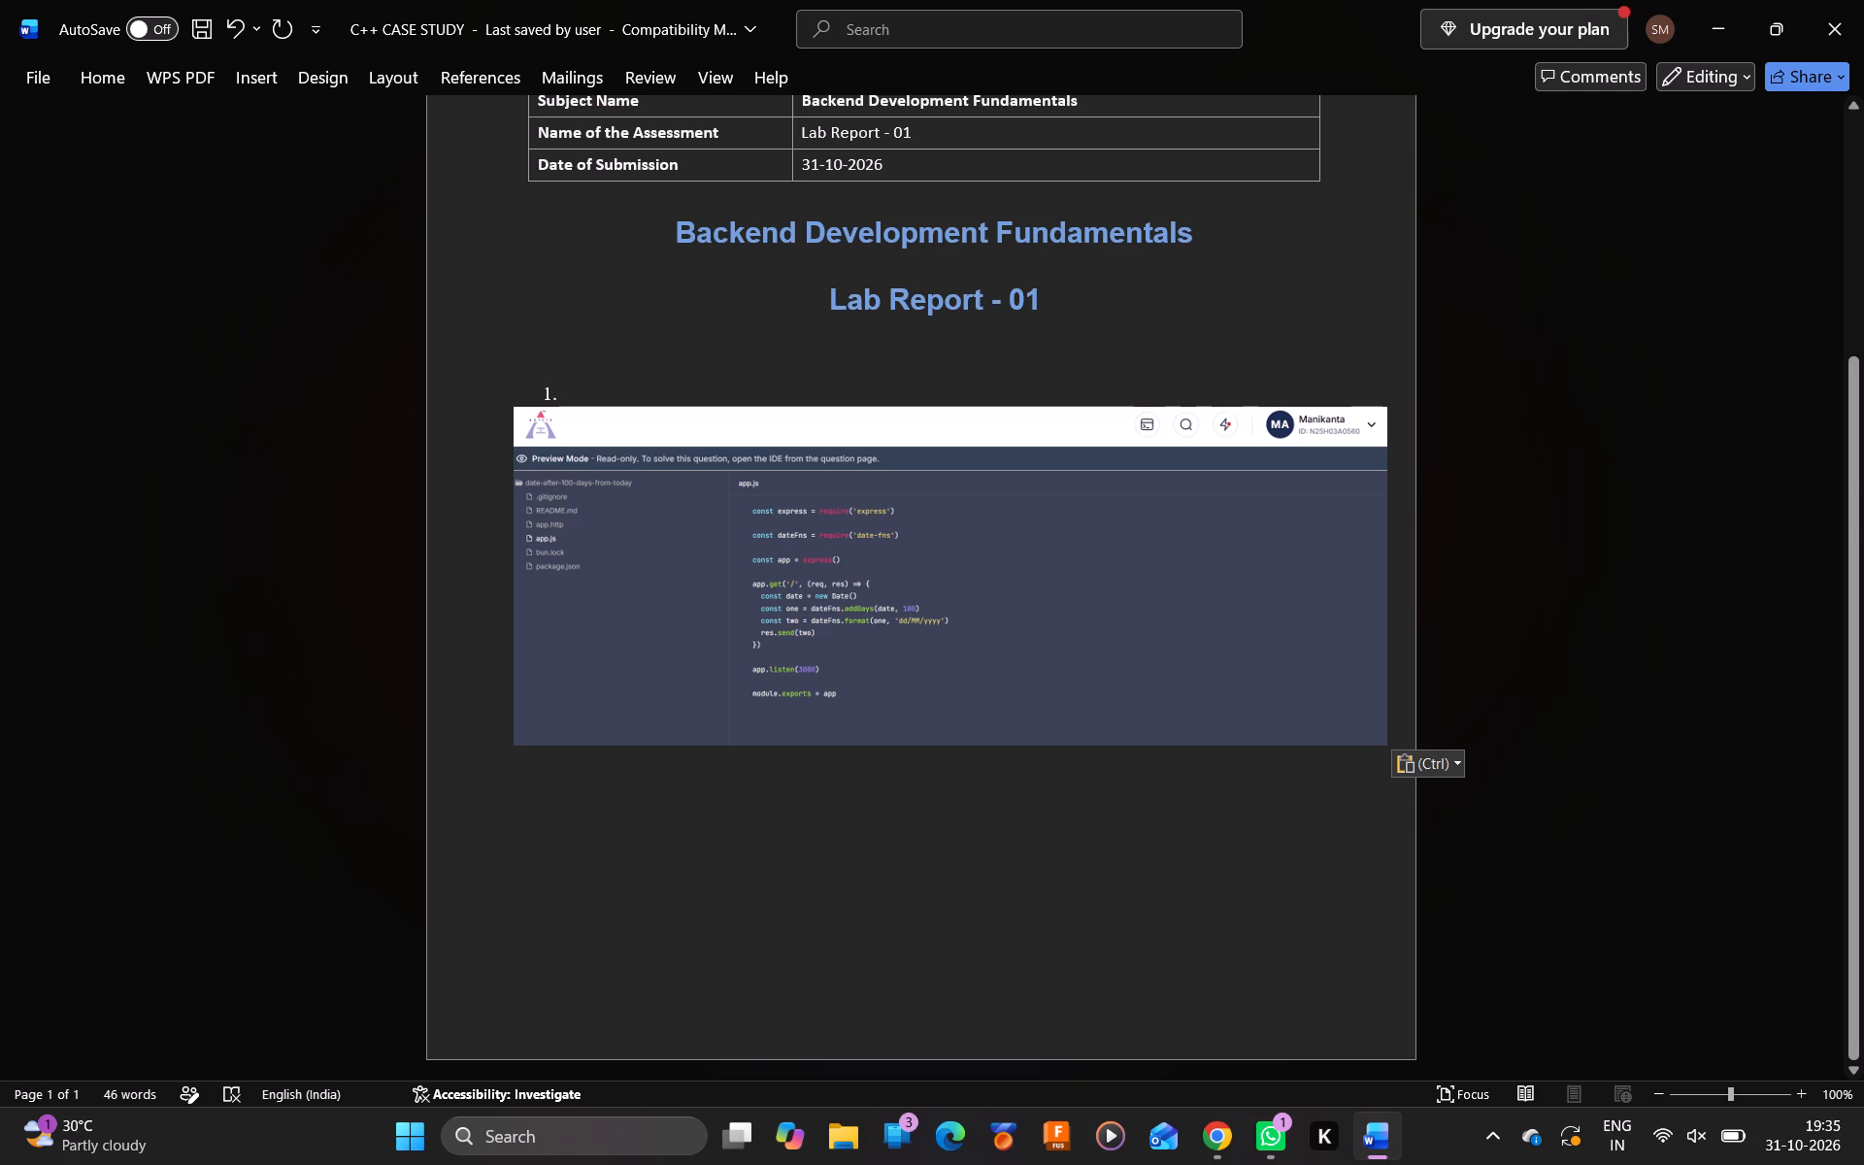
click(581, 389)
key(Return)
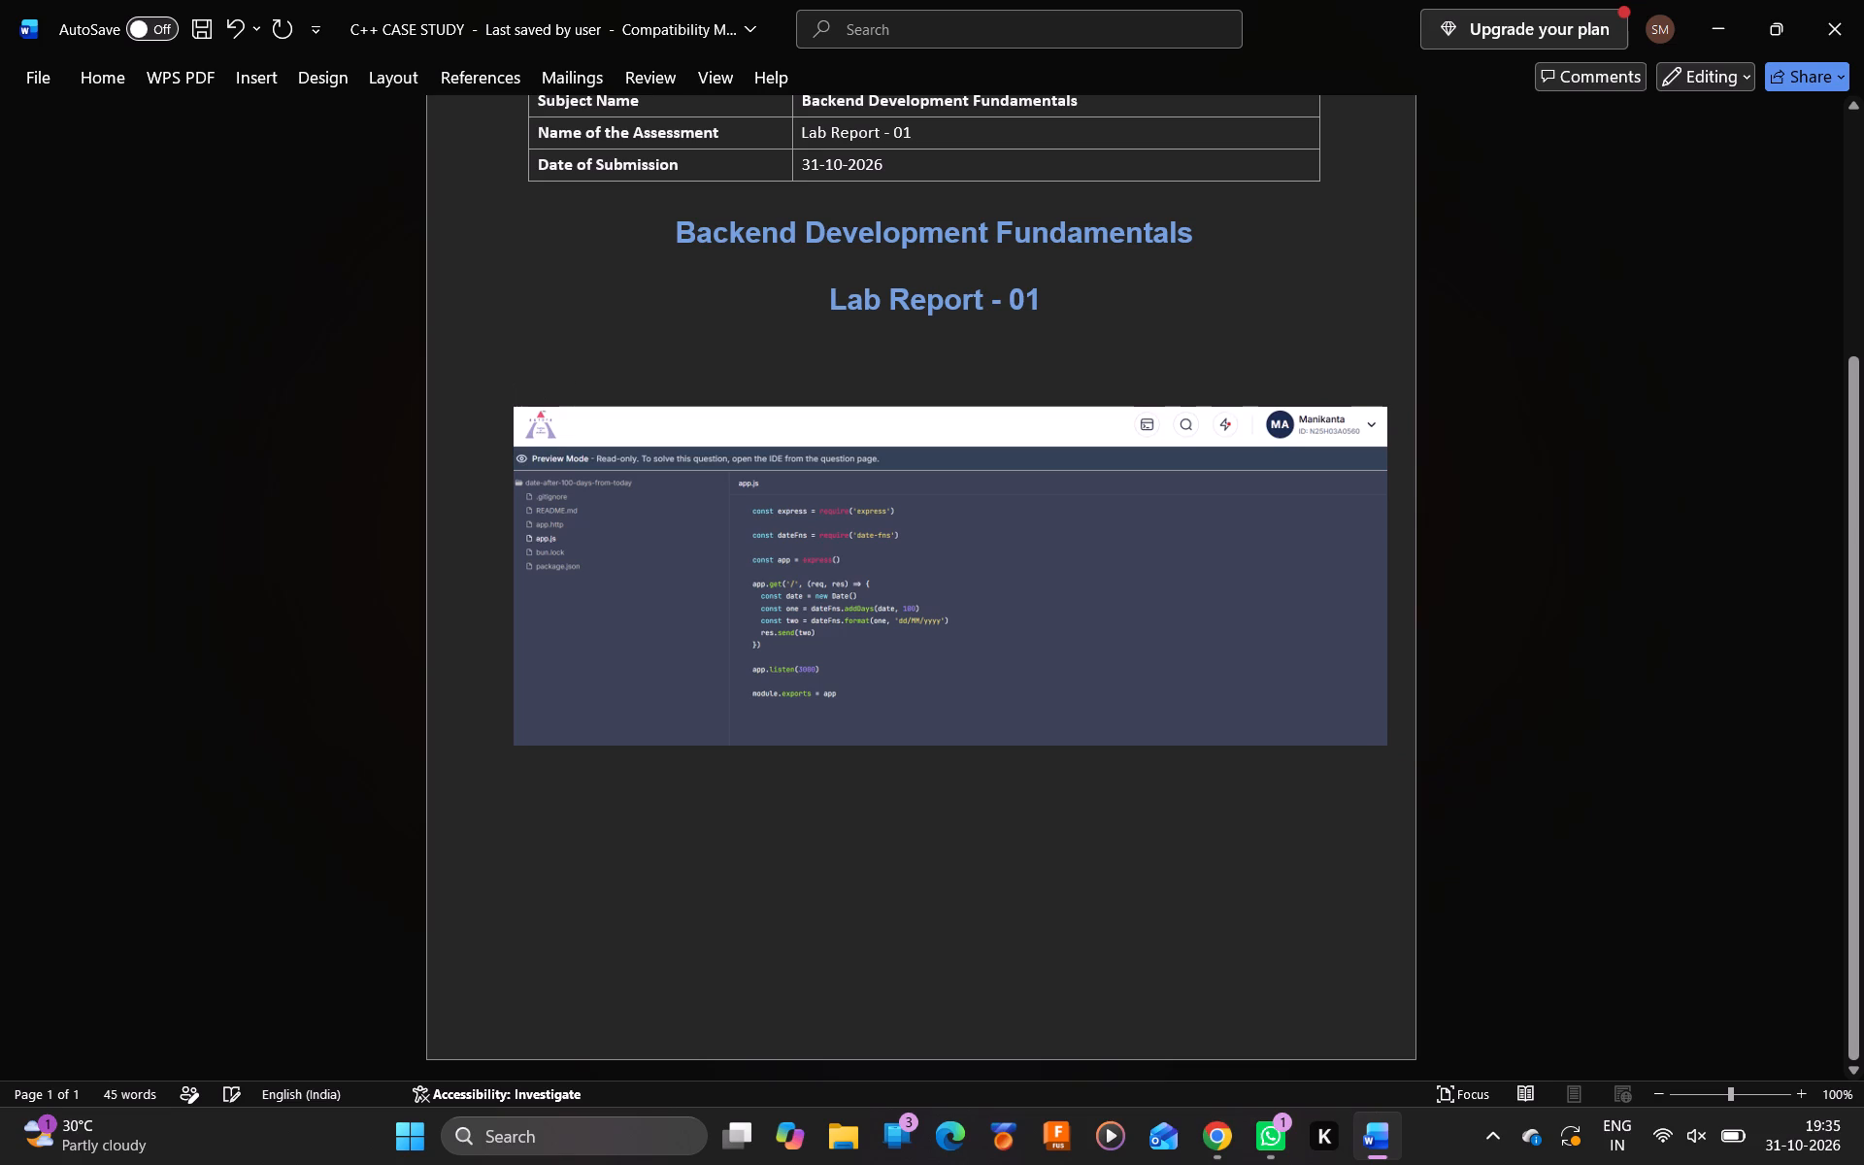
key(ctrl+z)
key(shift+Return)
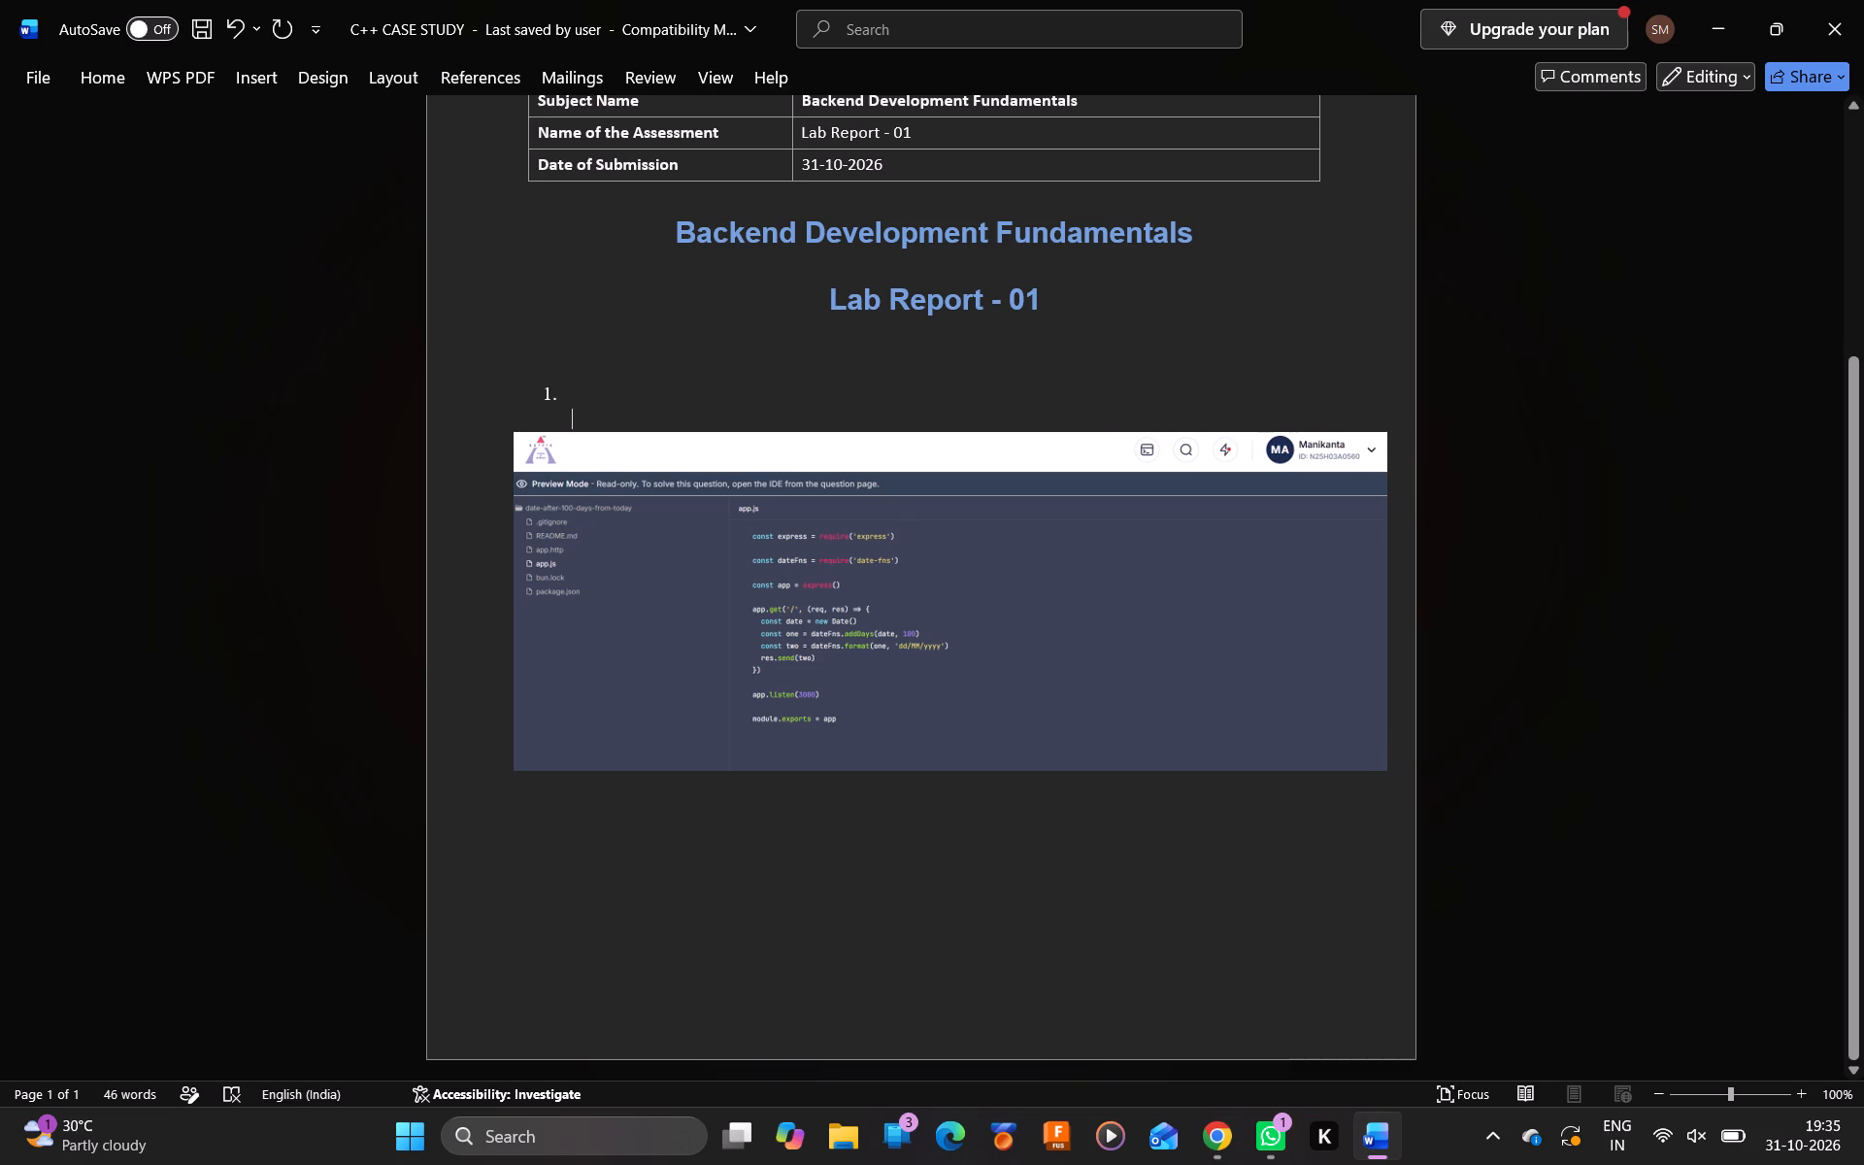
Enlarge the pasted code image to reach the right page edge and stretch its height downward.
click(1107, 677)
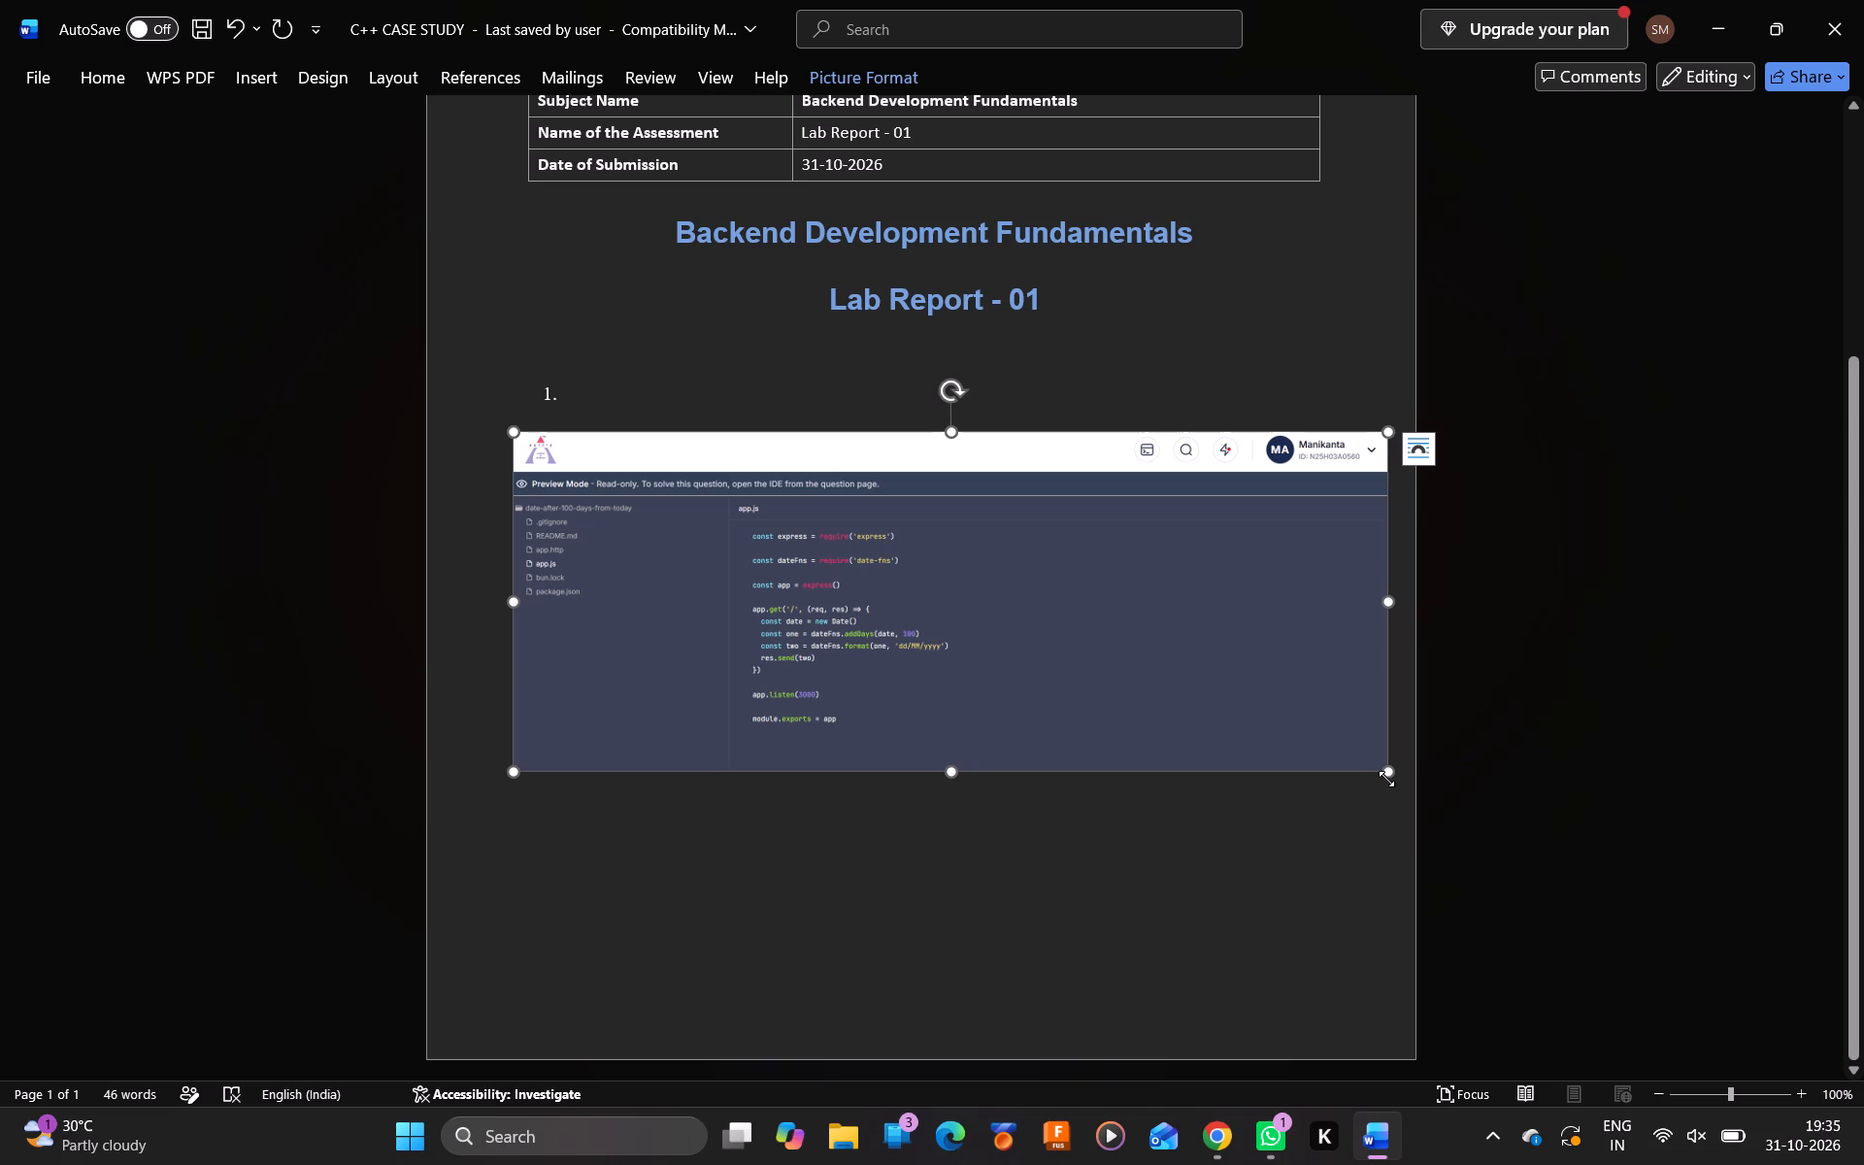
drag(1390, 775, 1394, 781)
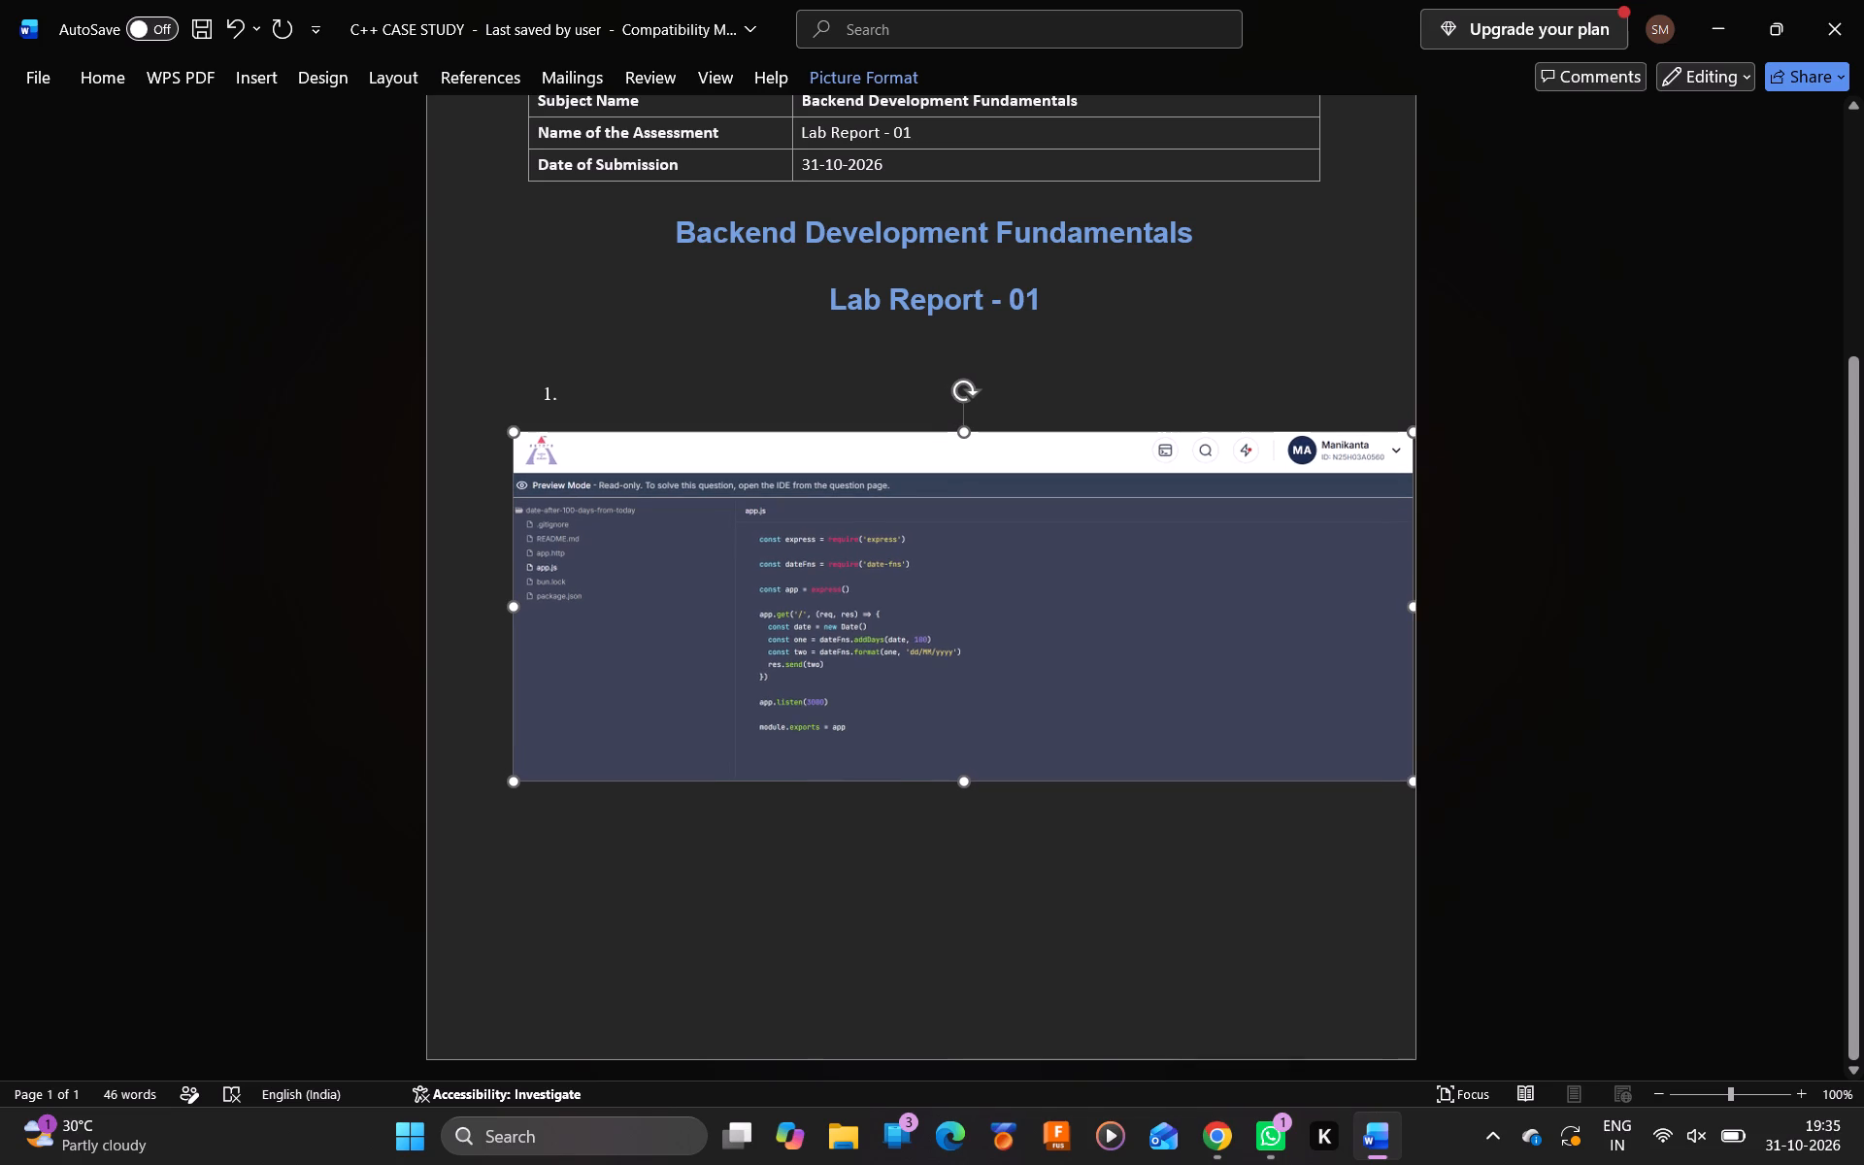
drag(1394, 781, 1399, 784)
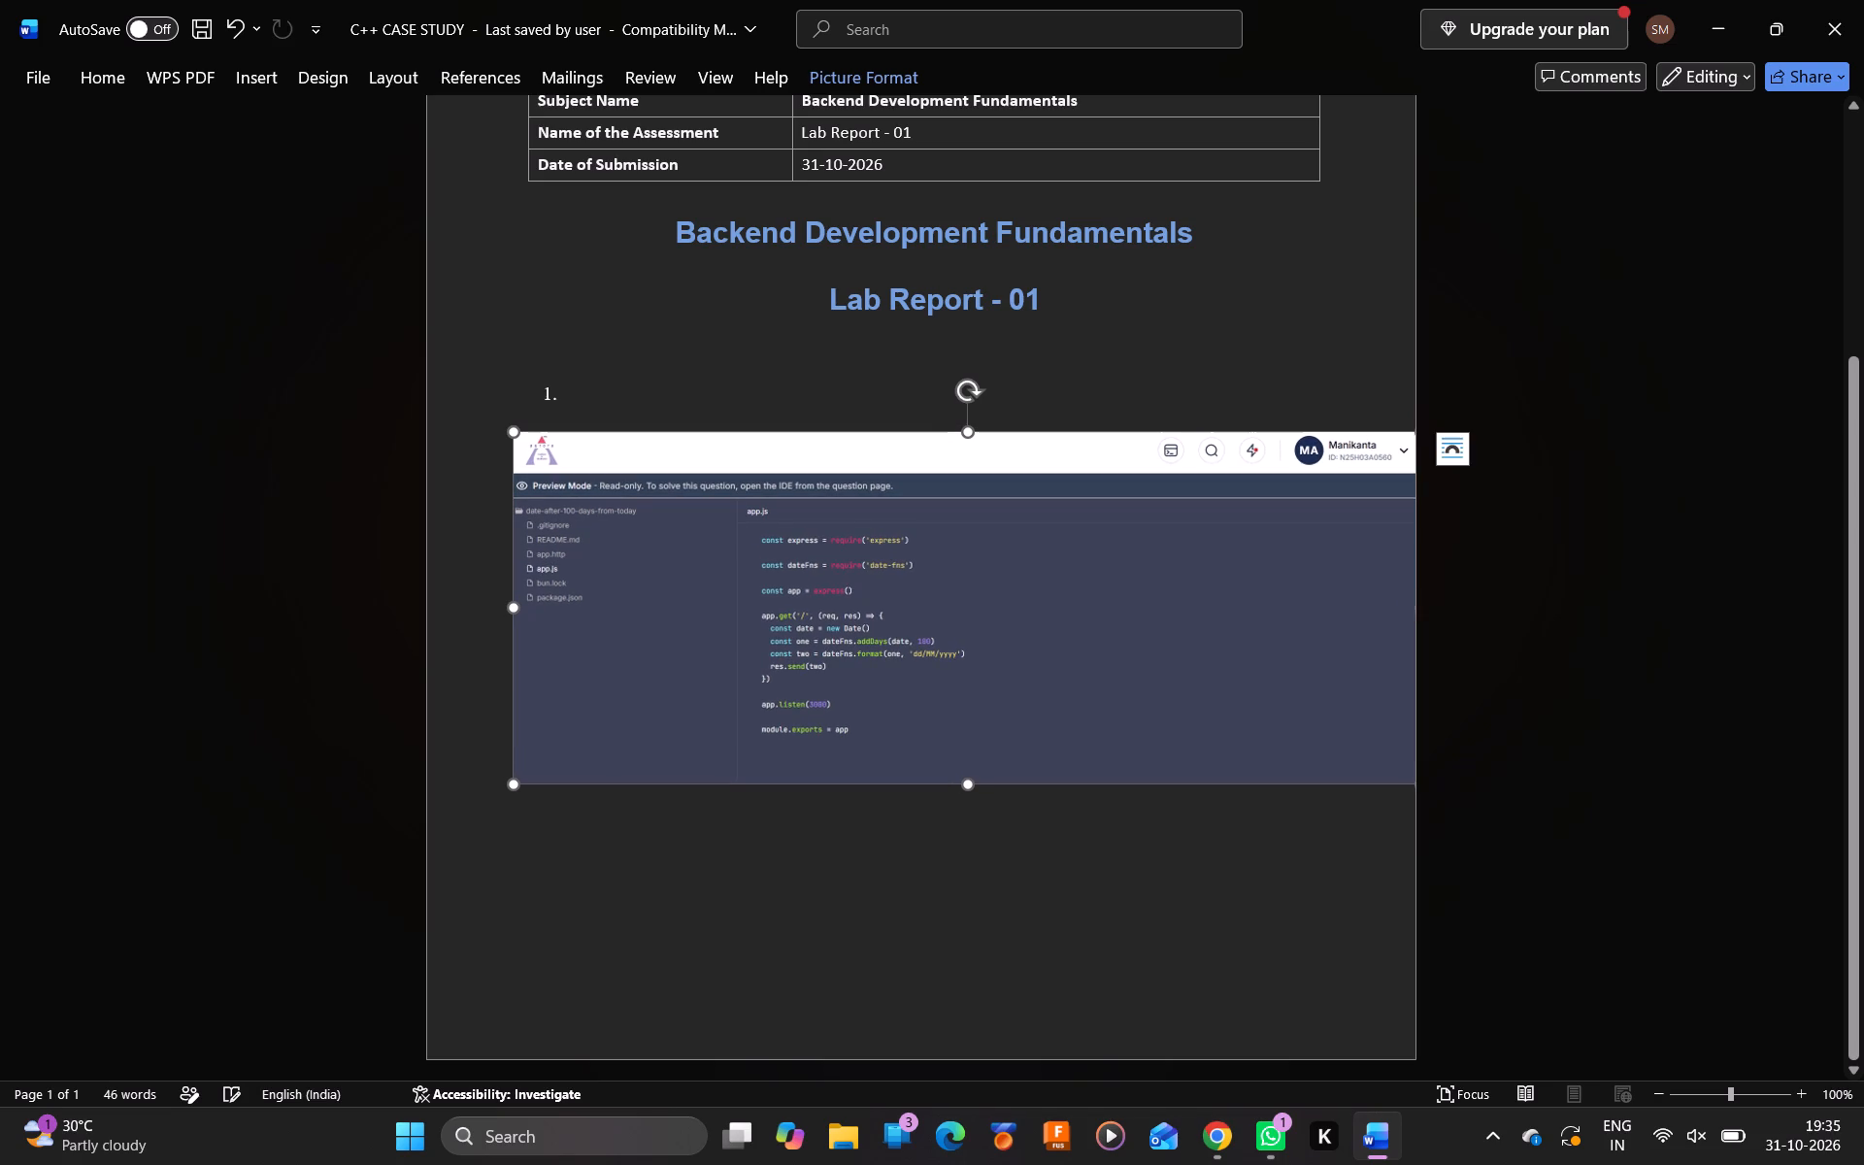
drag(969, 783, 962, 855)
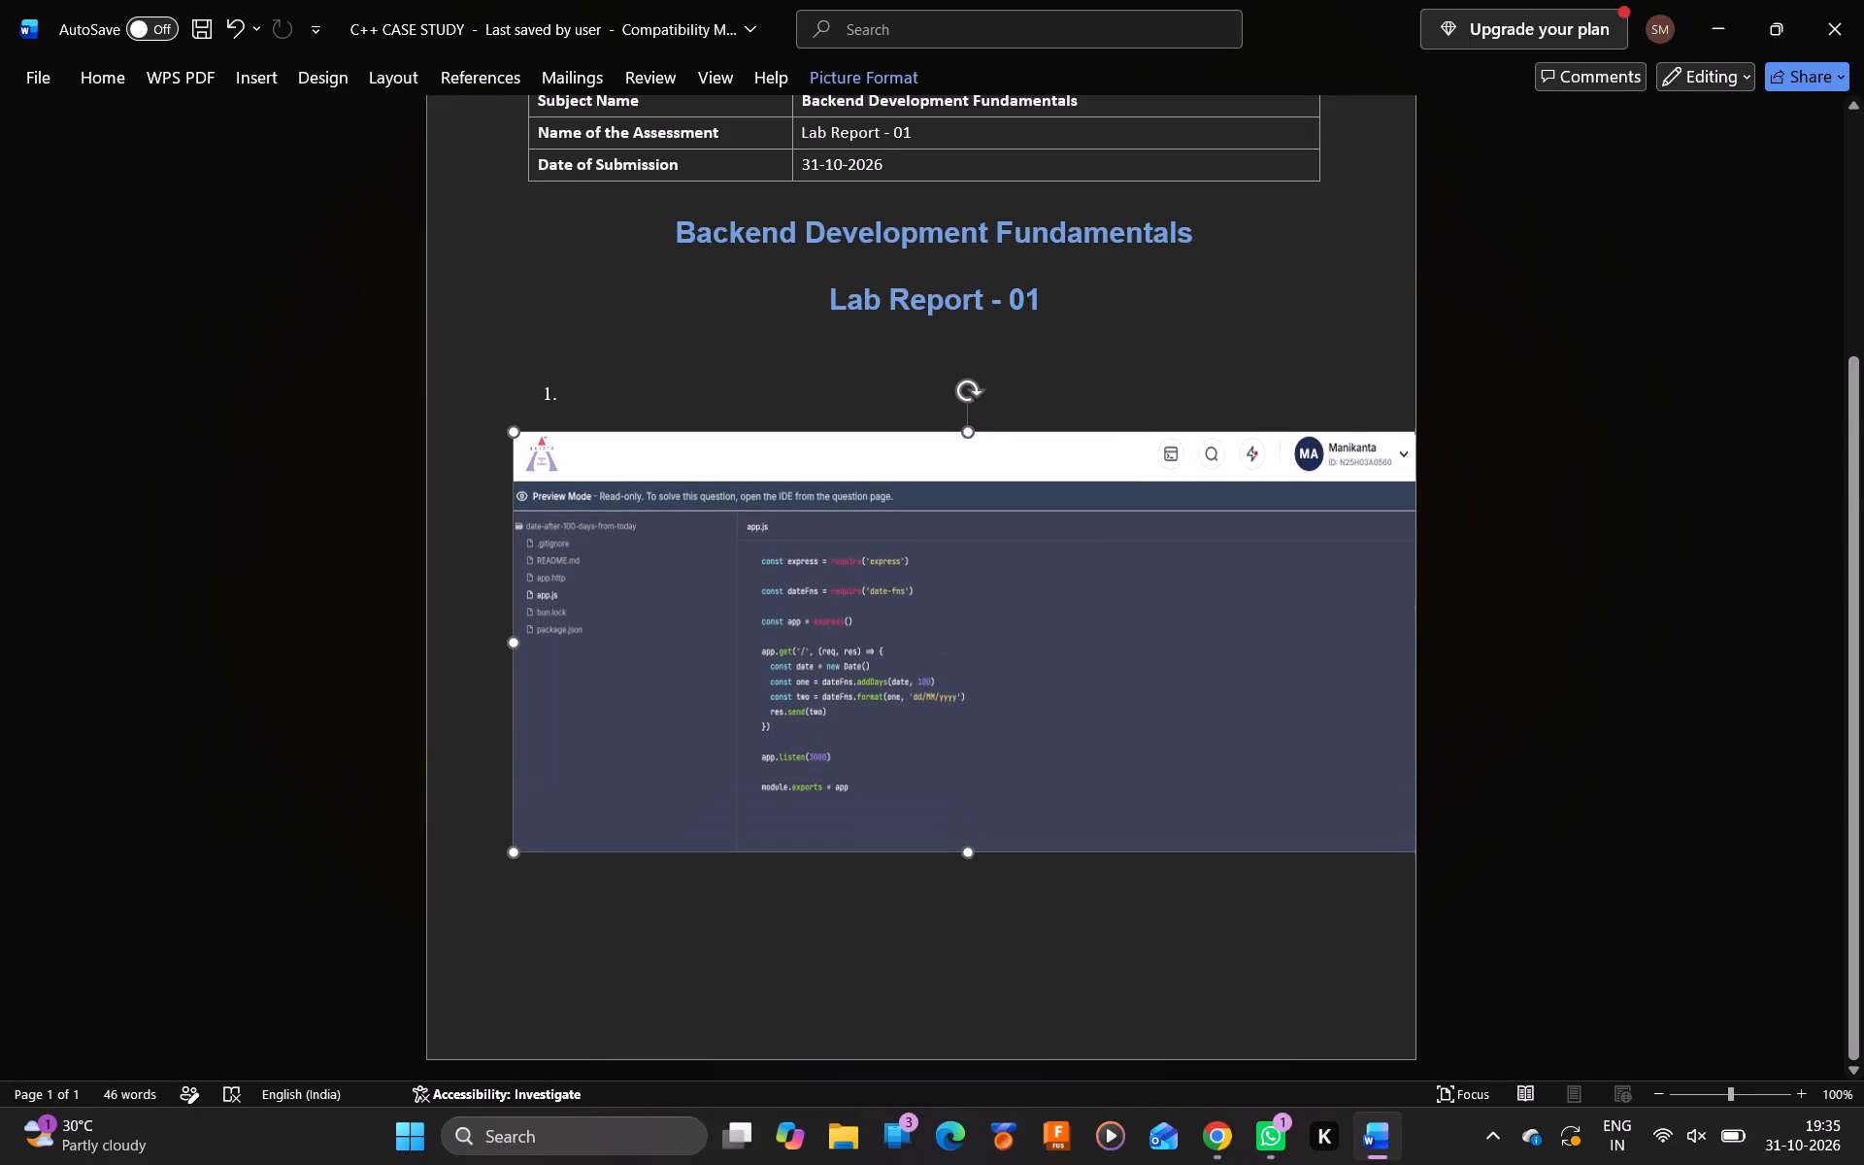
drag(962, 855, 968, 845)
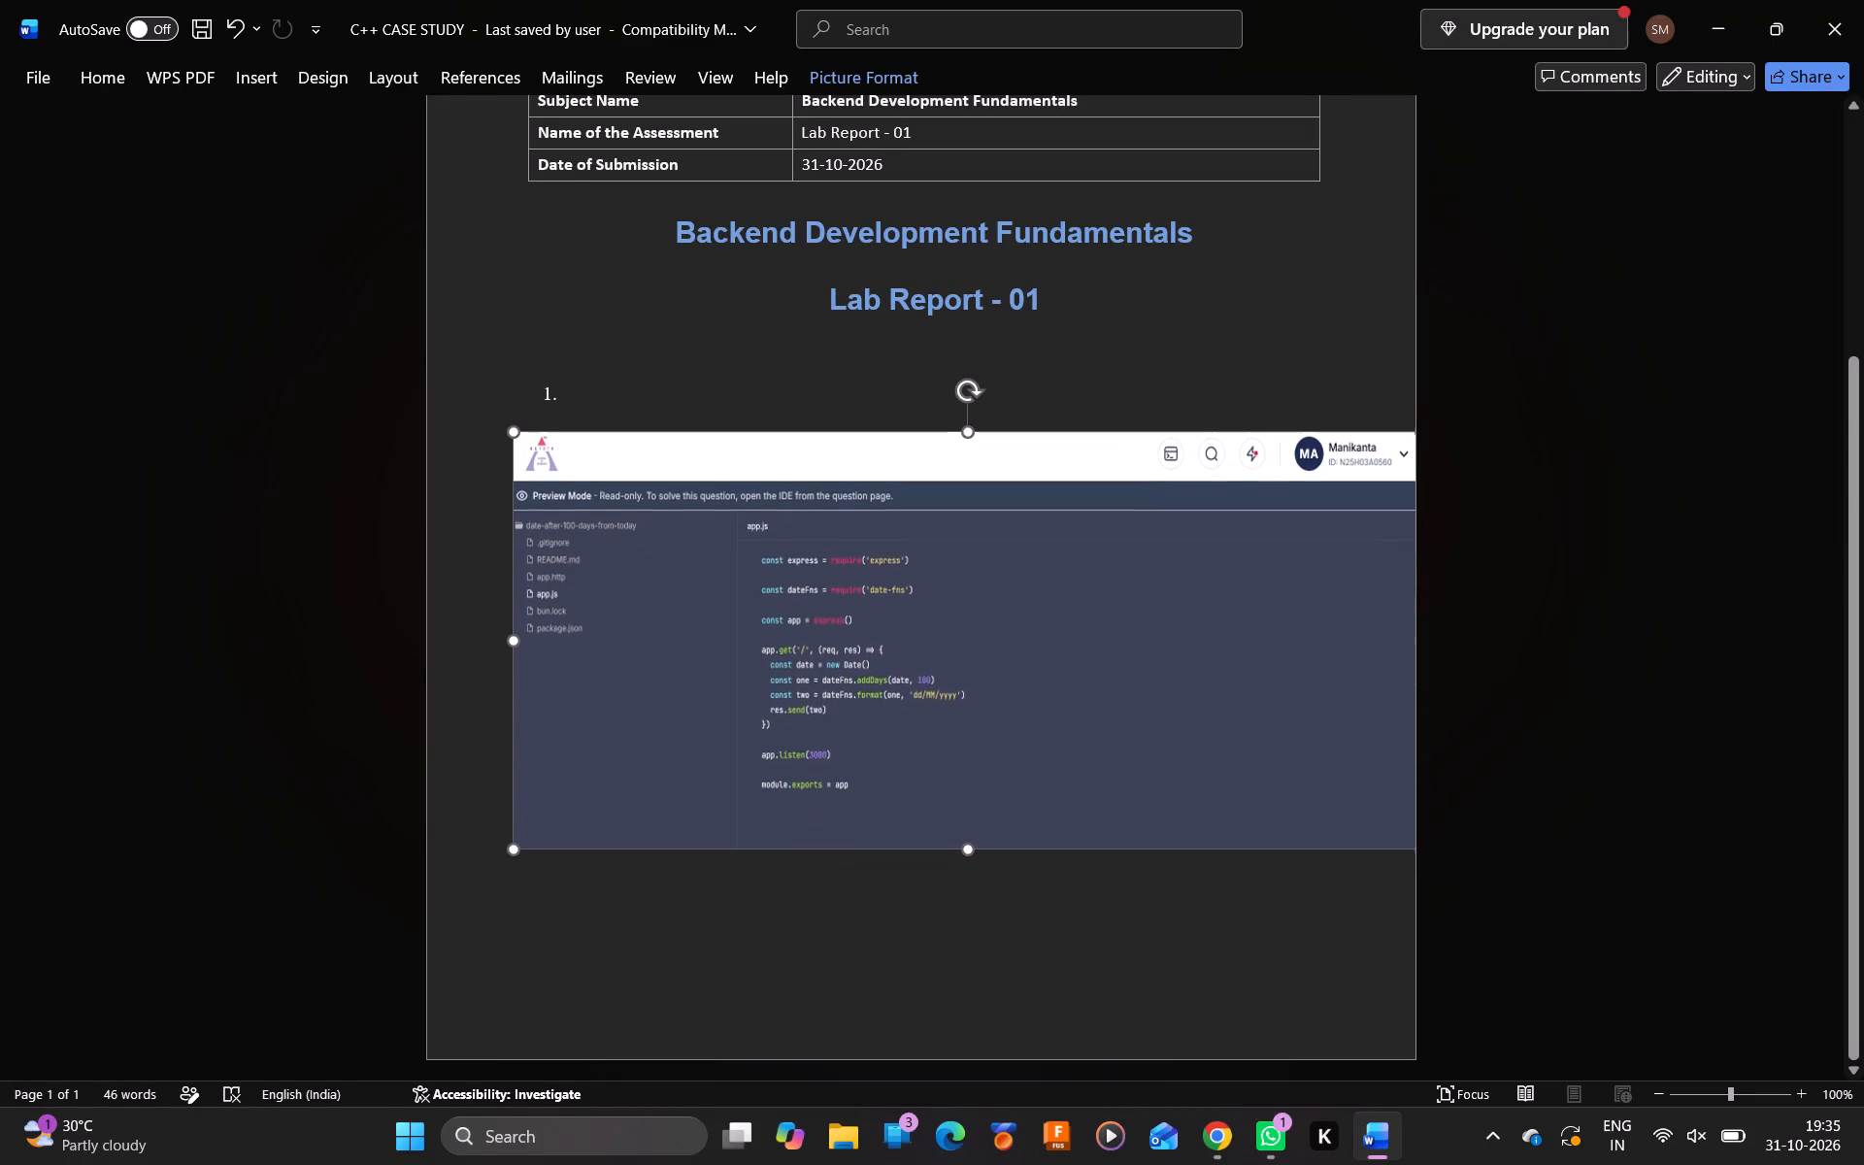
drag(968, 845, 967, 867)
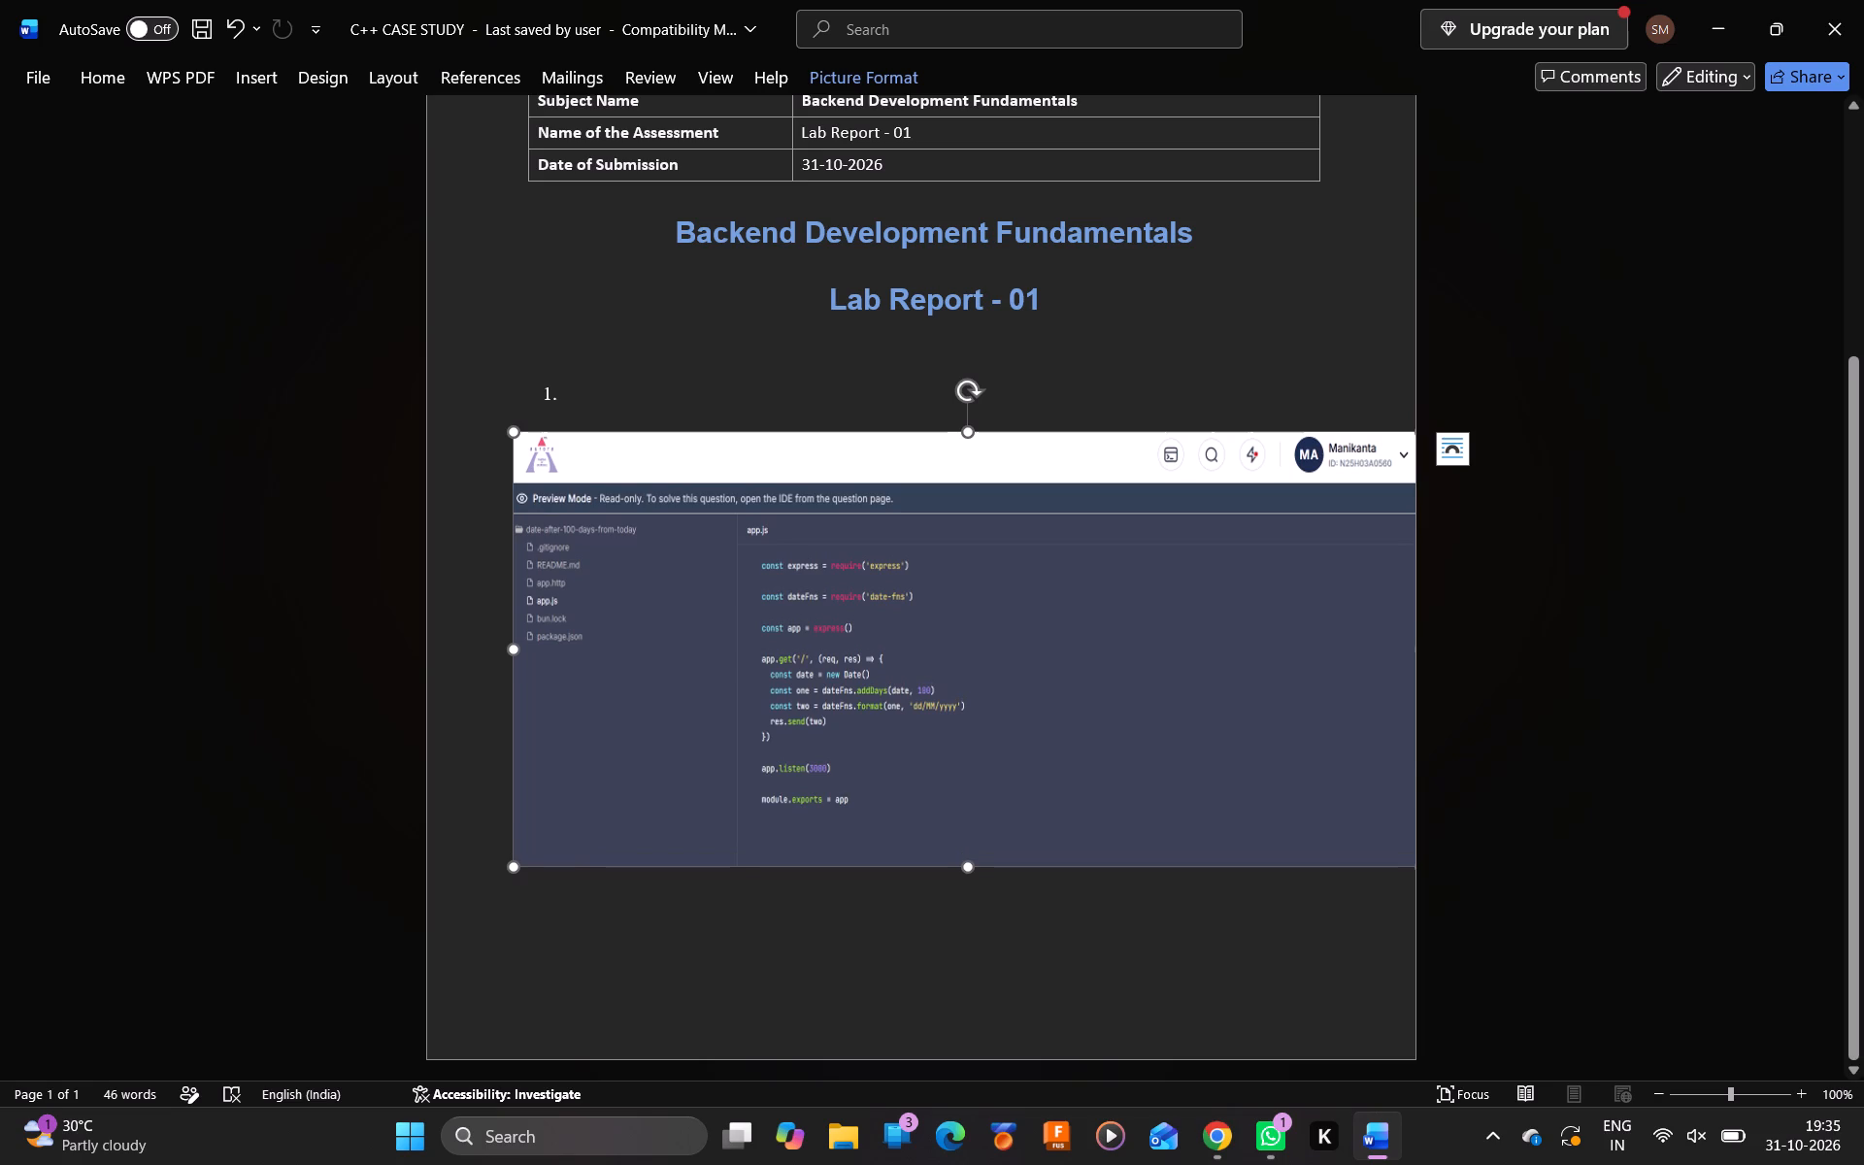
Add blank paragraphs after the code image under item 1 until the insertion point reaches the second page.
scroll(834, 749, down, 5)
click(800, 906)
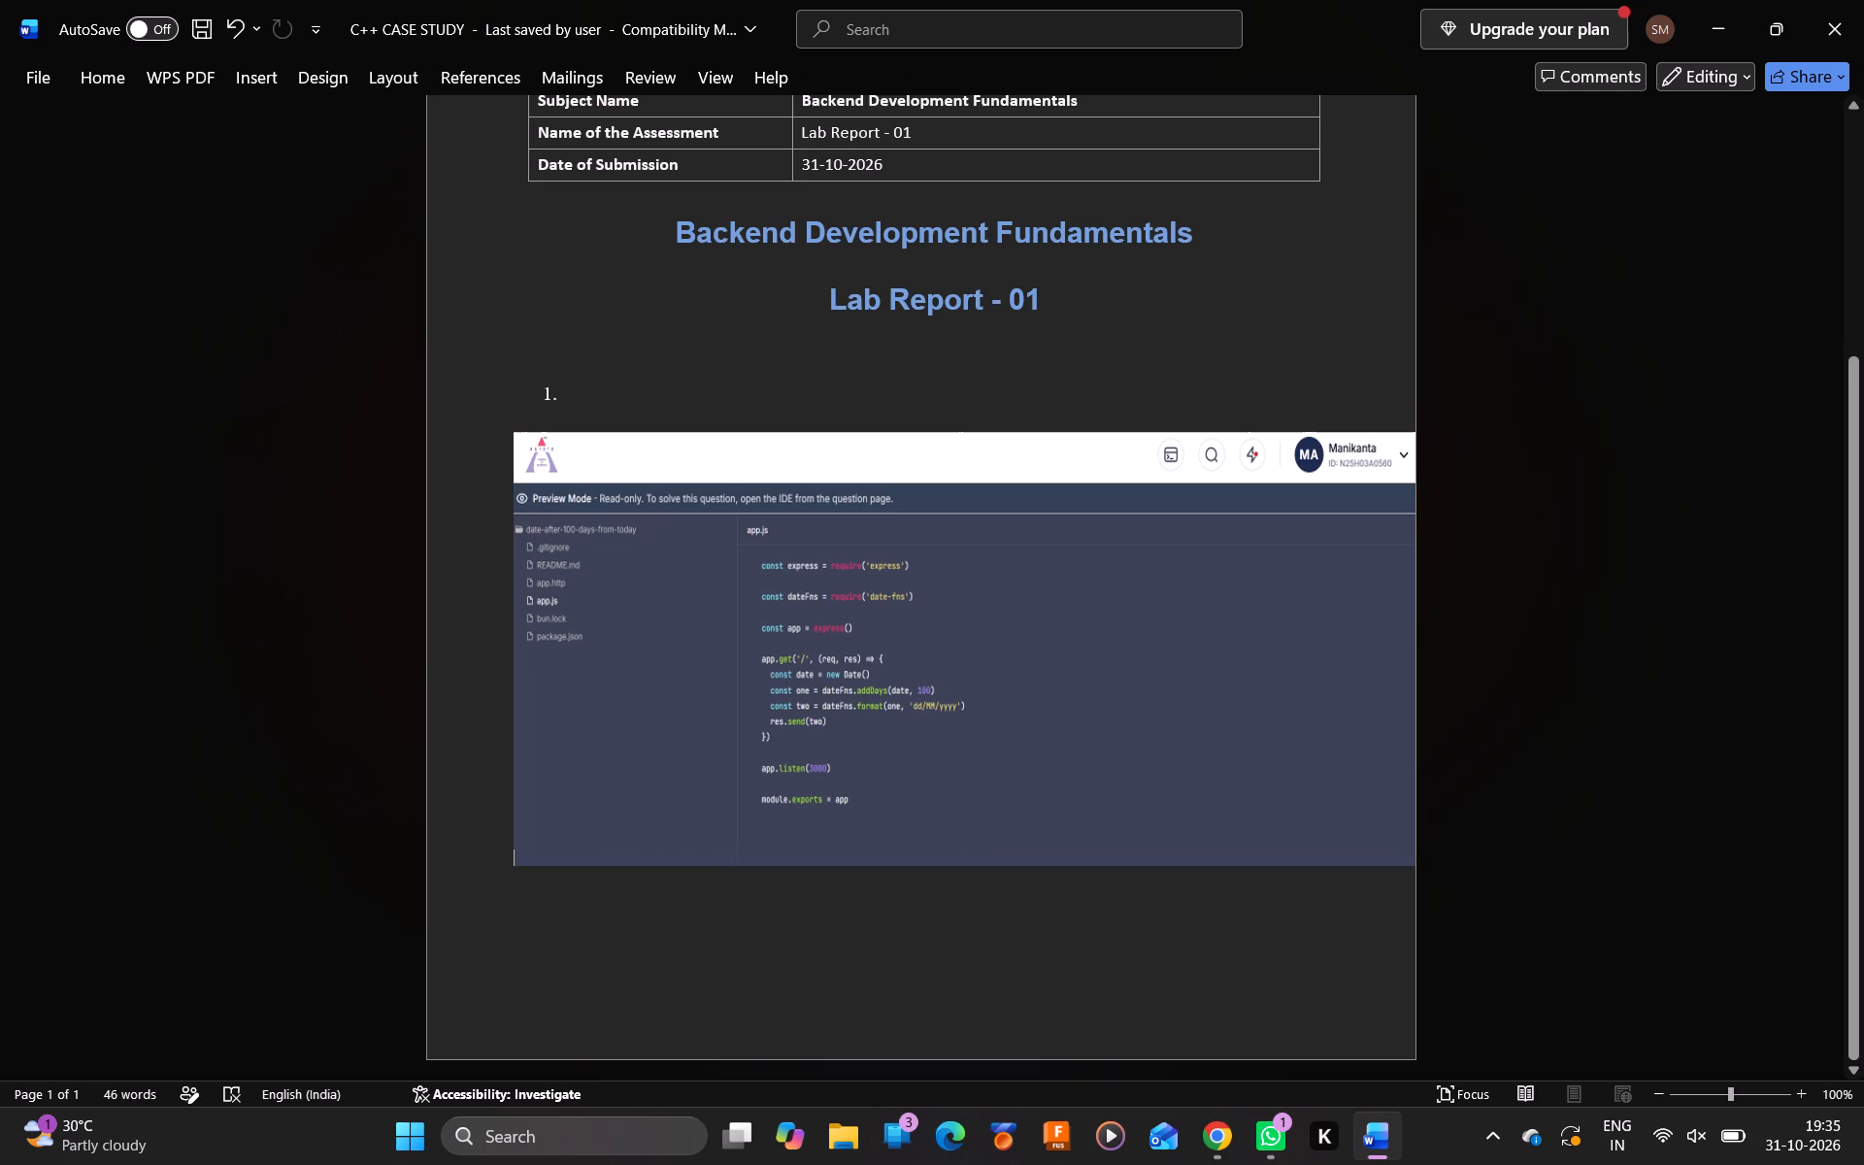
scroll(800, 906, down, 3)
key(Right)
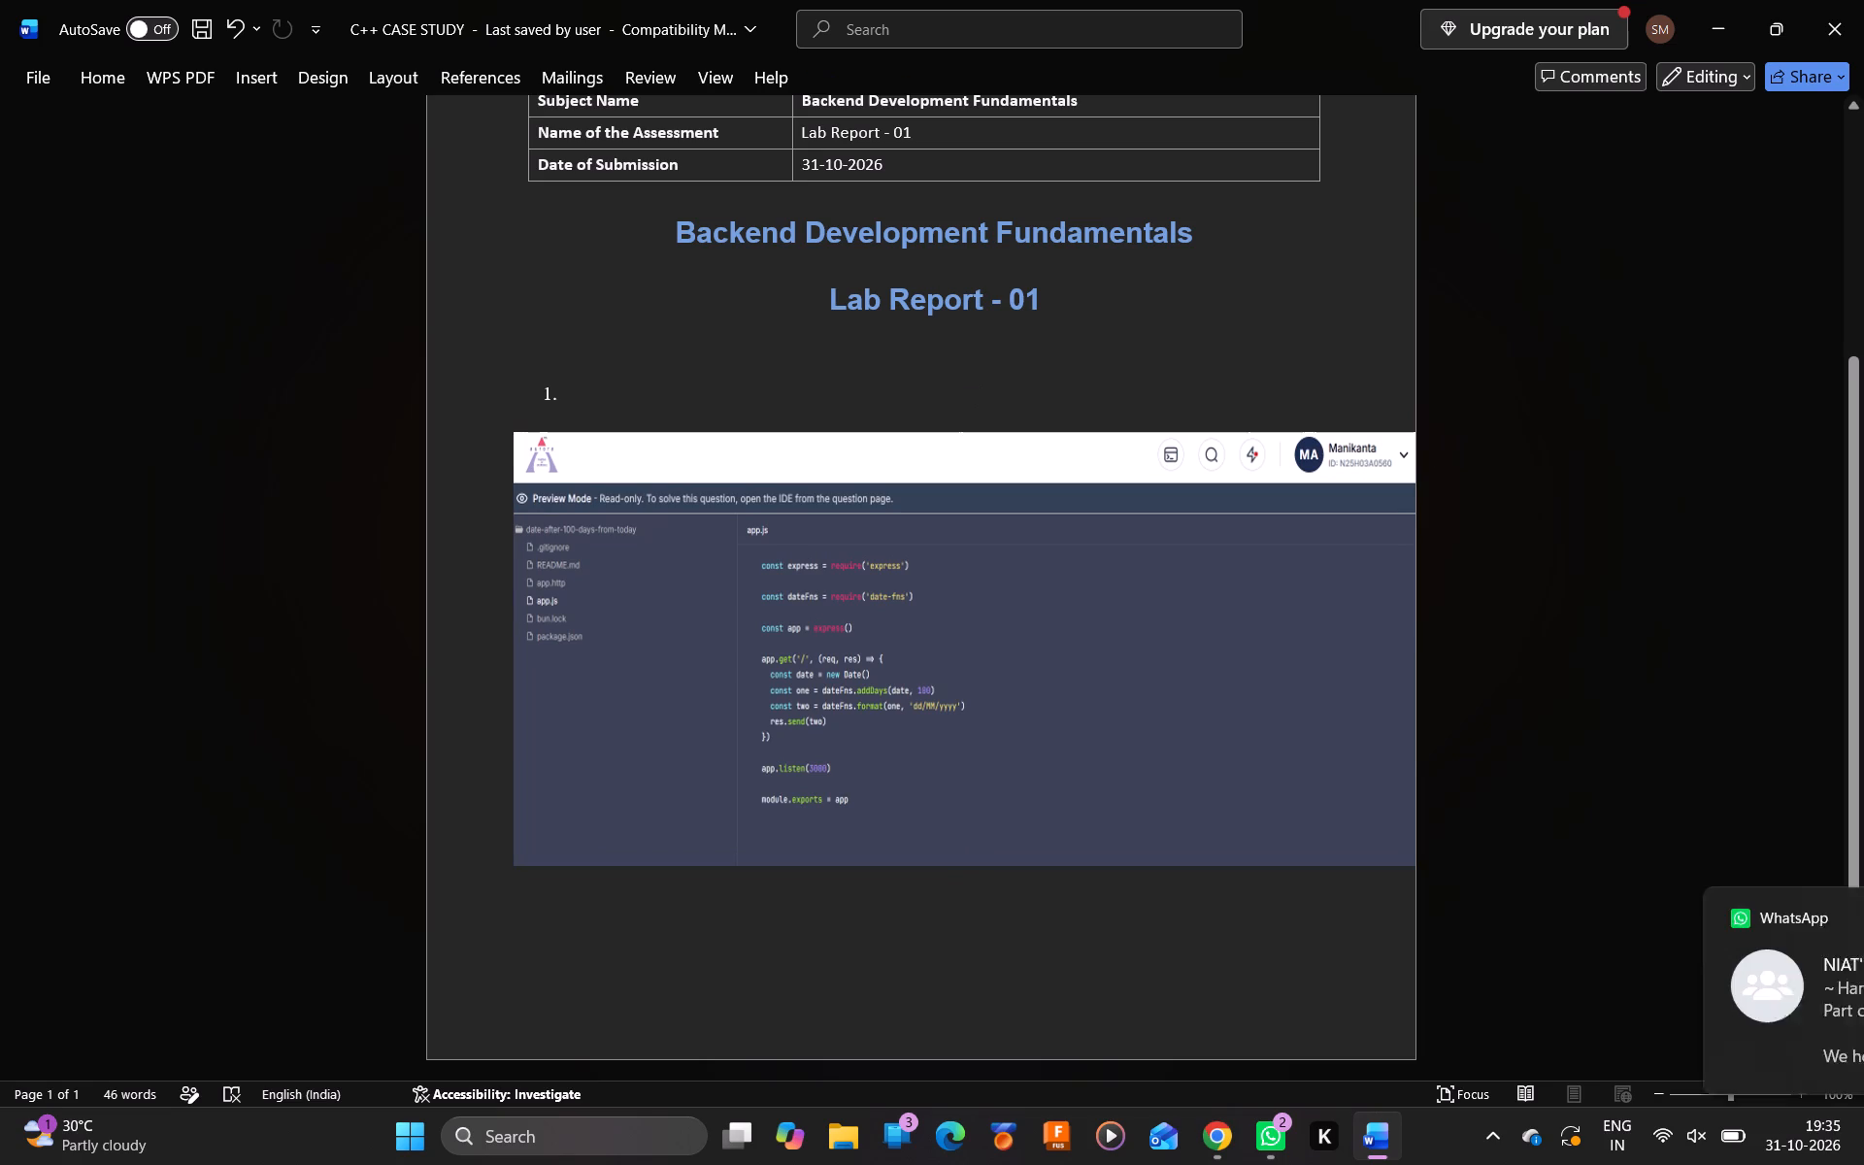
key(Return)
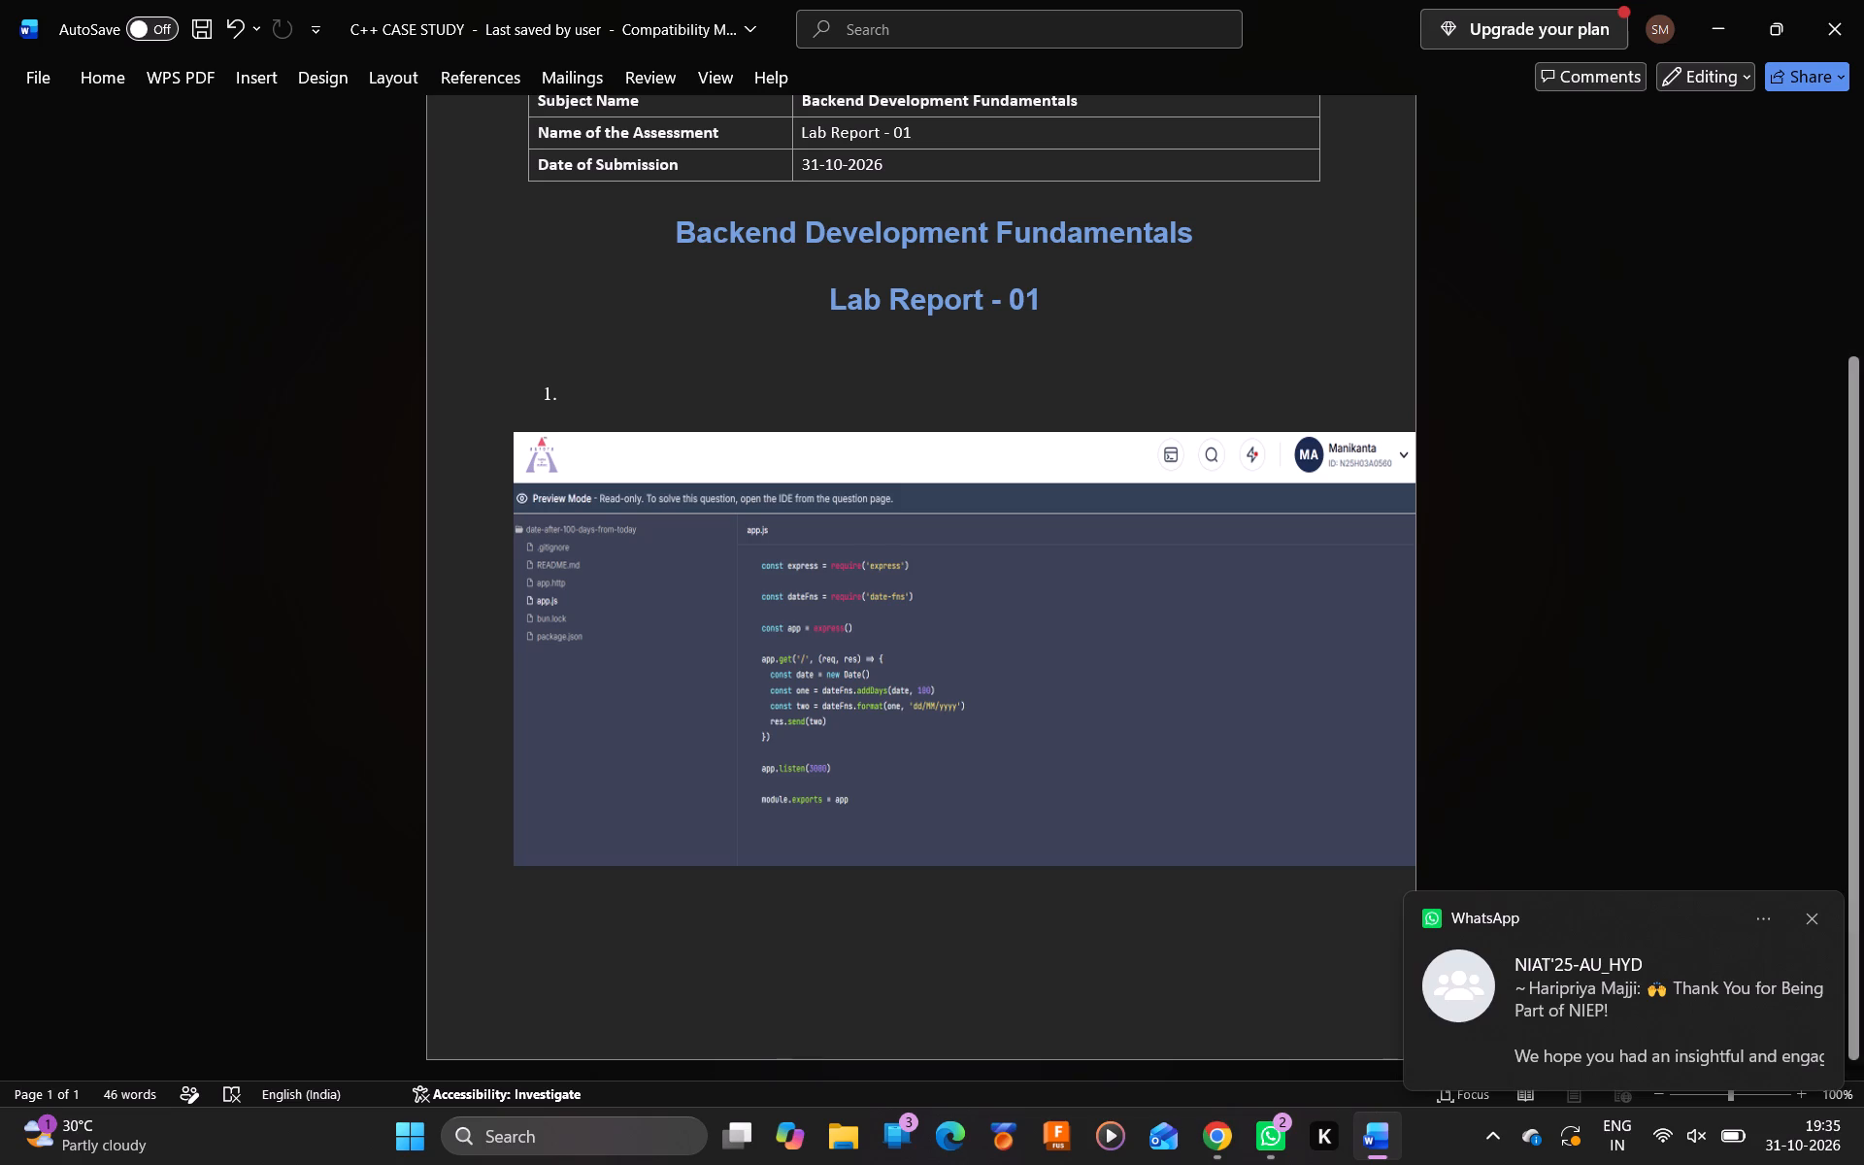
key(Return)
key(Return)
key(Return)
key(Return)
key(Return)
key(Return)
key(Return)
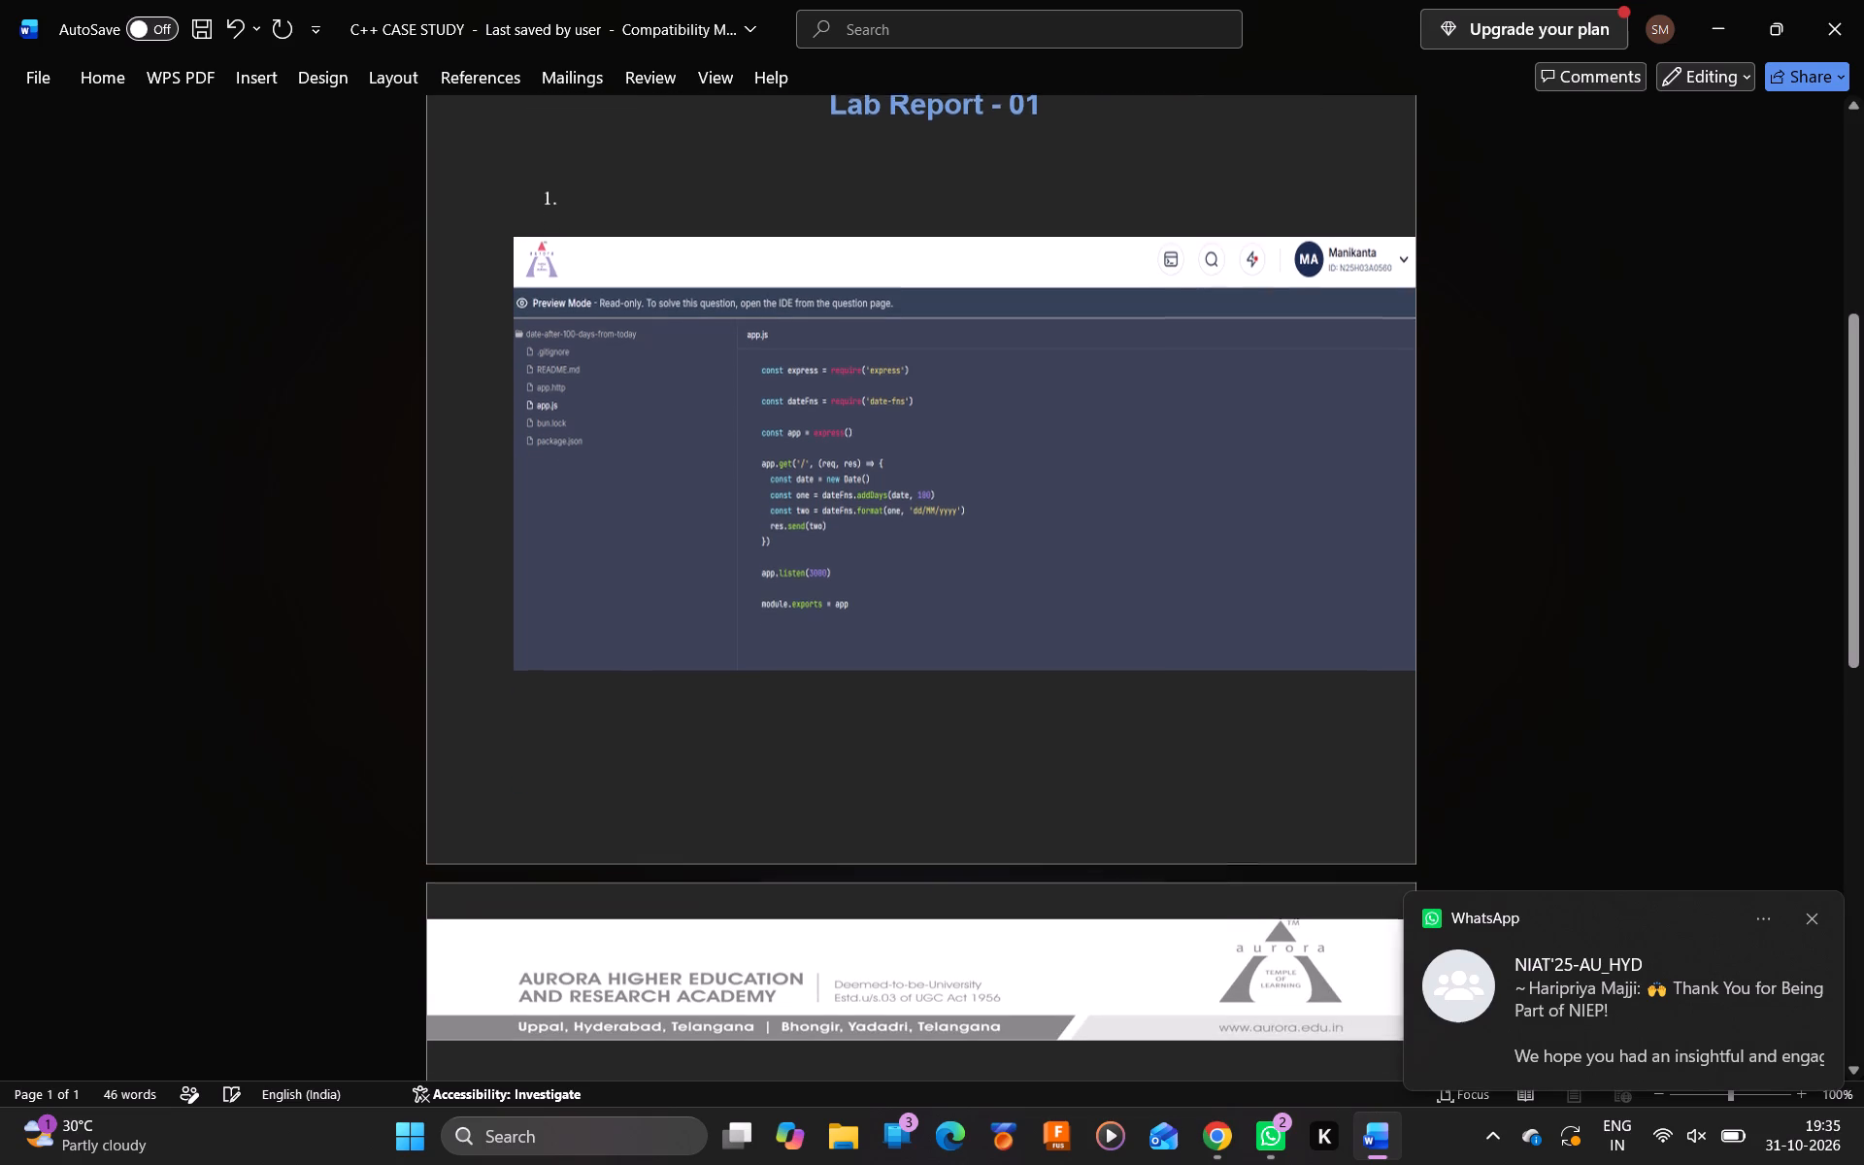
key(Return)
Enter the item number 2. at the start of the second page, followed by two line breaks.
text(2.)
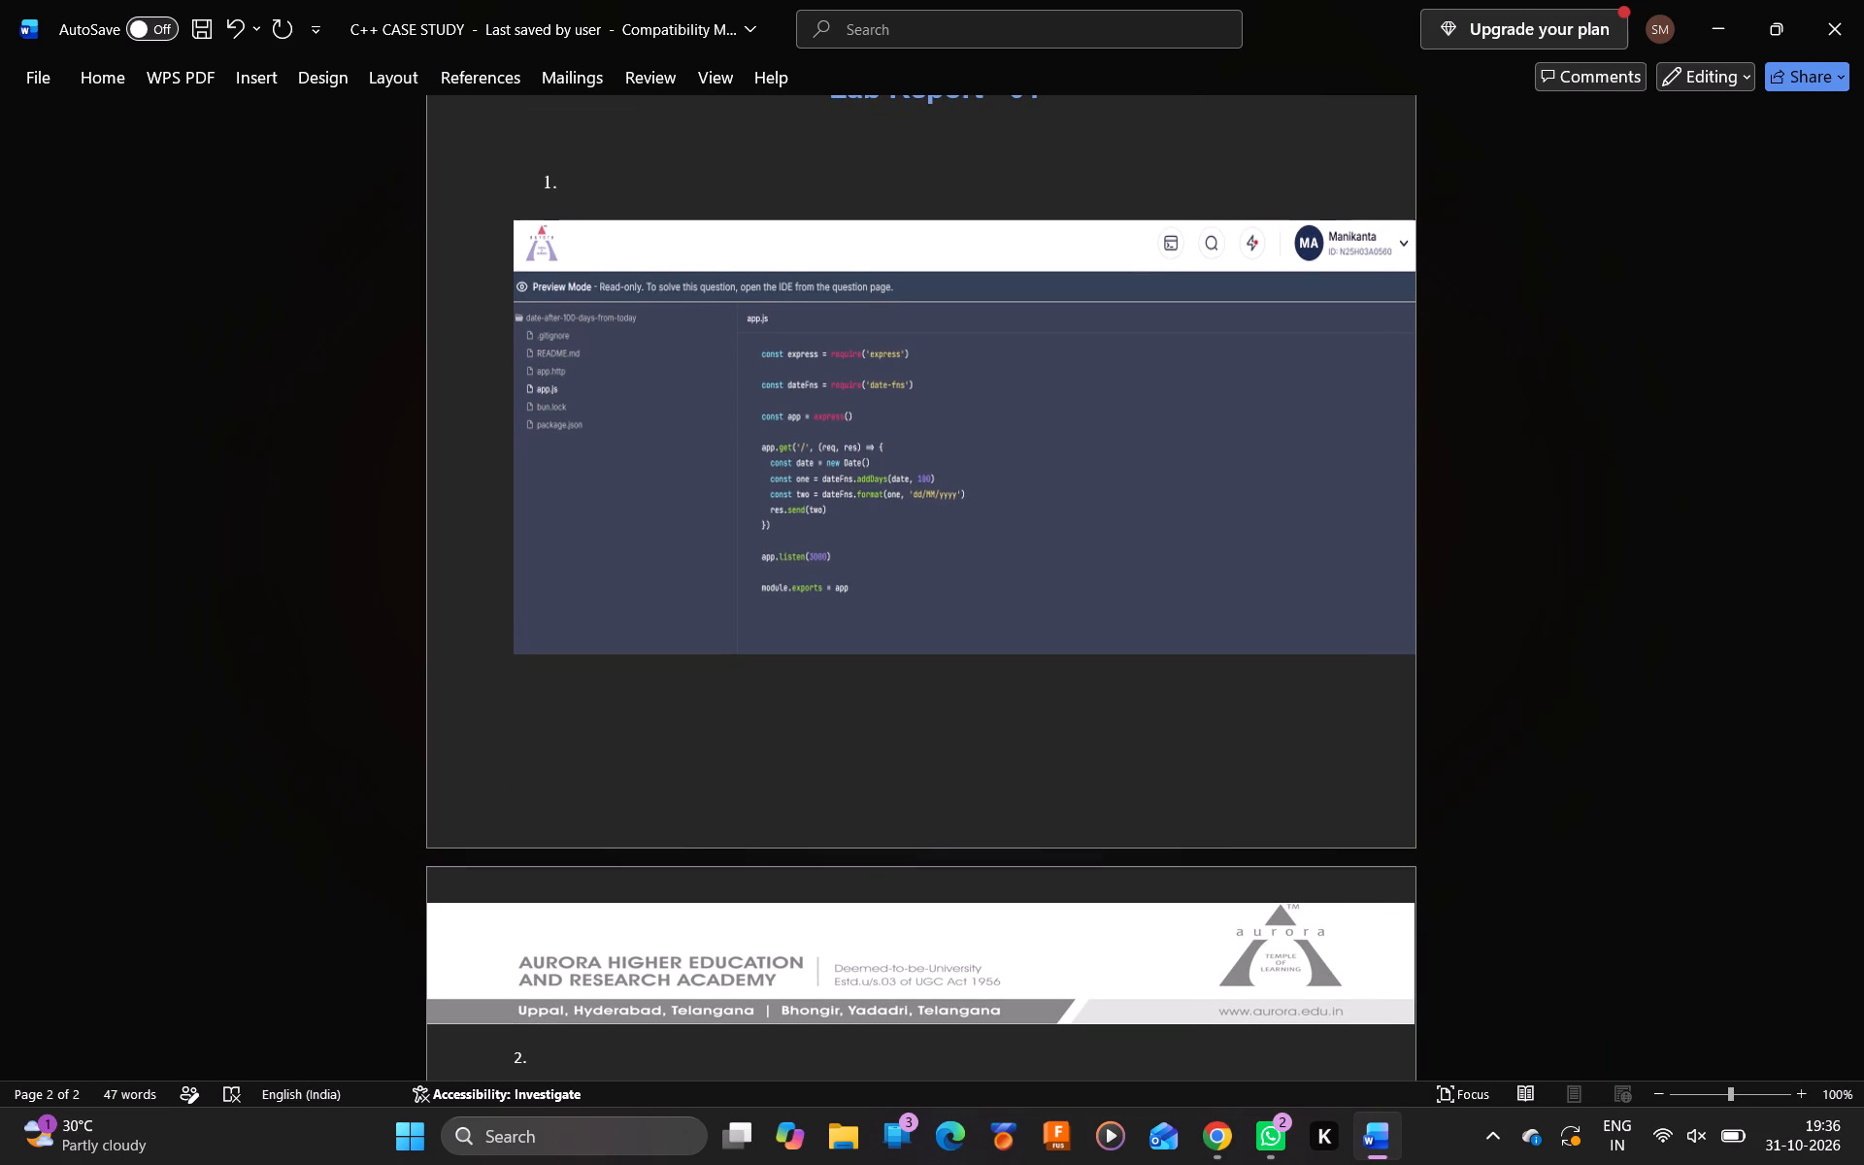
key(Return)
scroll(800, 906, down, 2)
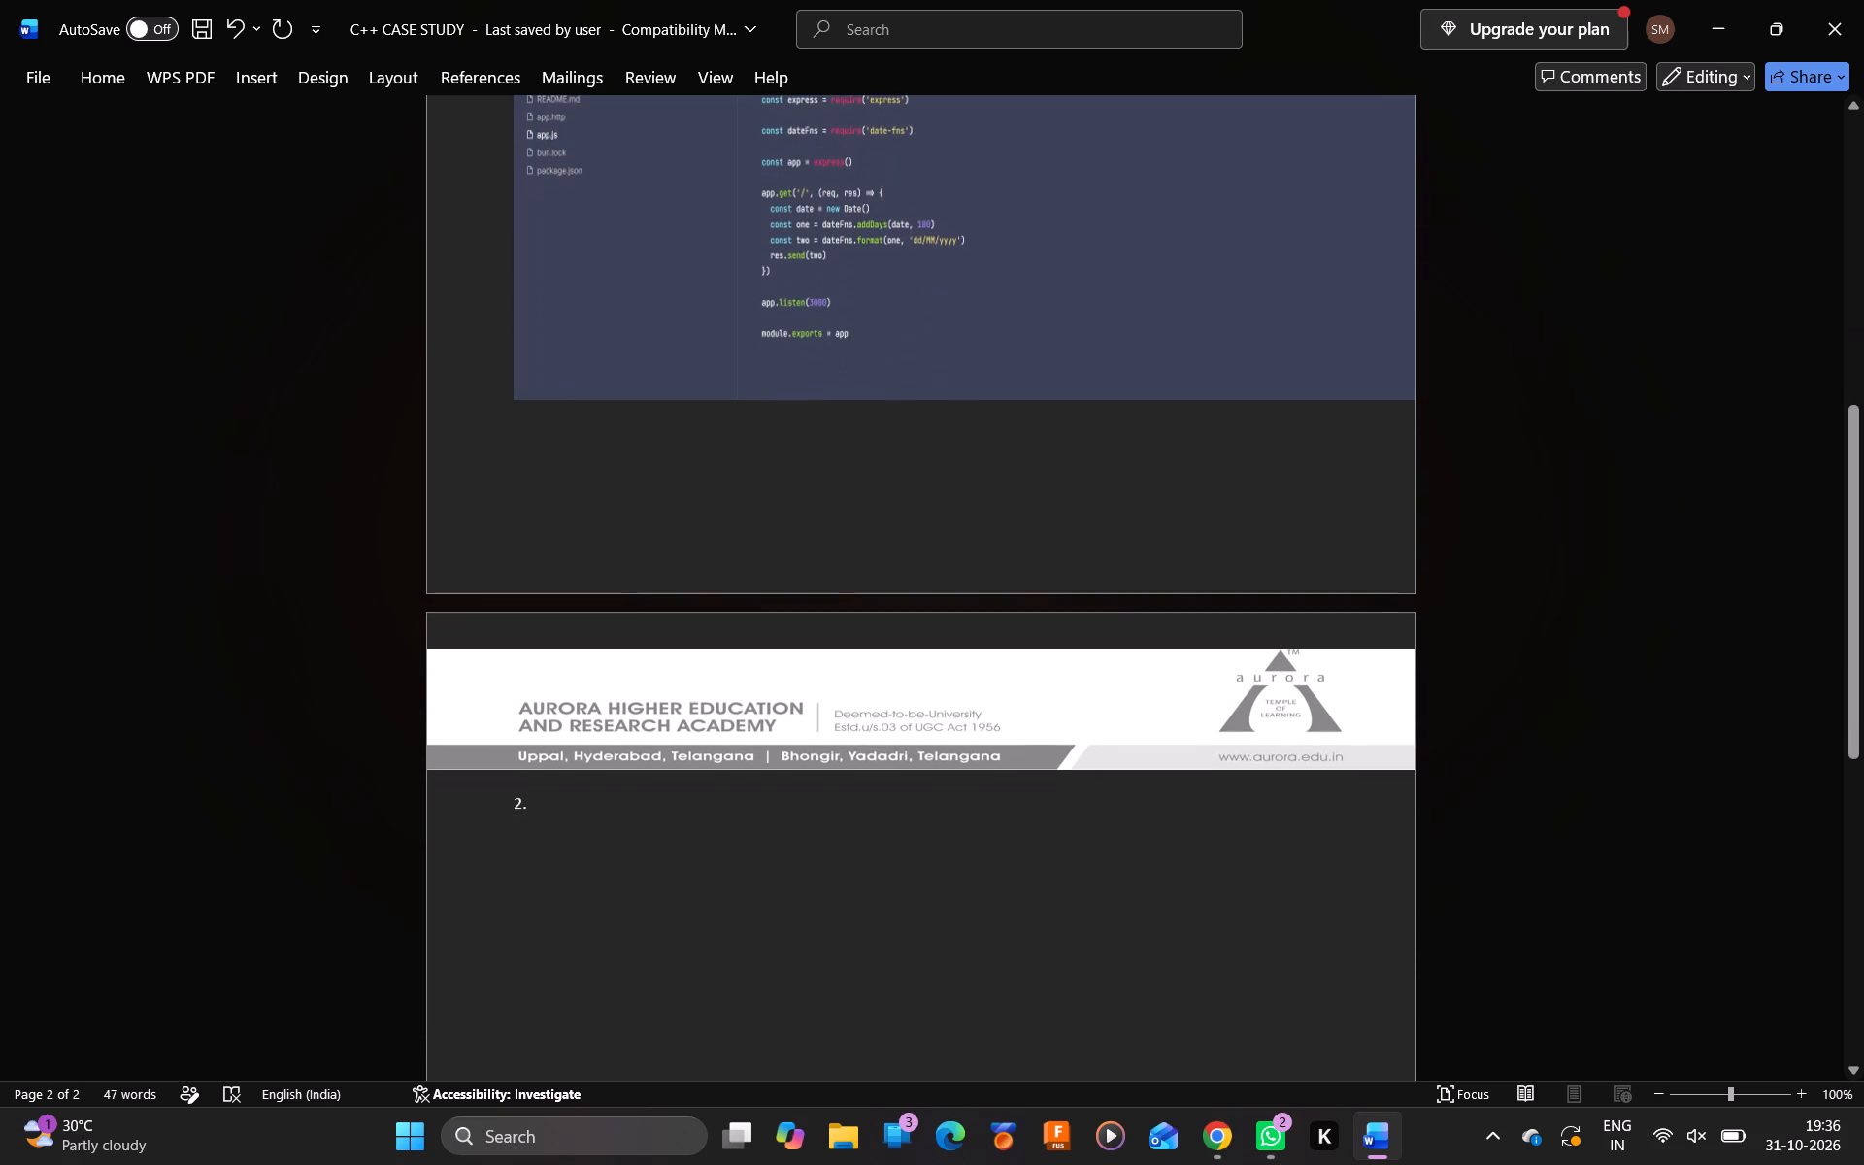
scroll(562, 819, down, 1)
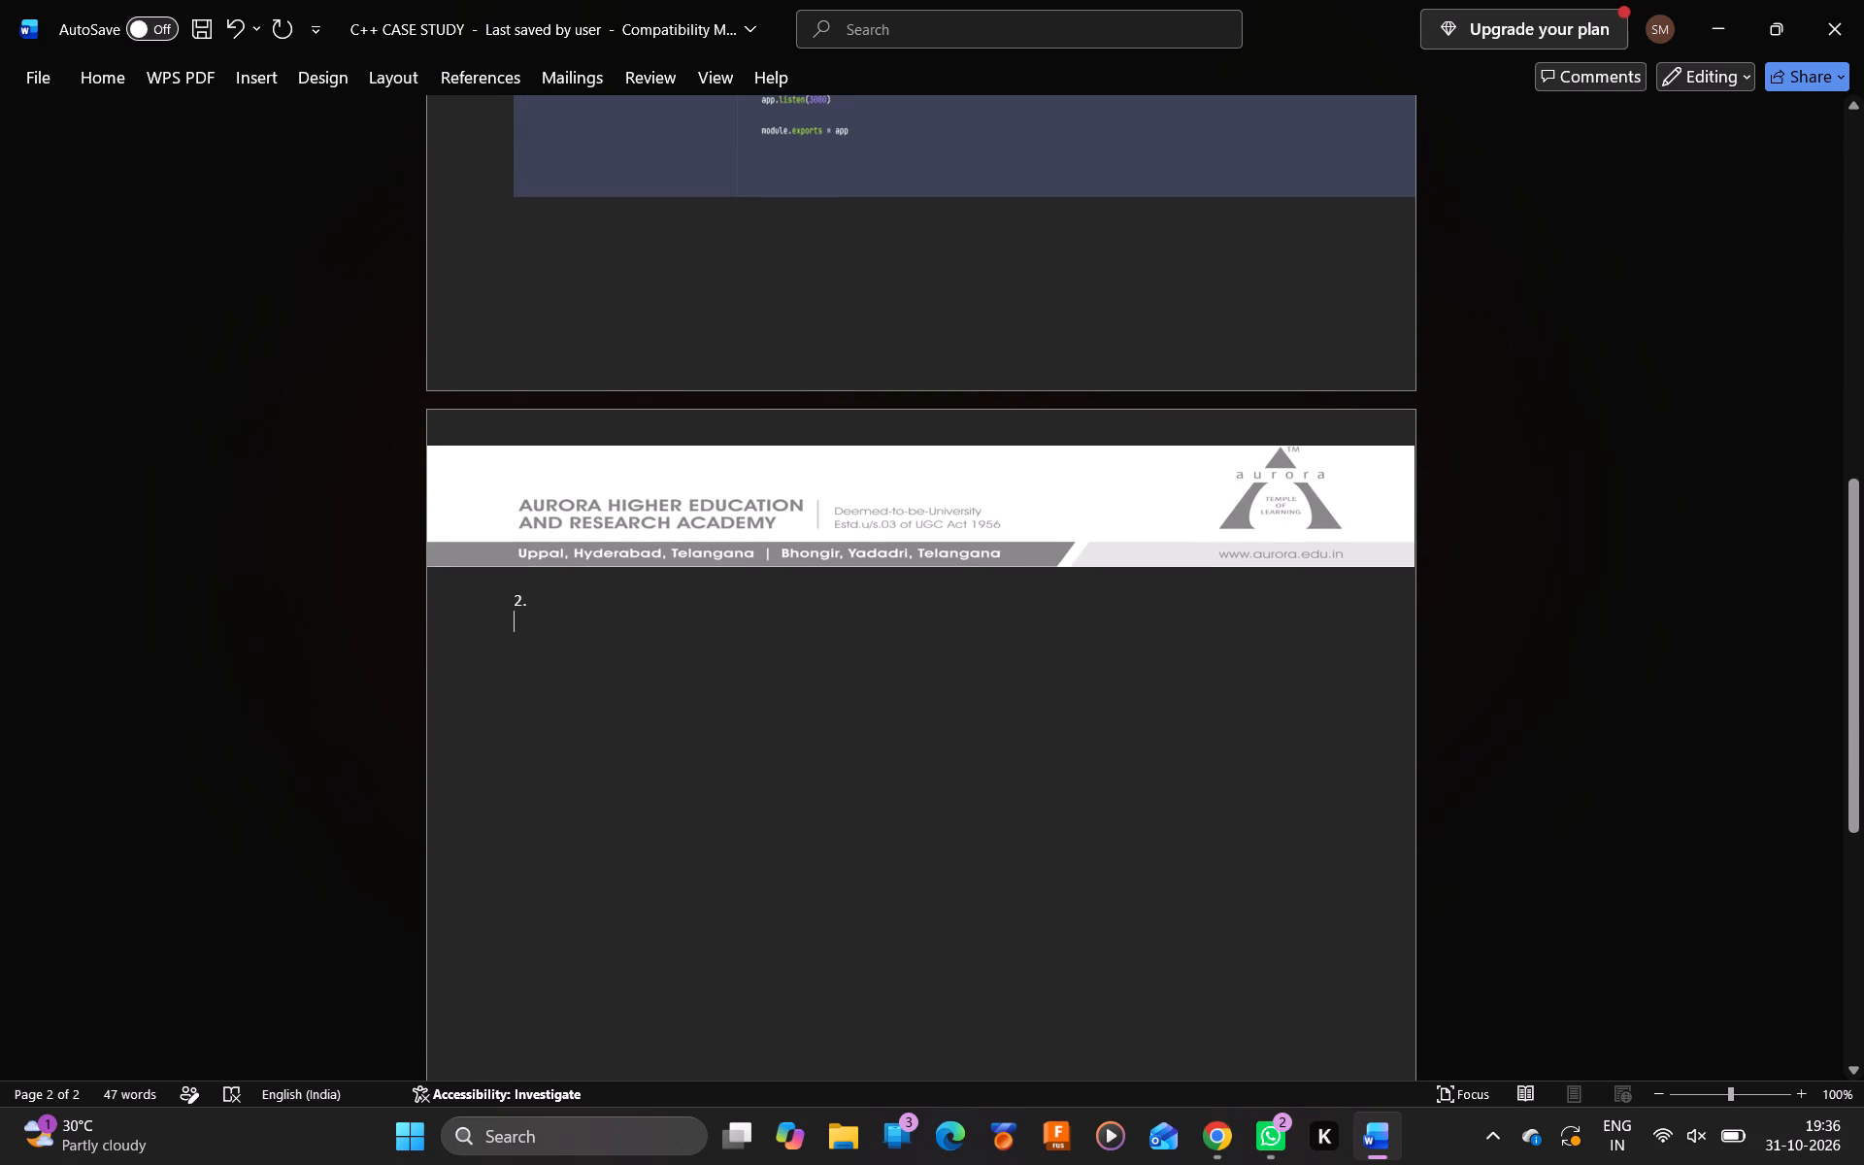
key(Return)
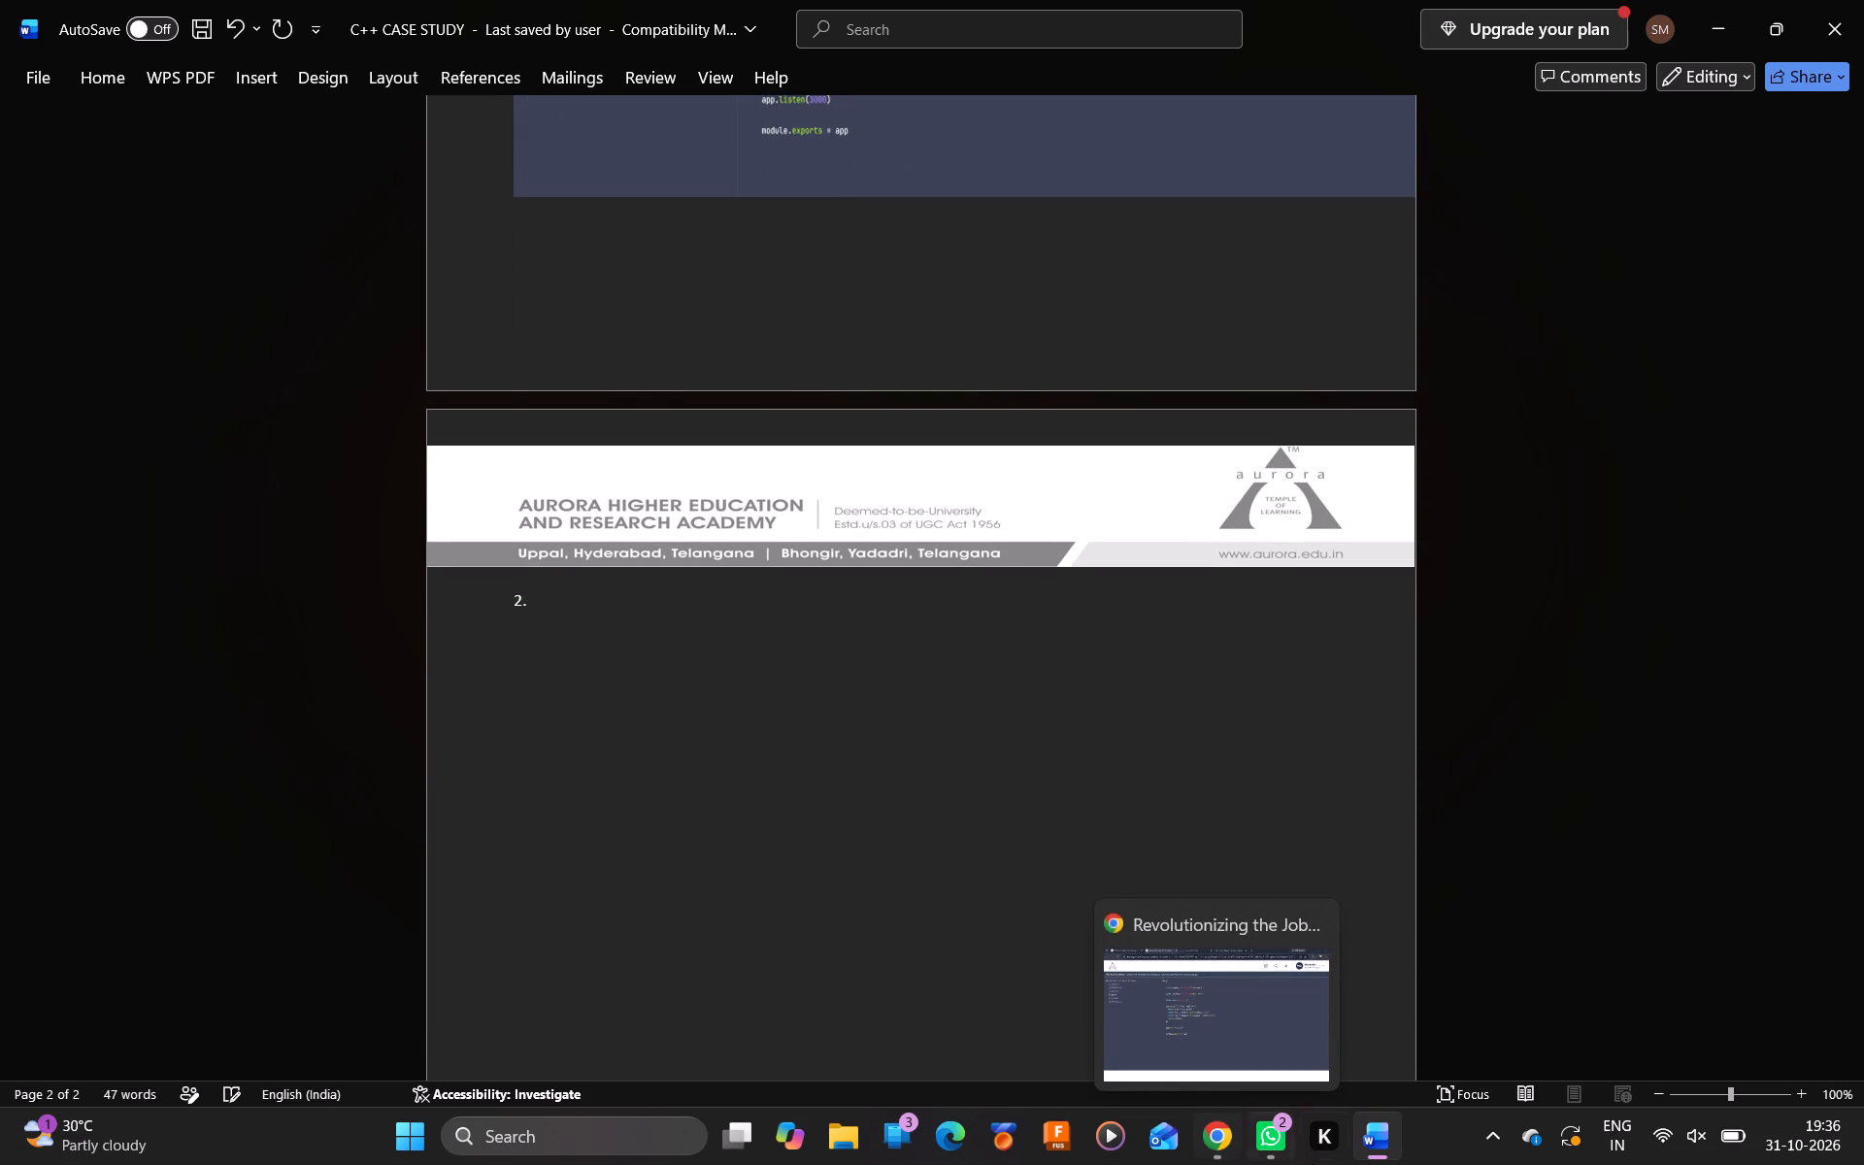
Switch to Chrome, close the code preview for Date after 100 Days from Today, and return to the Coding Practice question list, retrying the page load.
click(1199, 986)
click(596, 24)
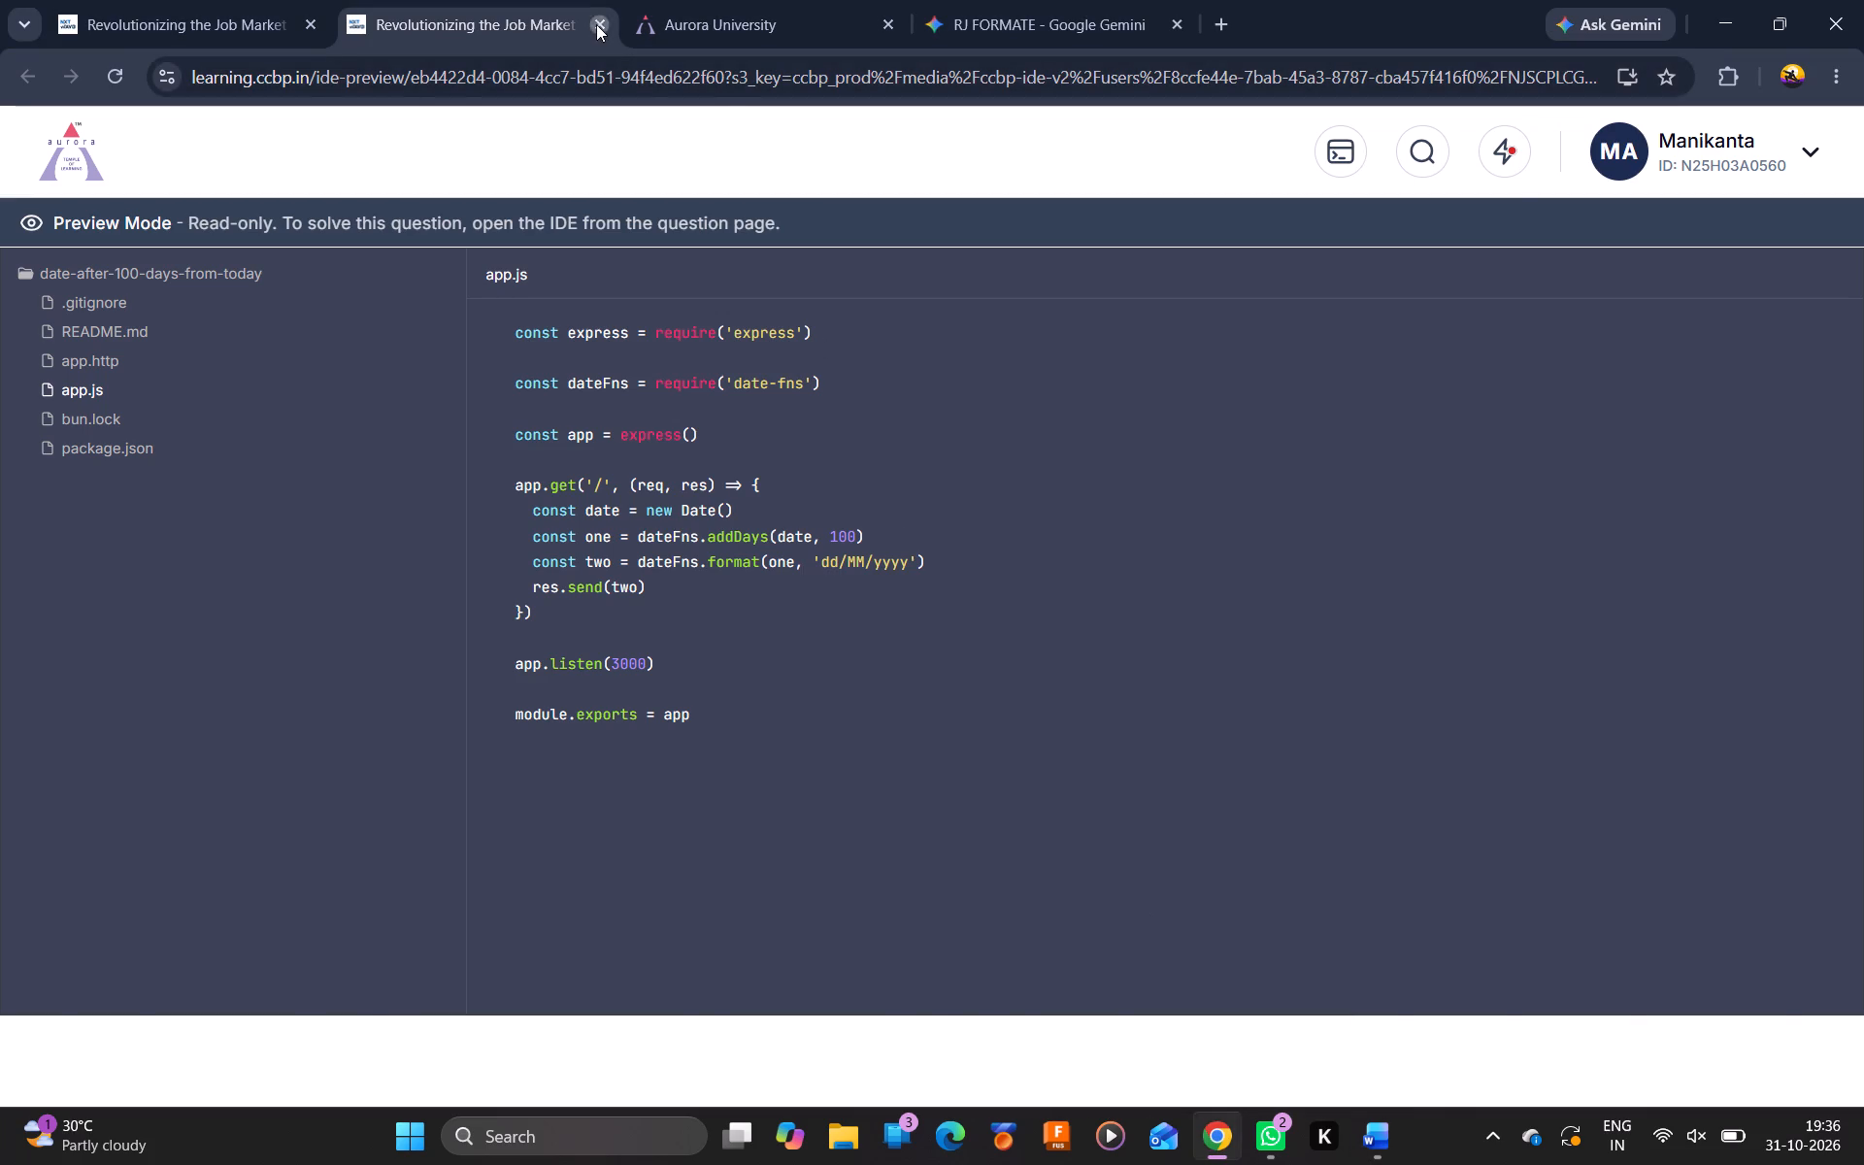
click(50, 237)
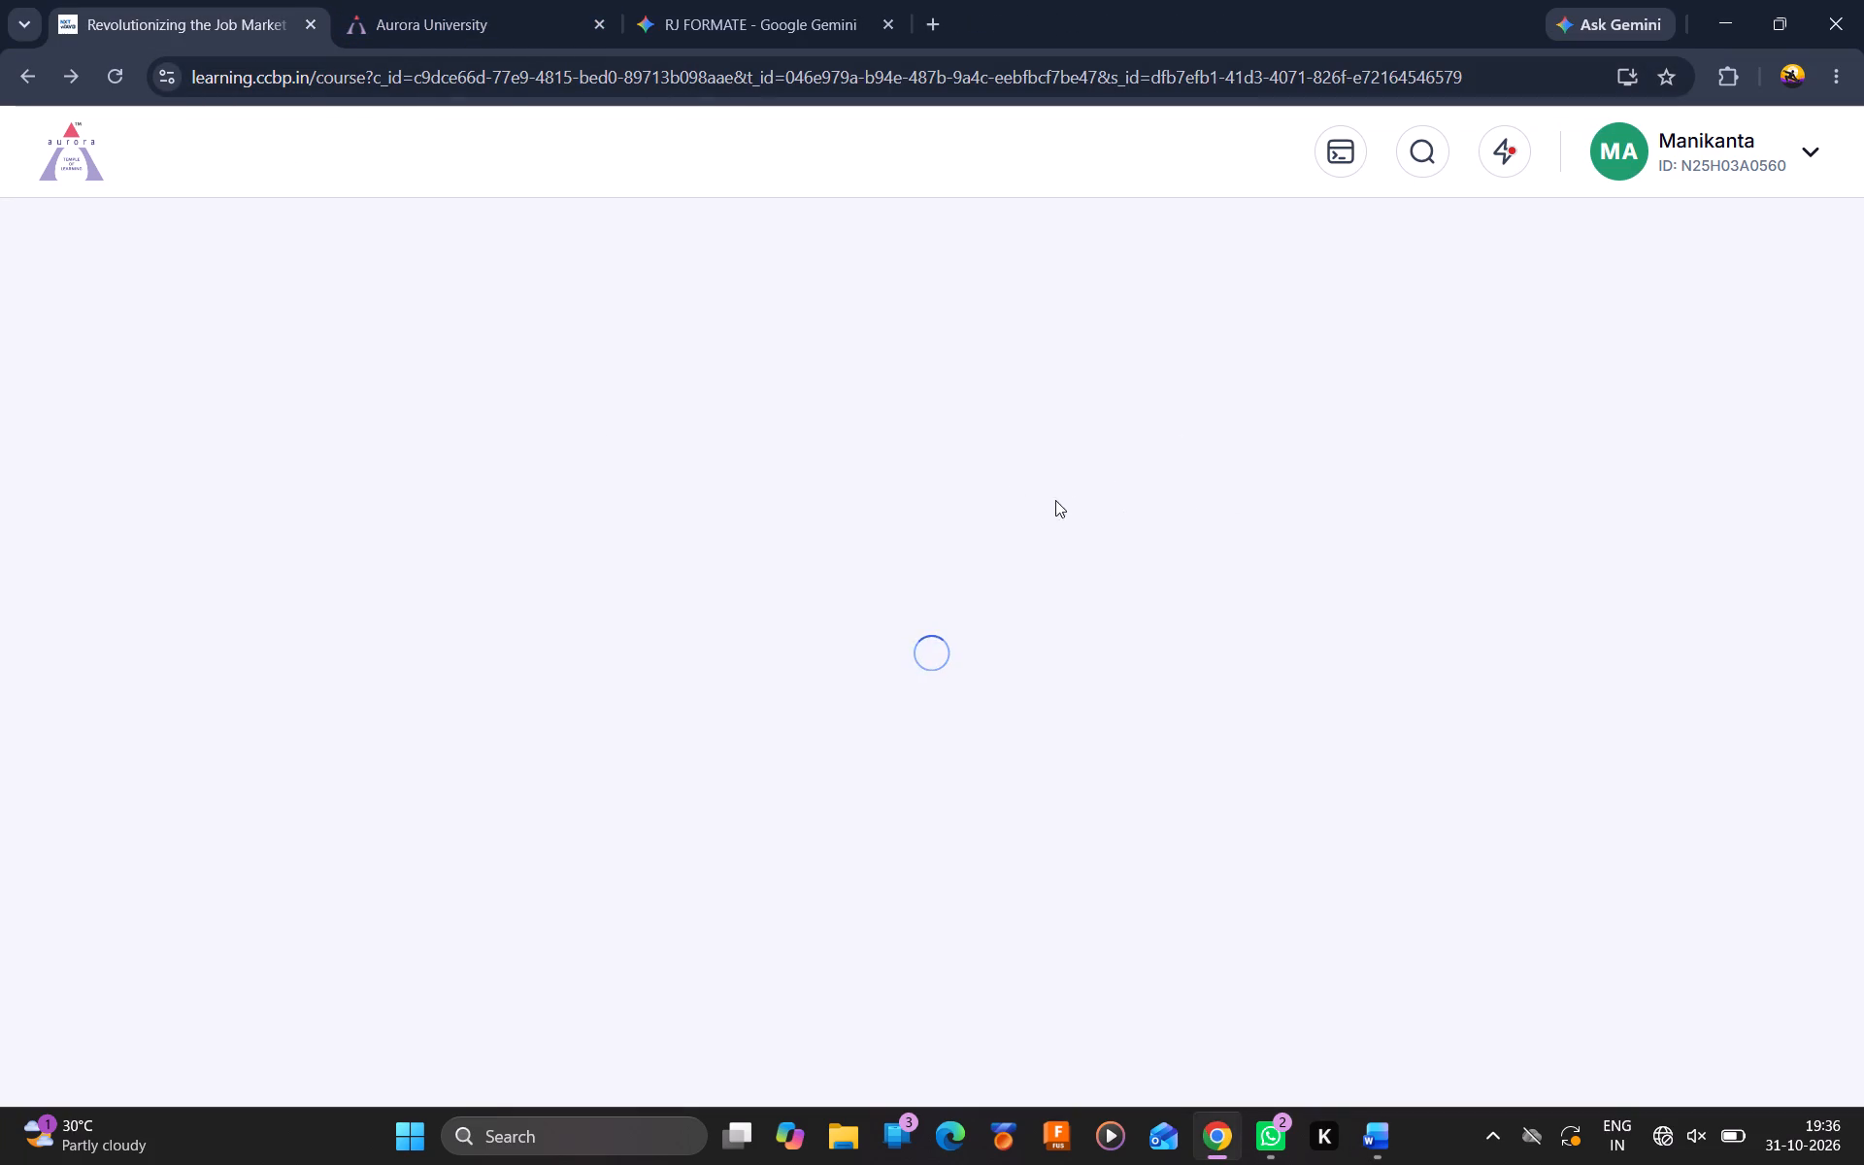
click(942, 855)
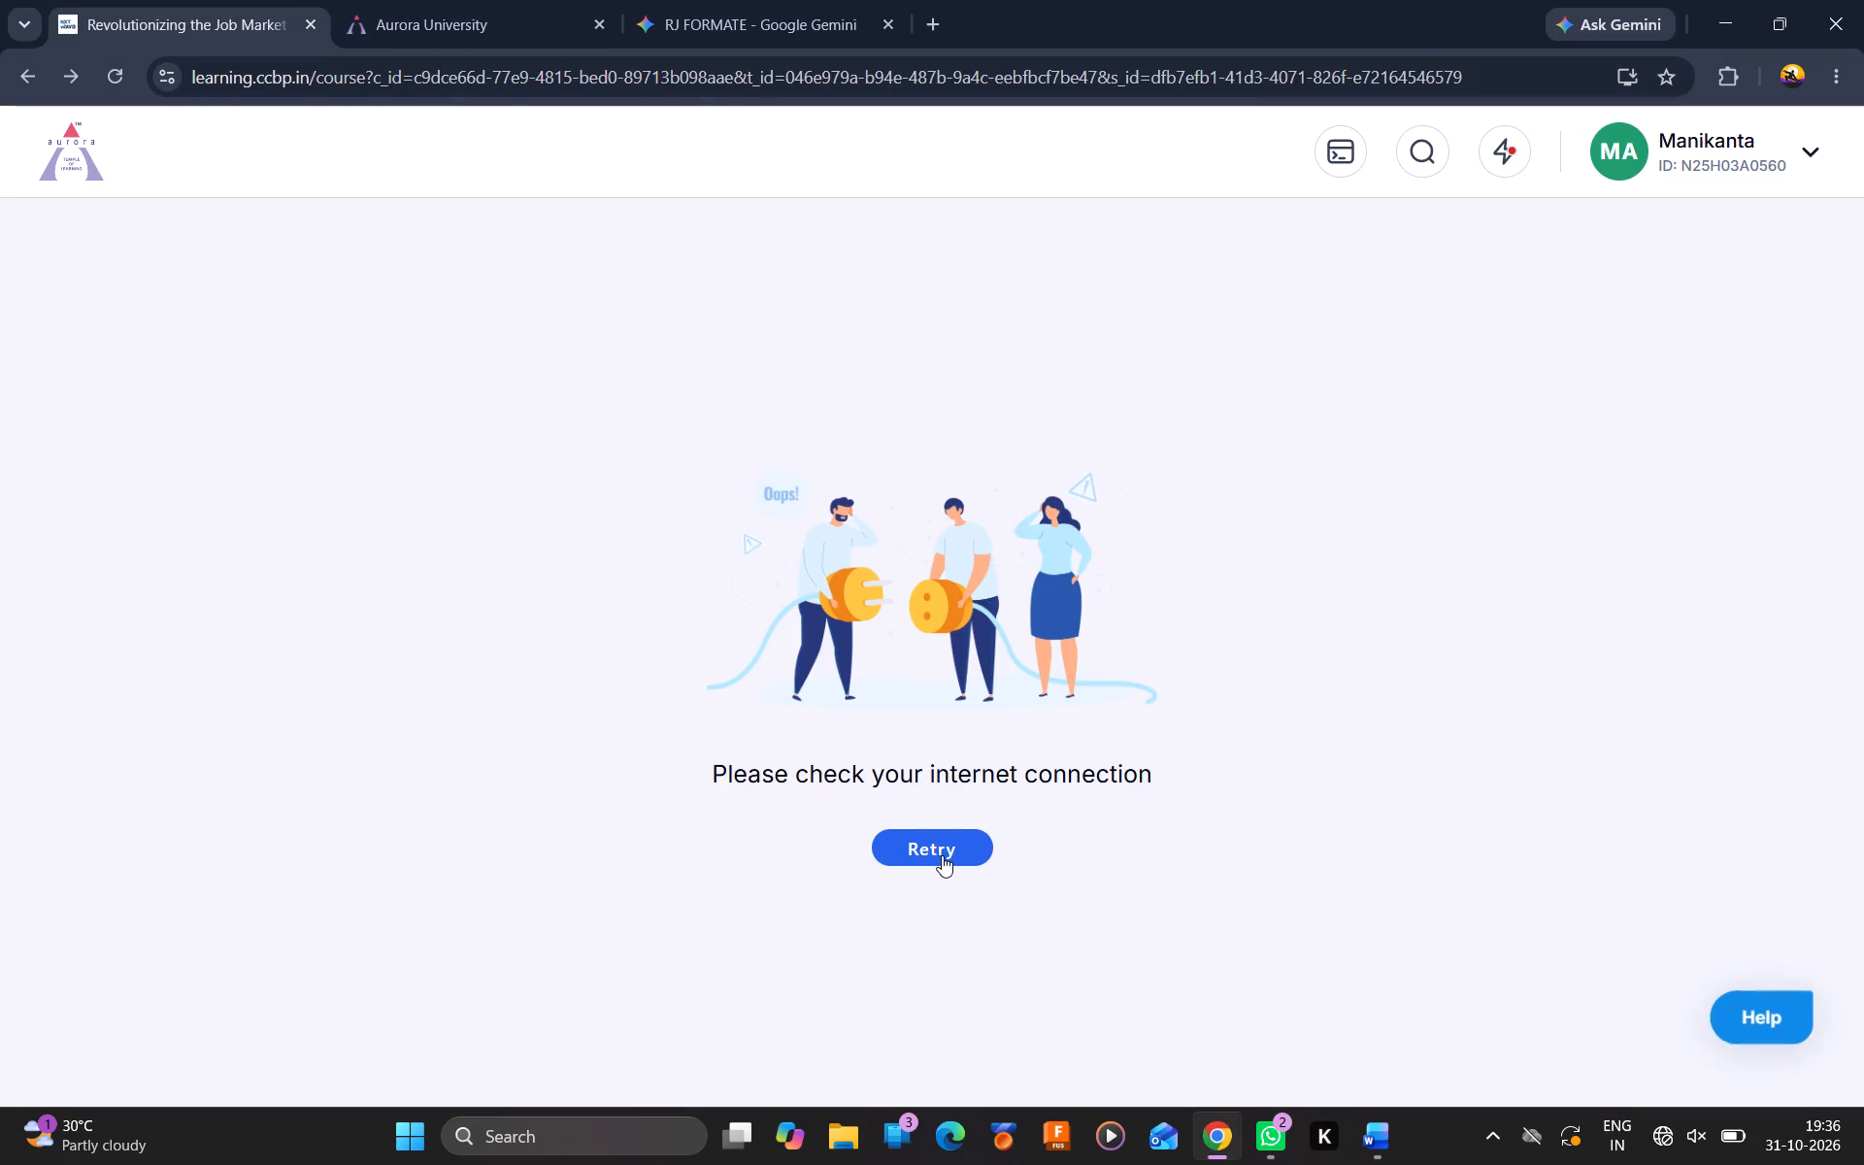
click(1661, 1138)
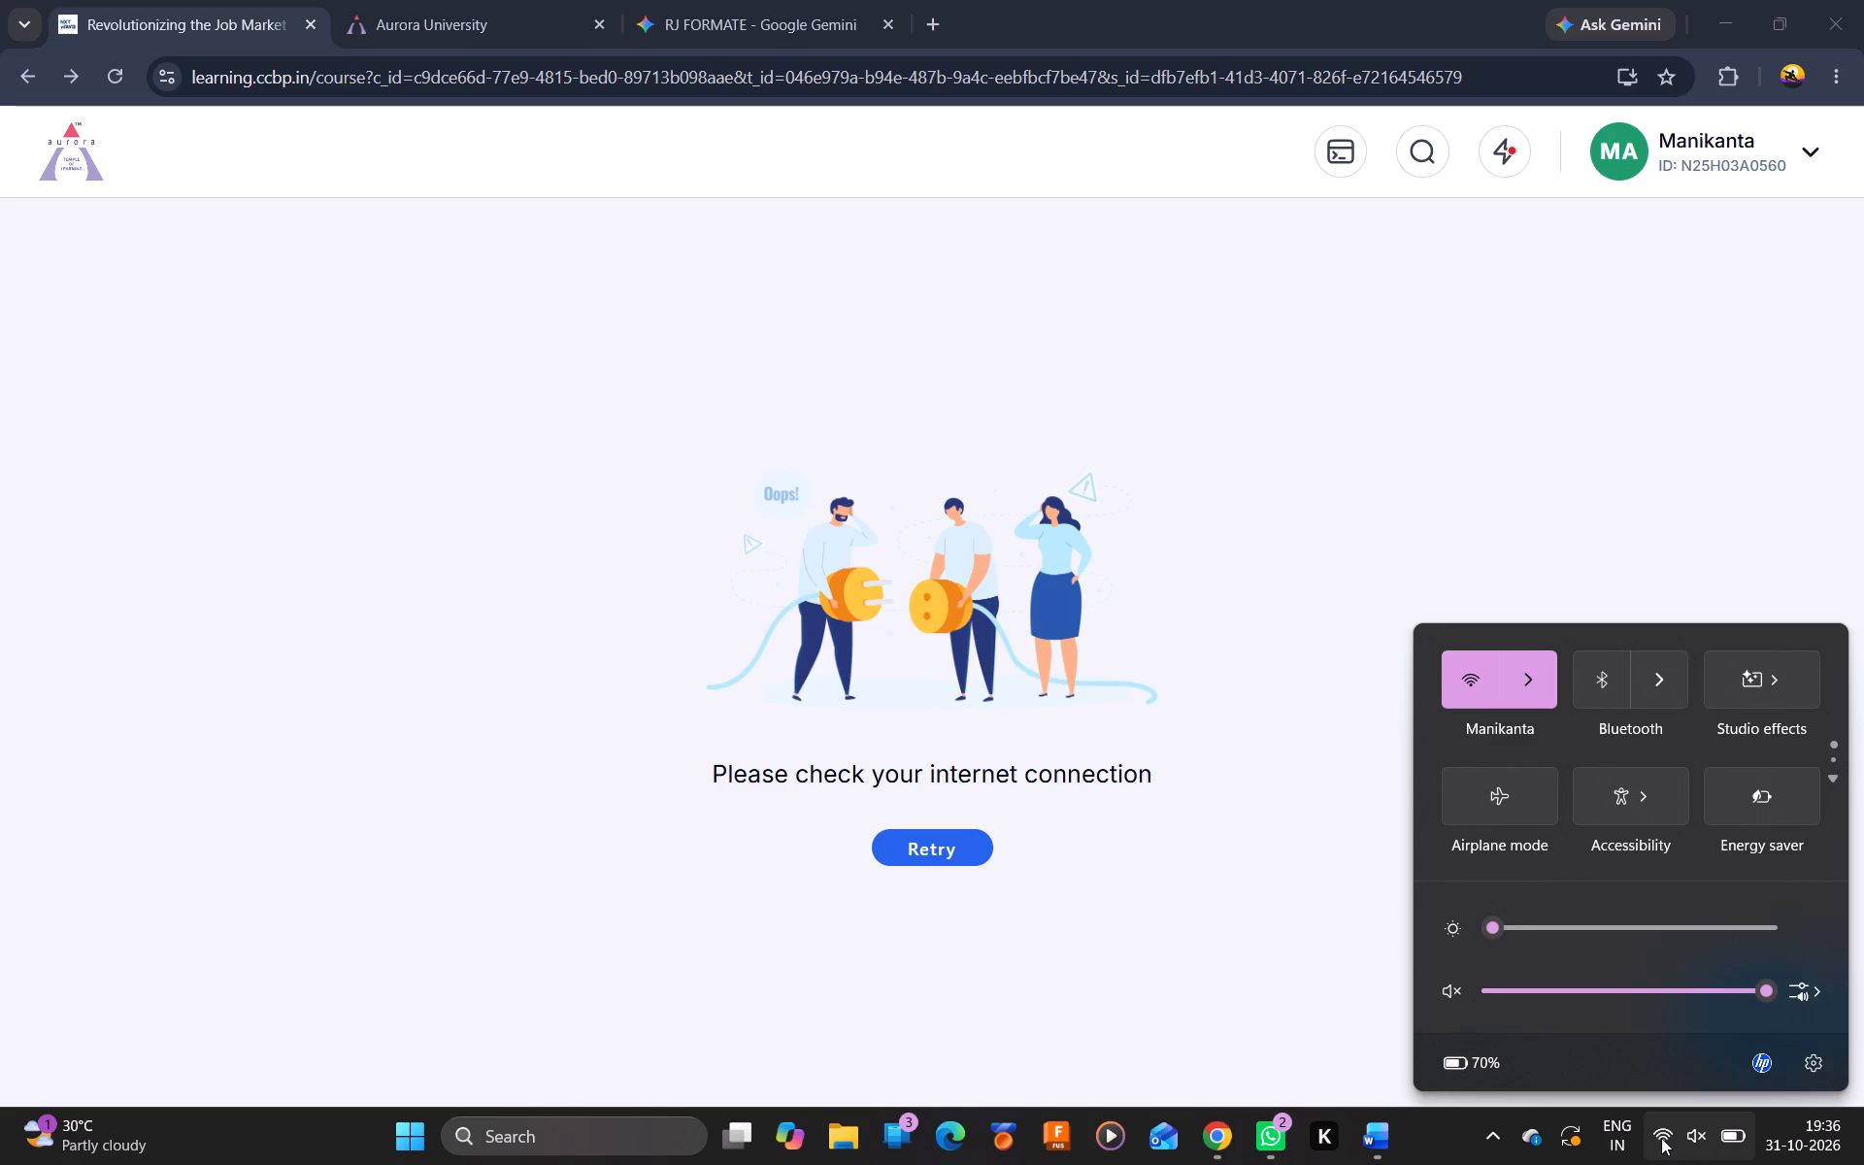
click(1281, 875)
click(962, 850)
click(355, 283)
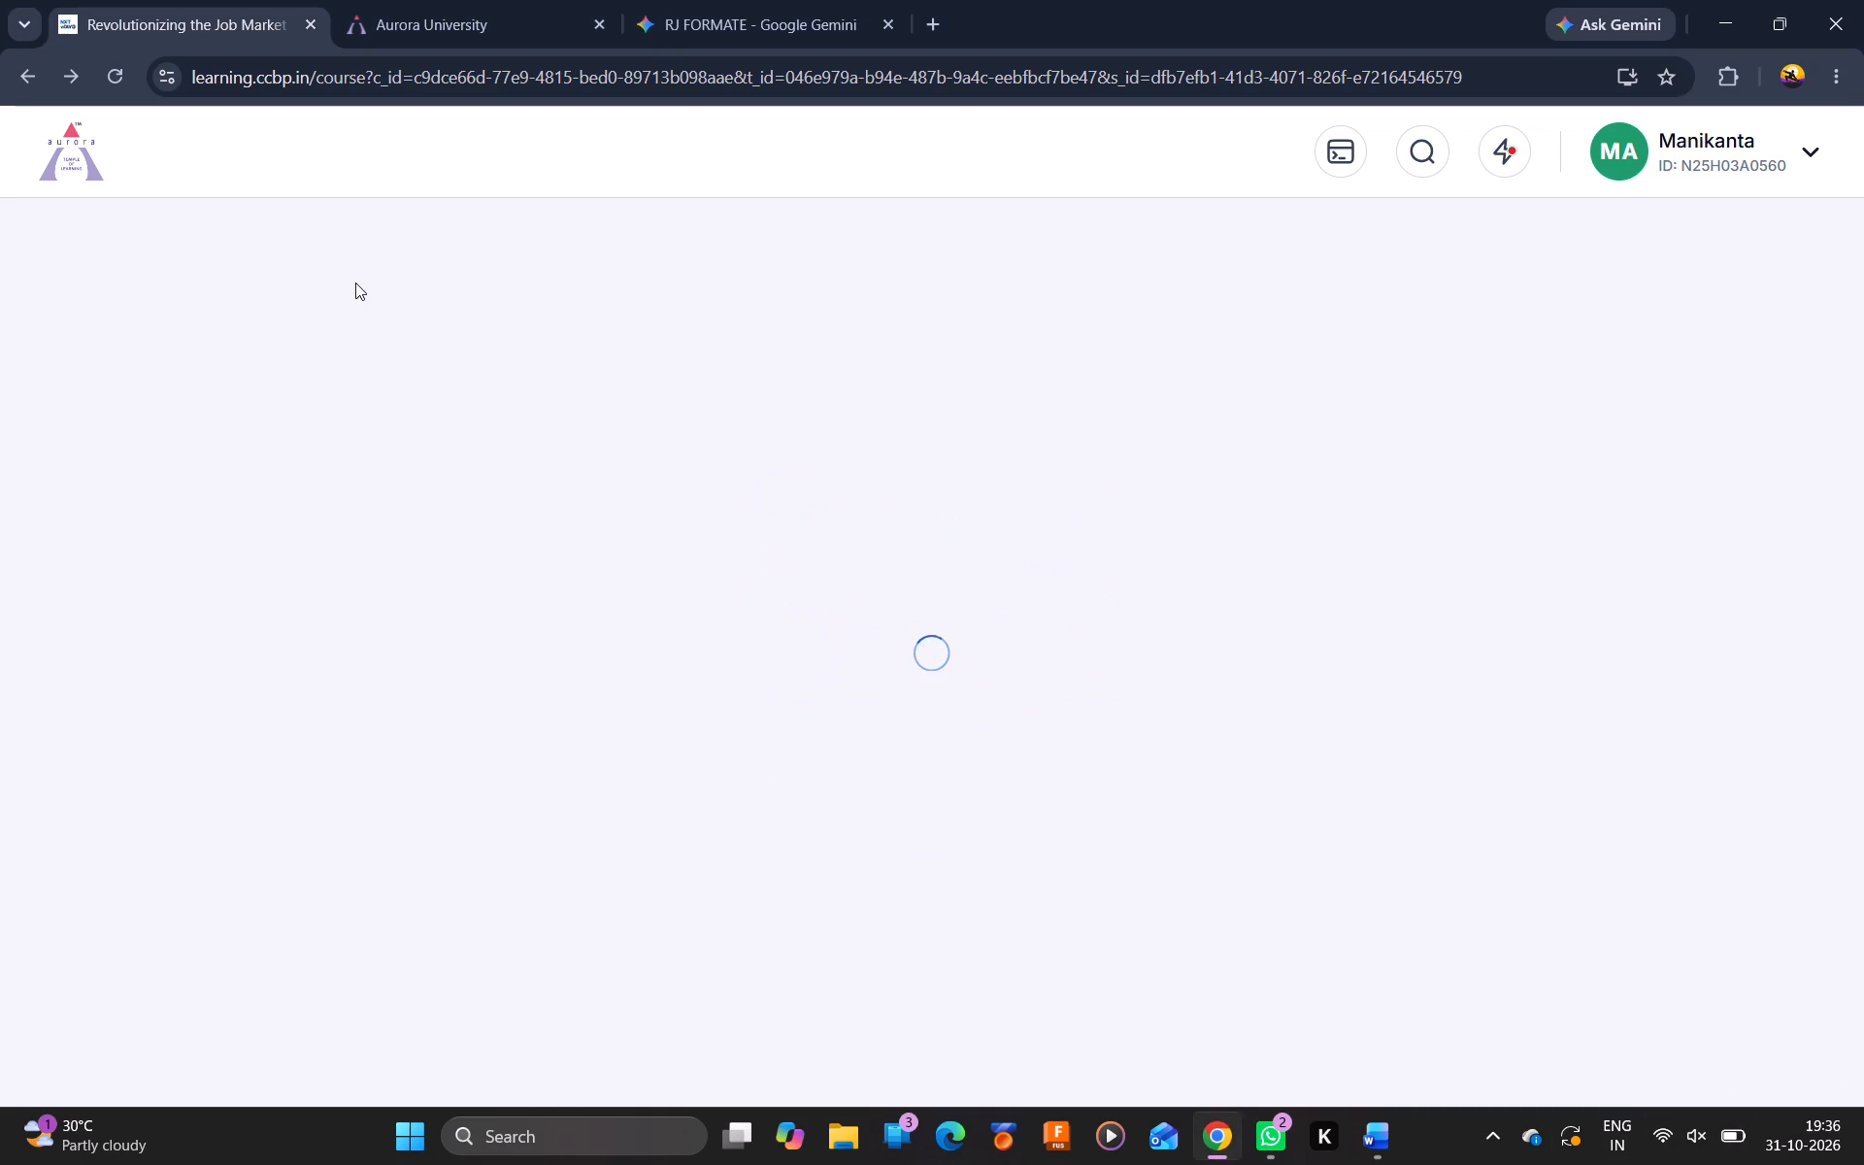
Open the Today's Date question and preview its saved code.
click(653, 547)
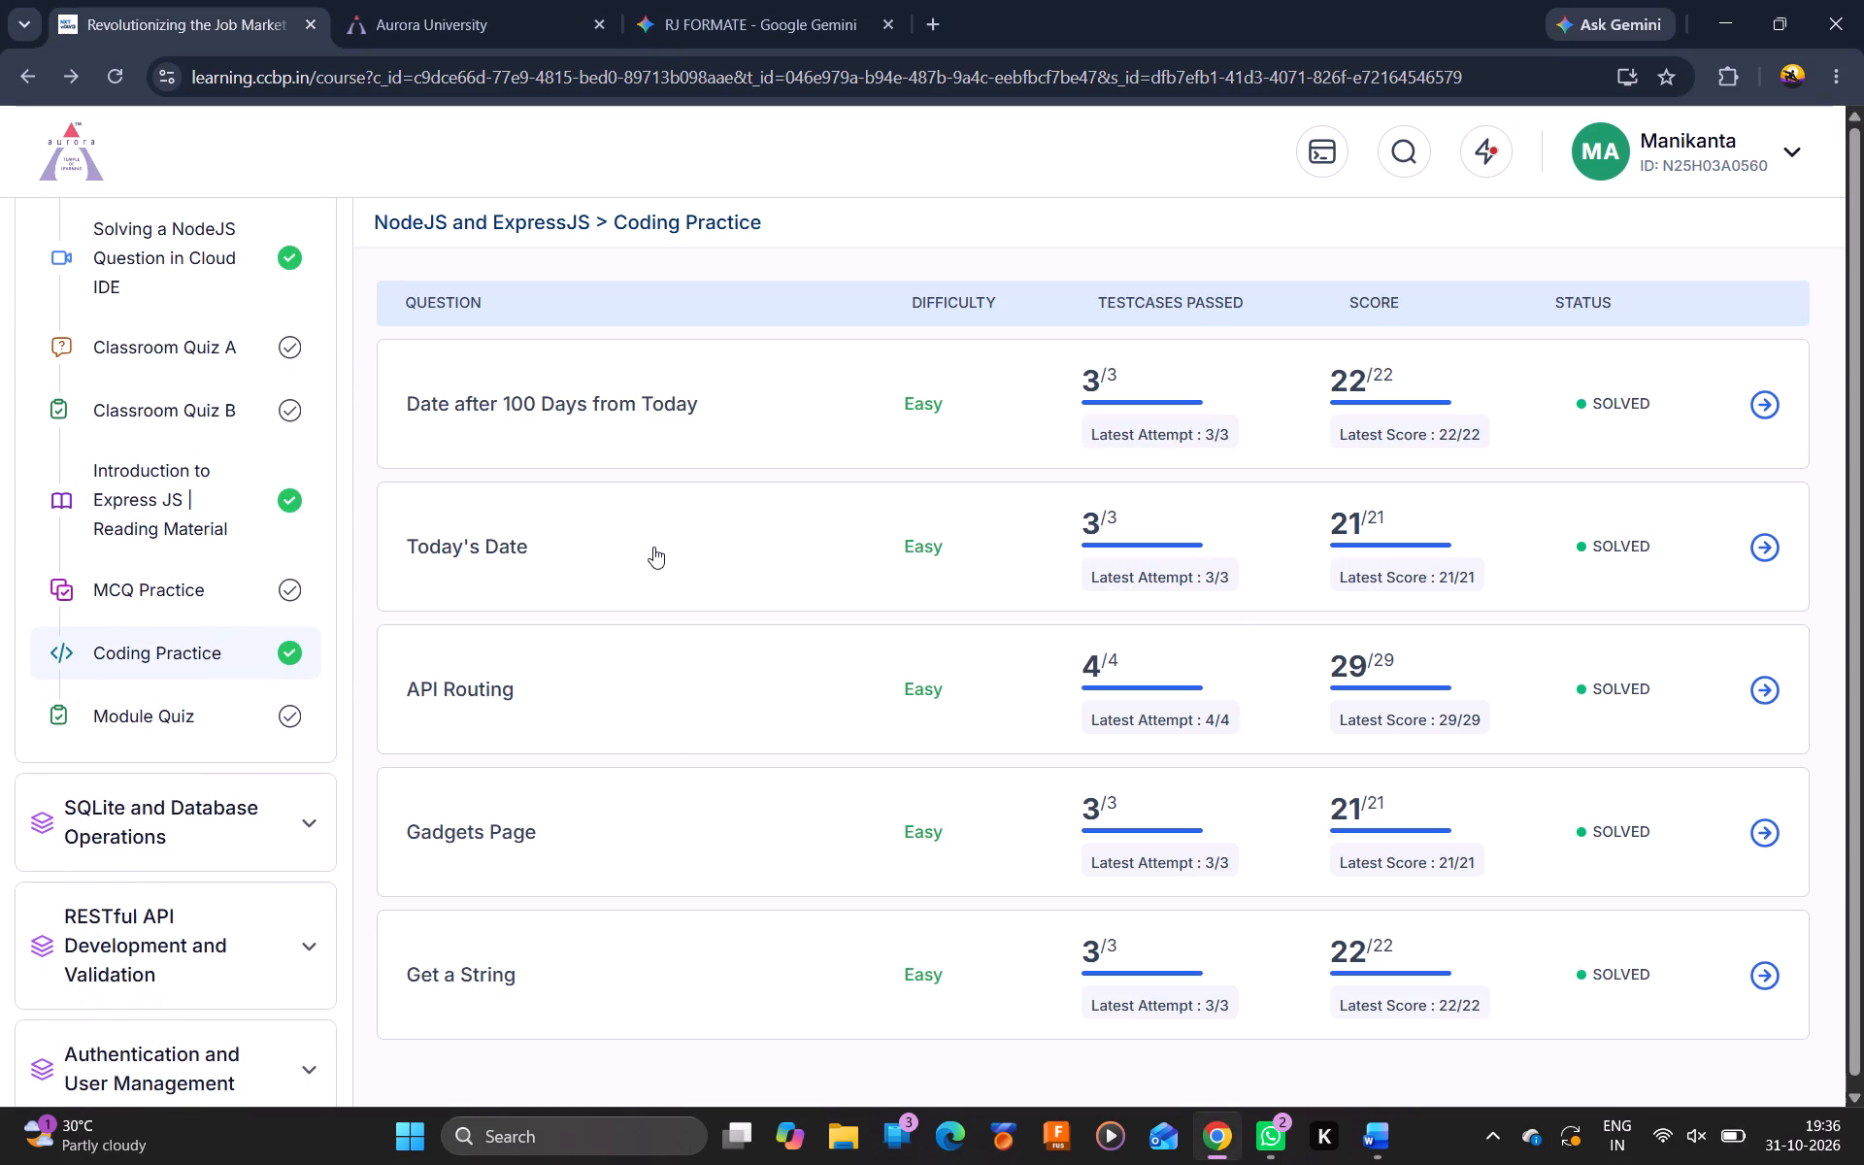
click(1393, 774)
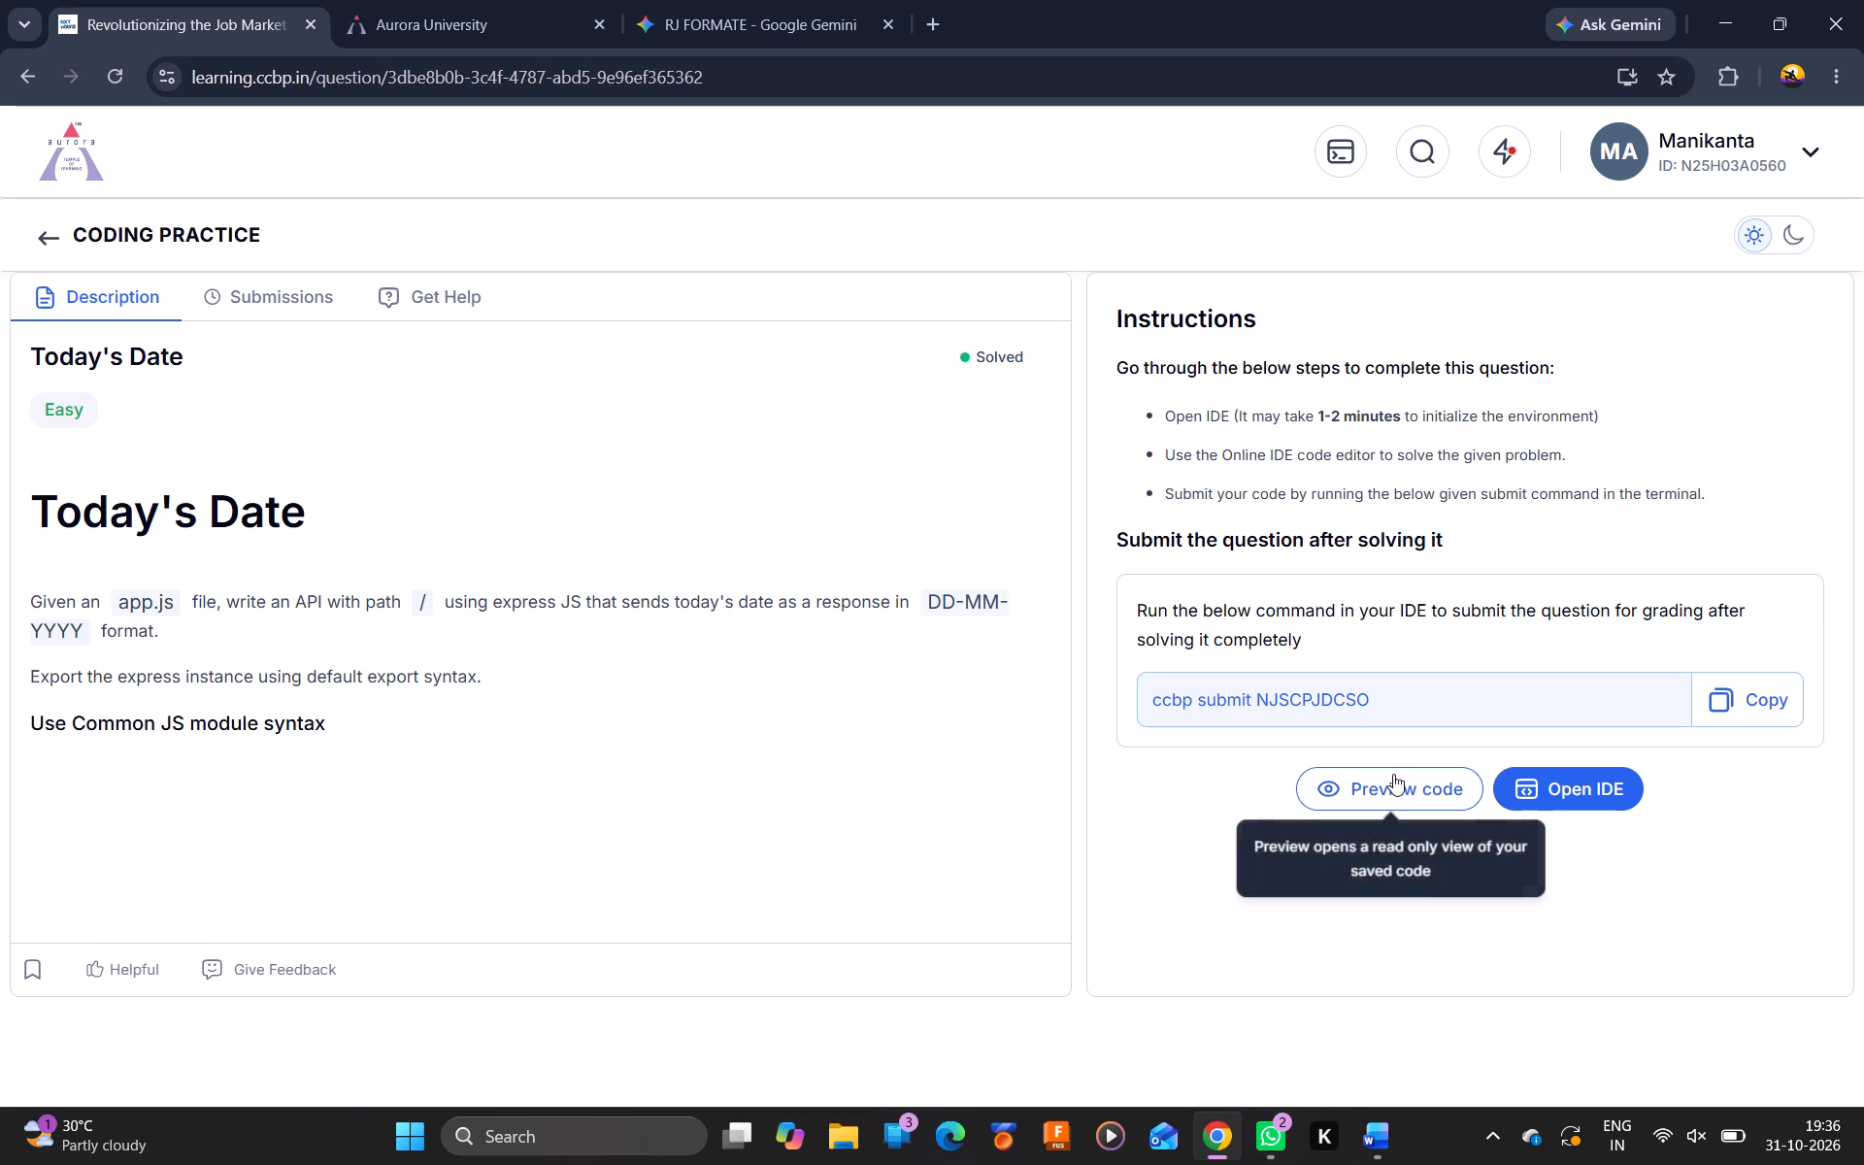
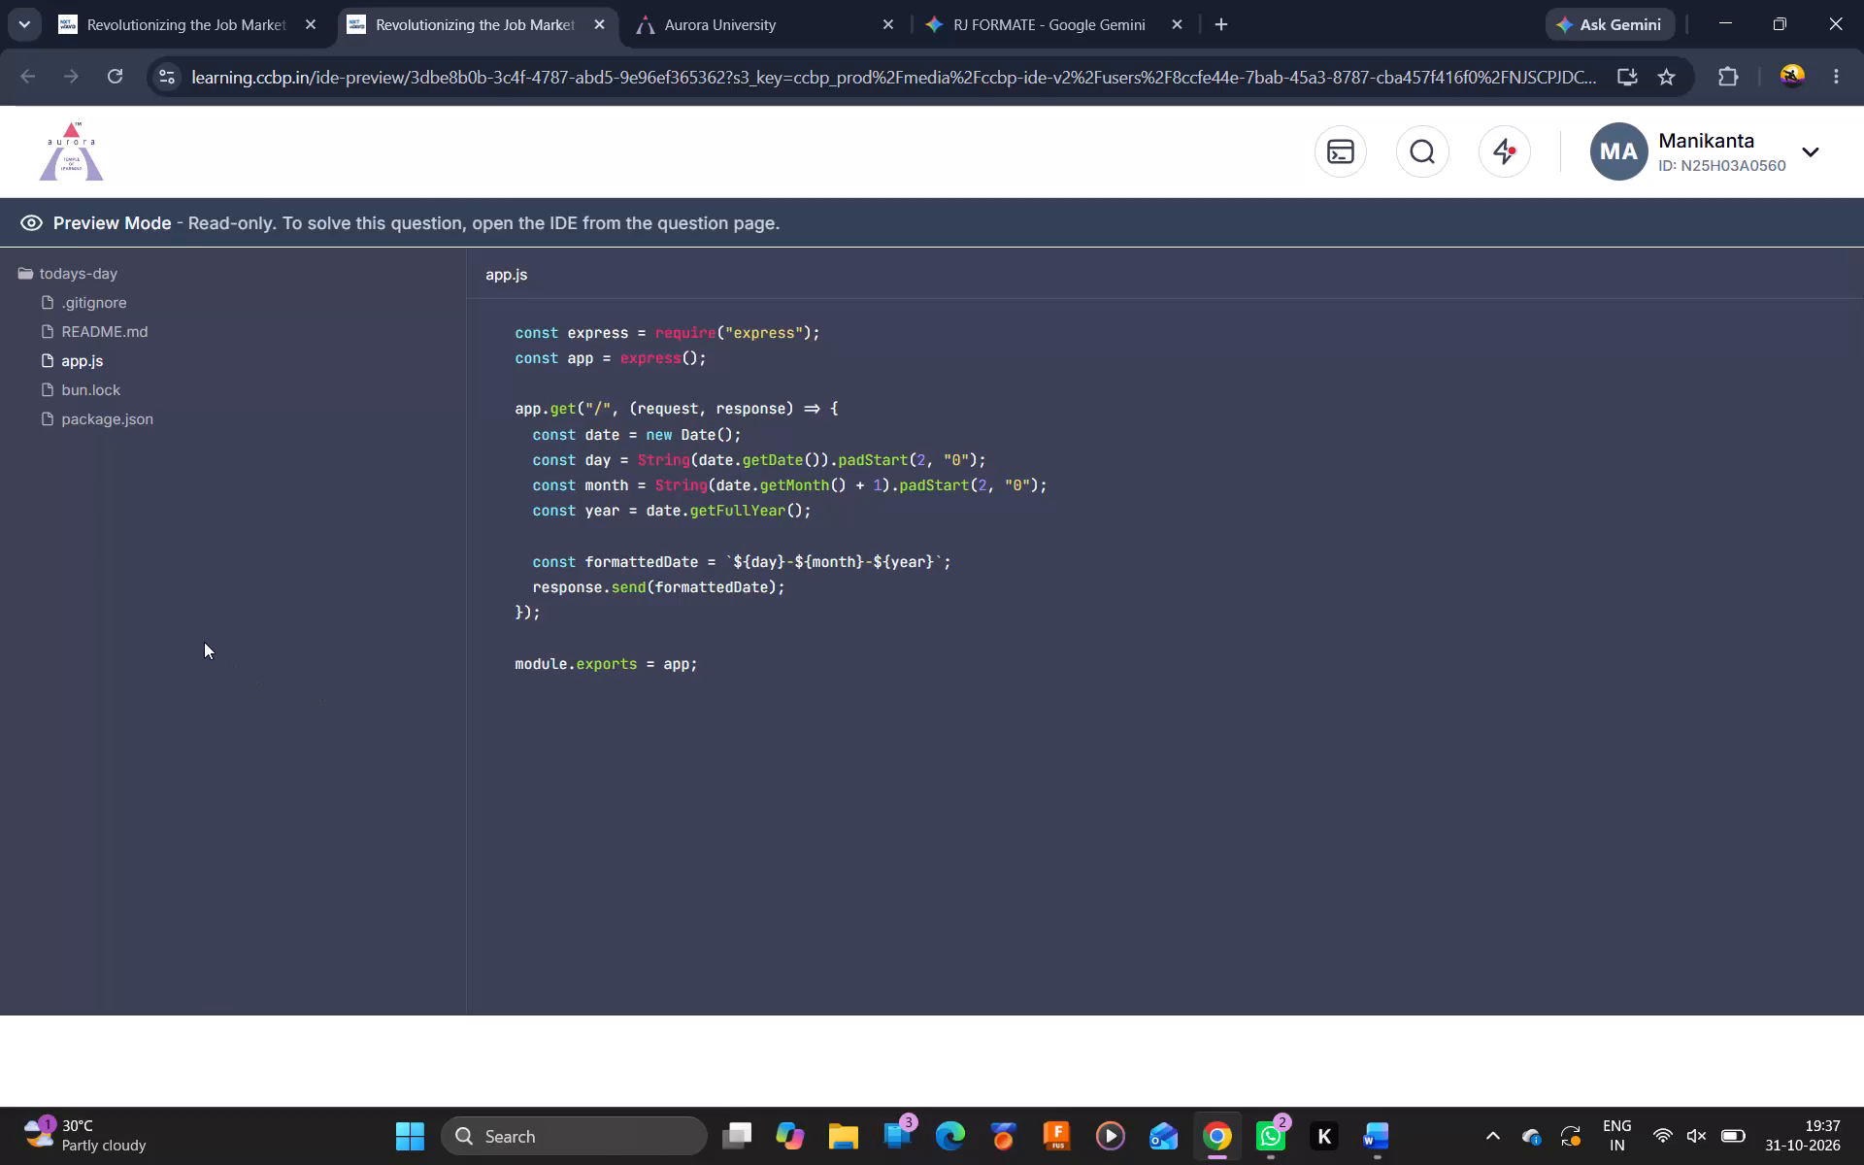
Copy the todays-day app.js preview as an image with Google Lens, framing full width from the page header to the module.exports line.
click(204, 642)
right_click(365, 513)
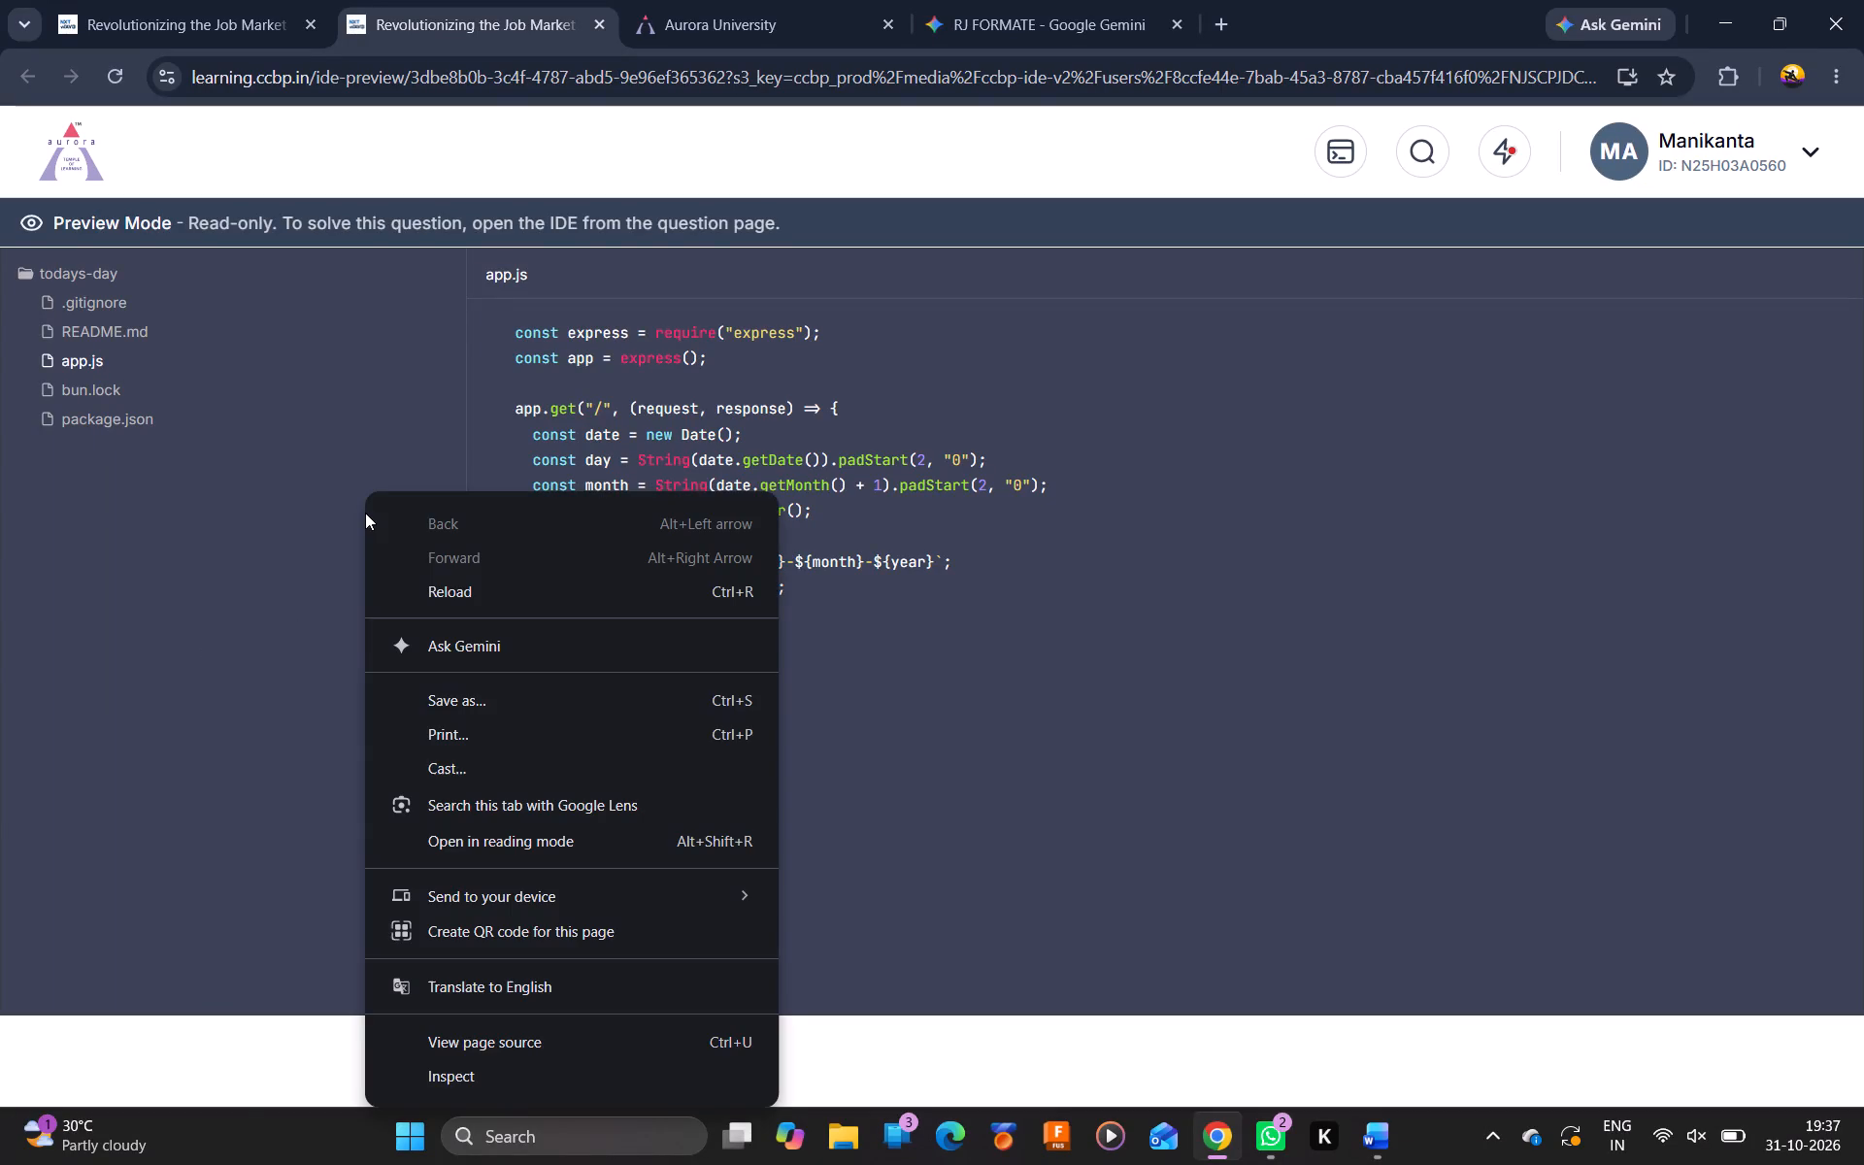
click(504, 791)
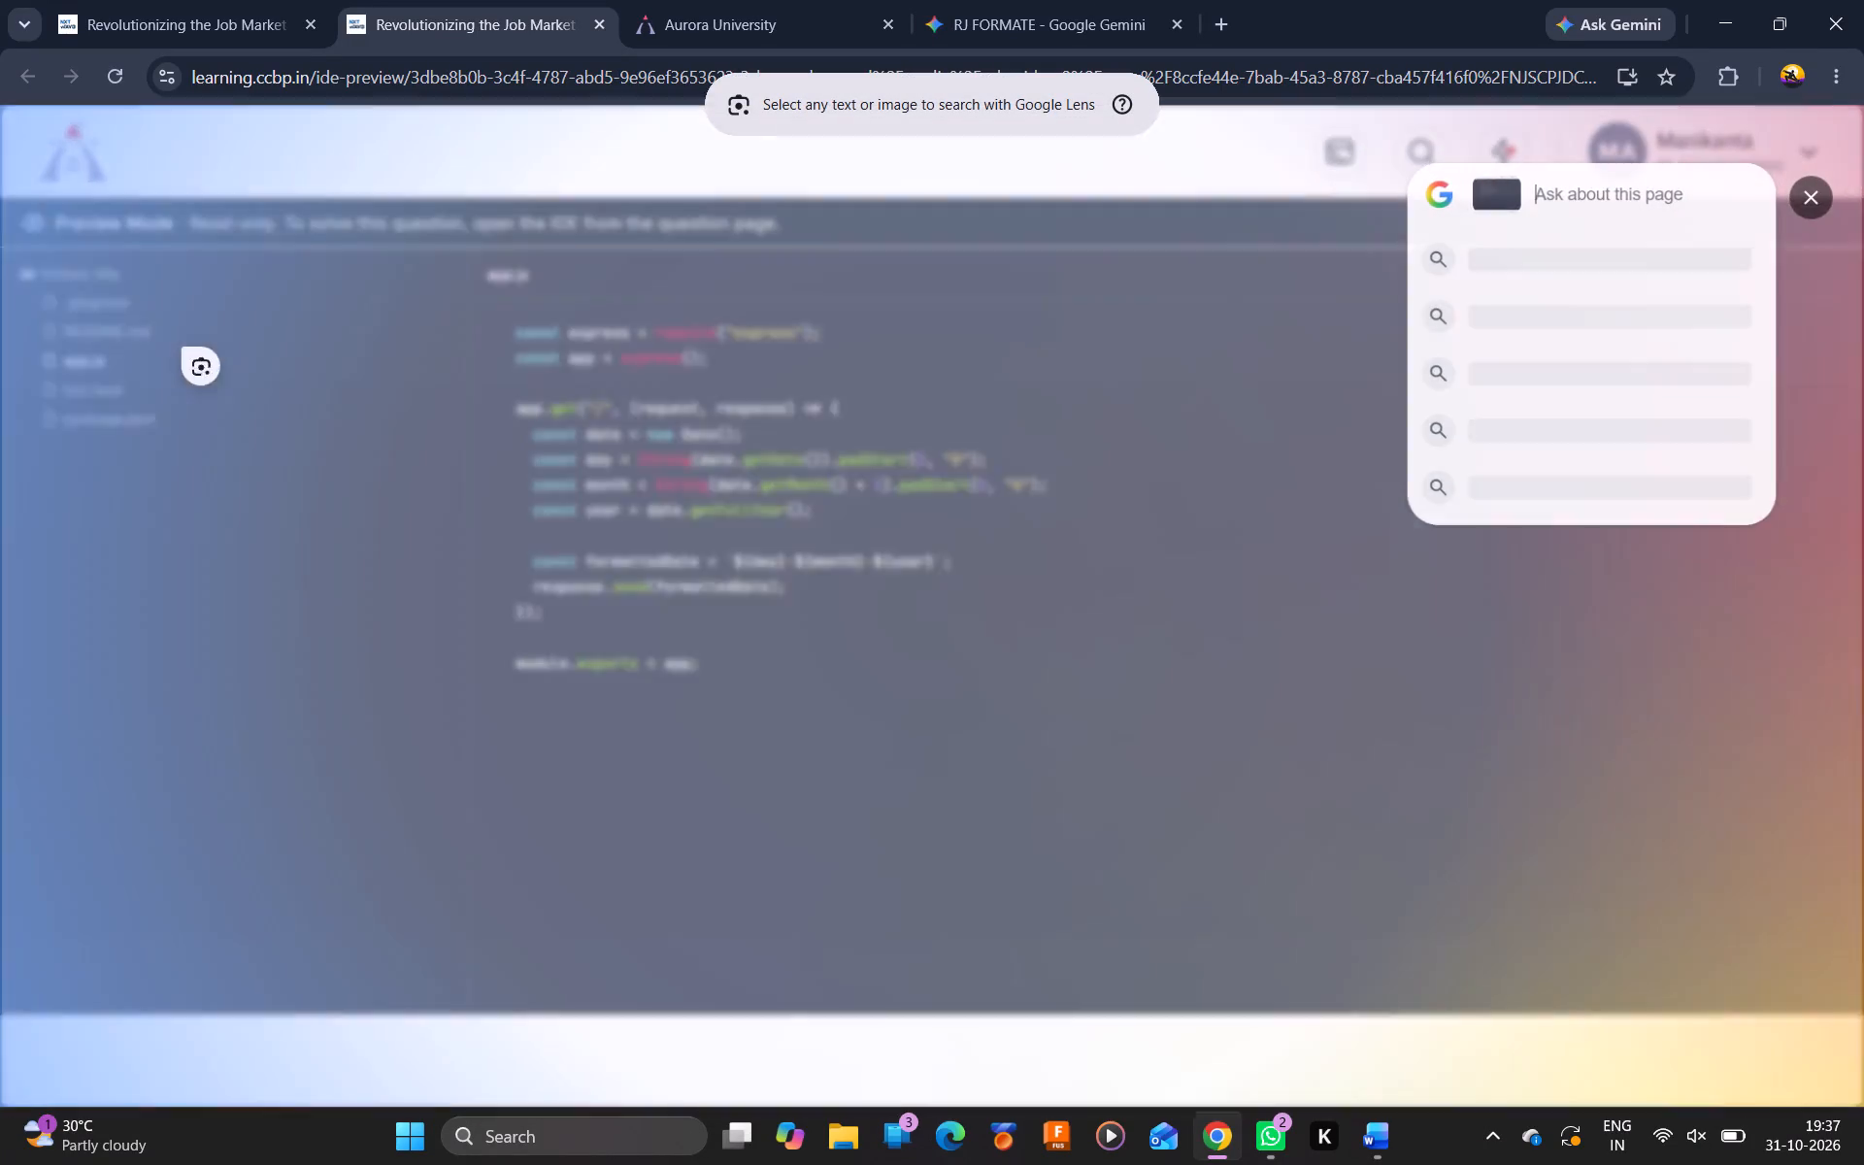
drag(13, 110, 612, 612)
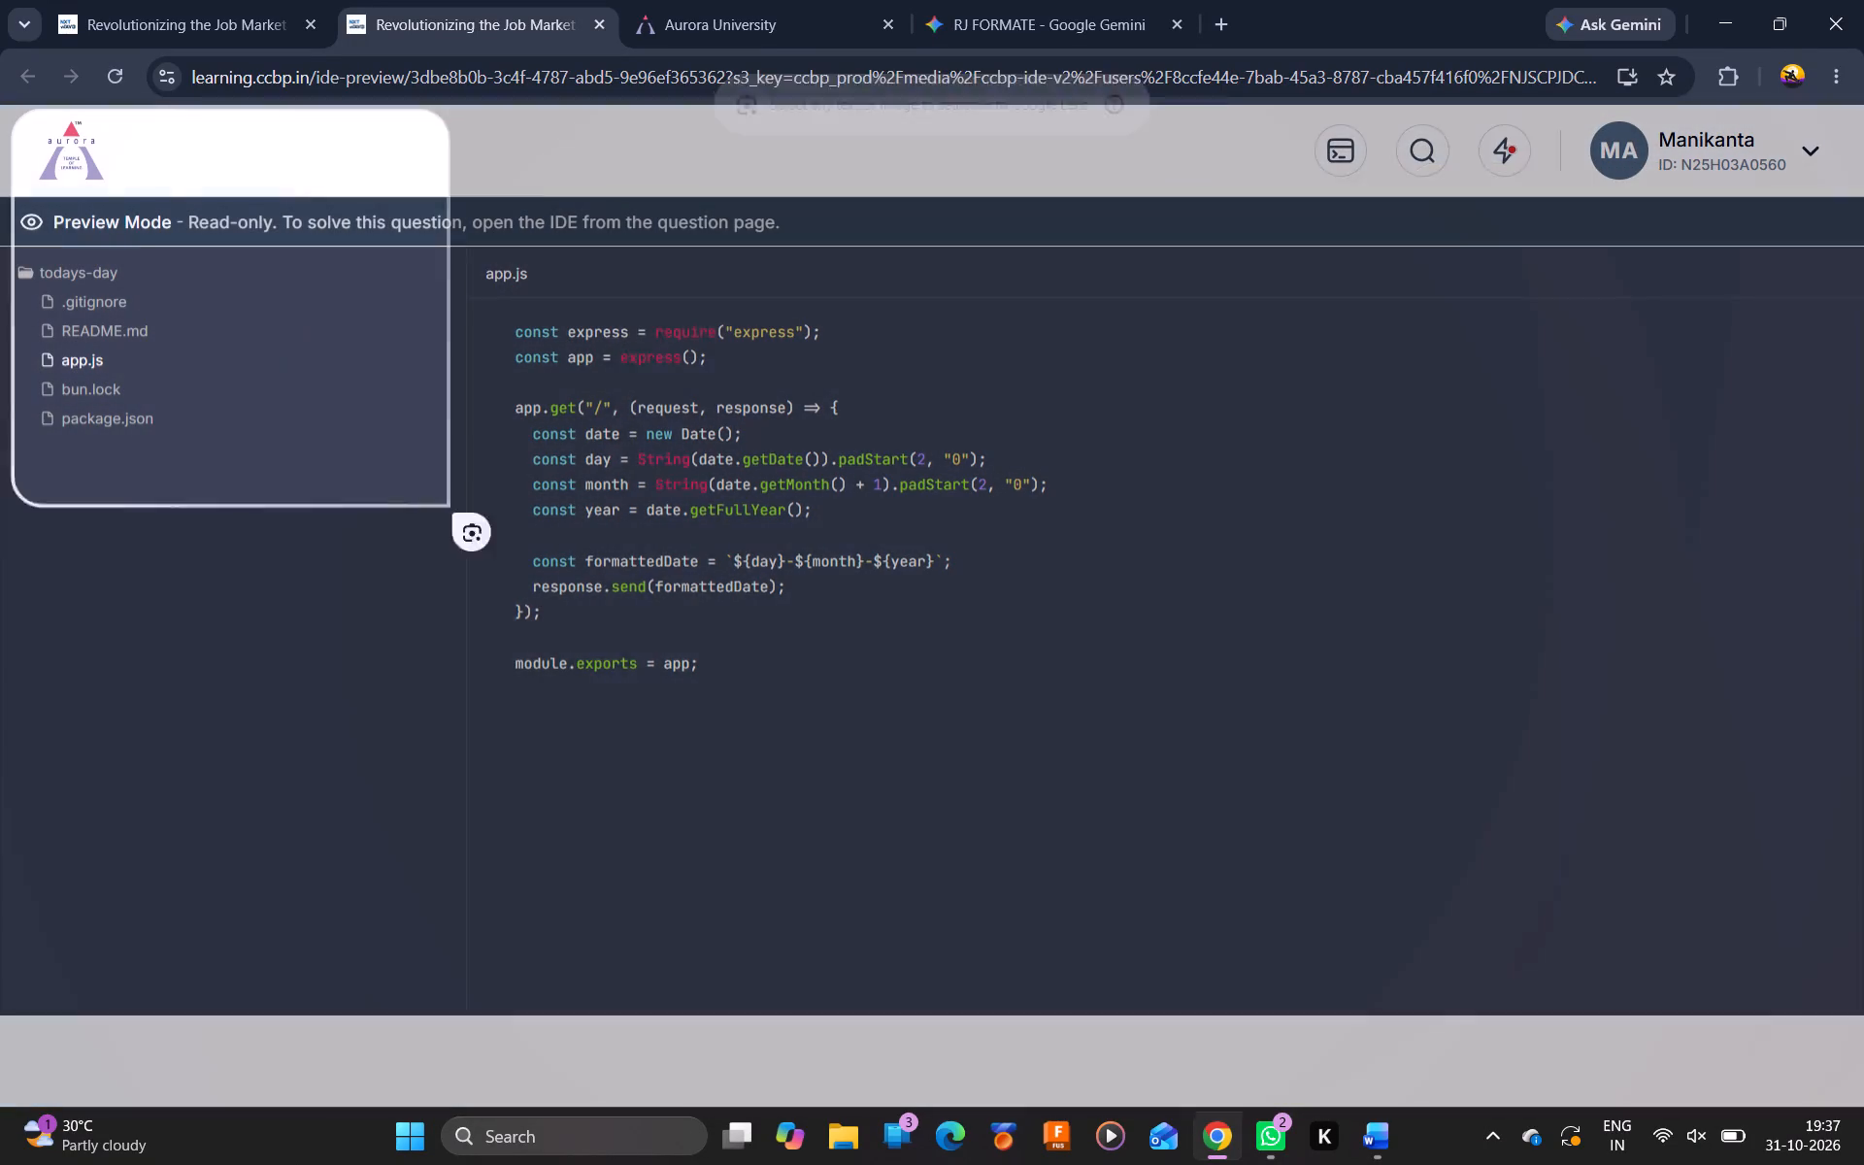
drag(612, 612, 1255, 767)
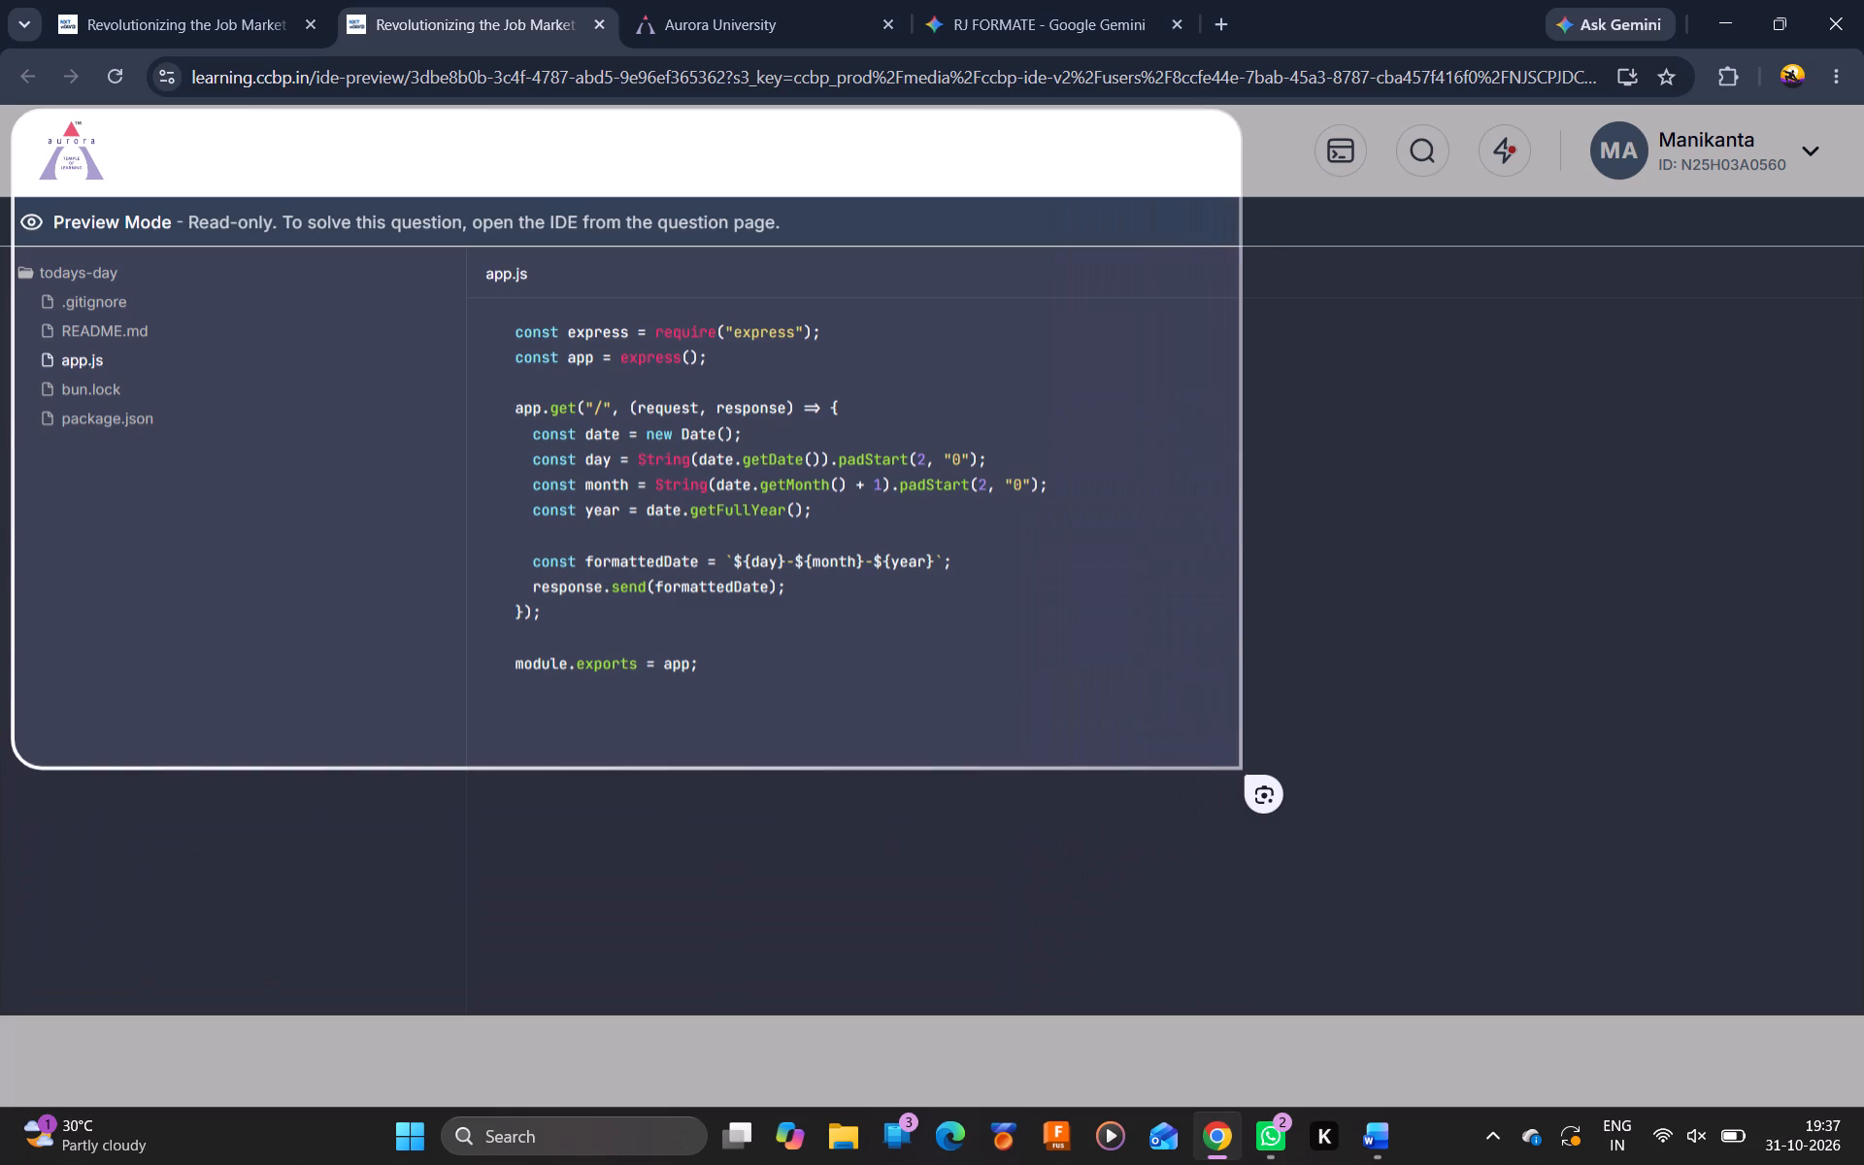
drag(1255, 767, 1675, 728)
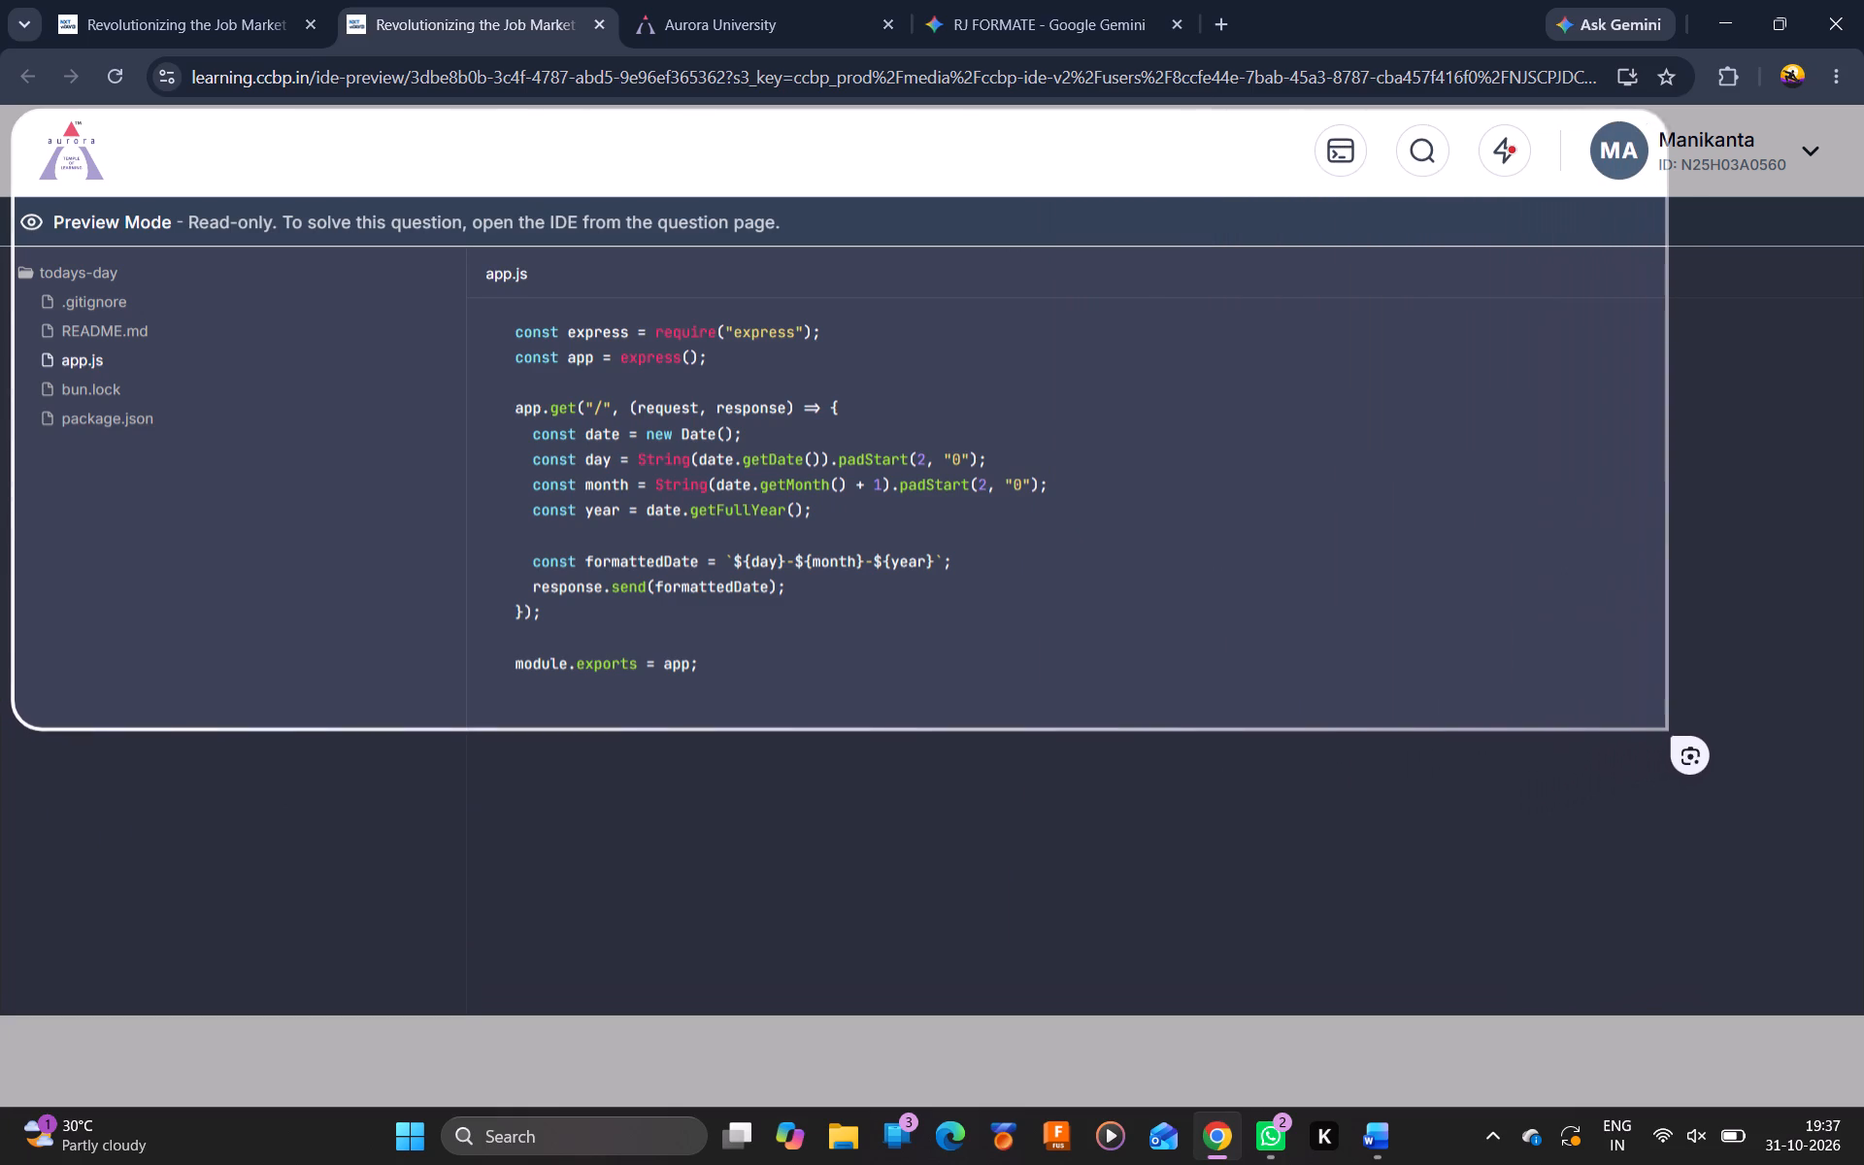
drag(1675, 728, 1857, 676)
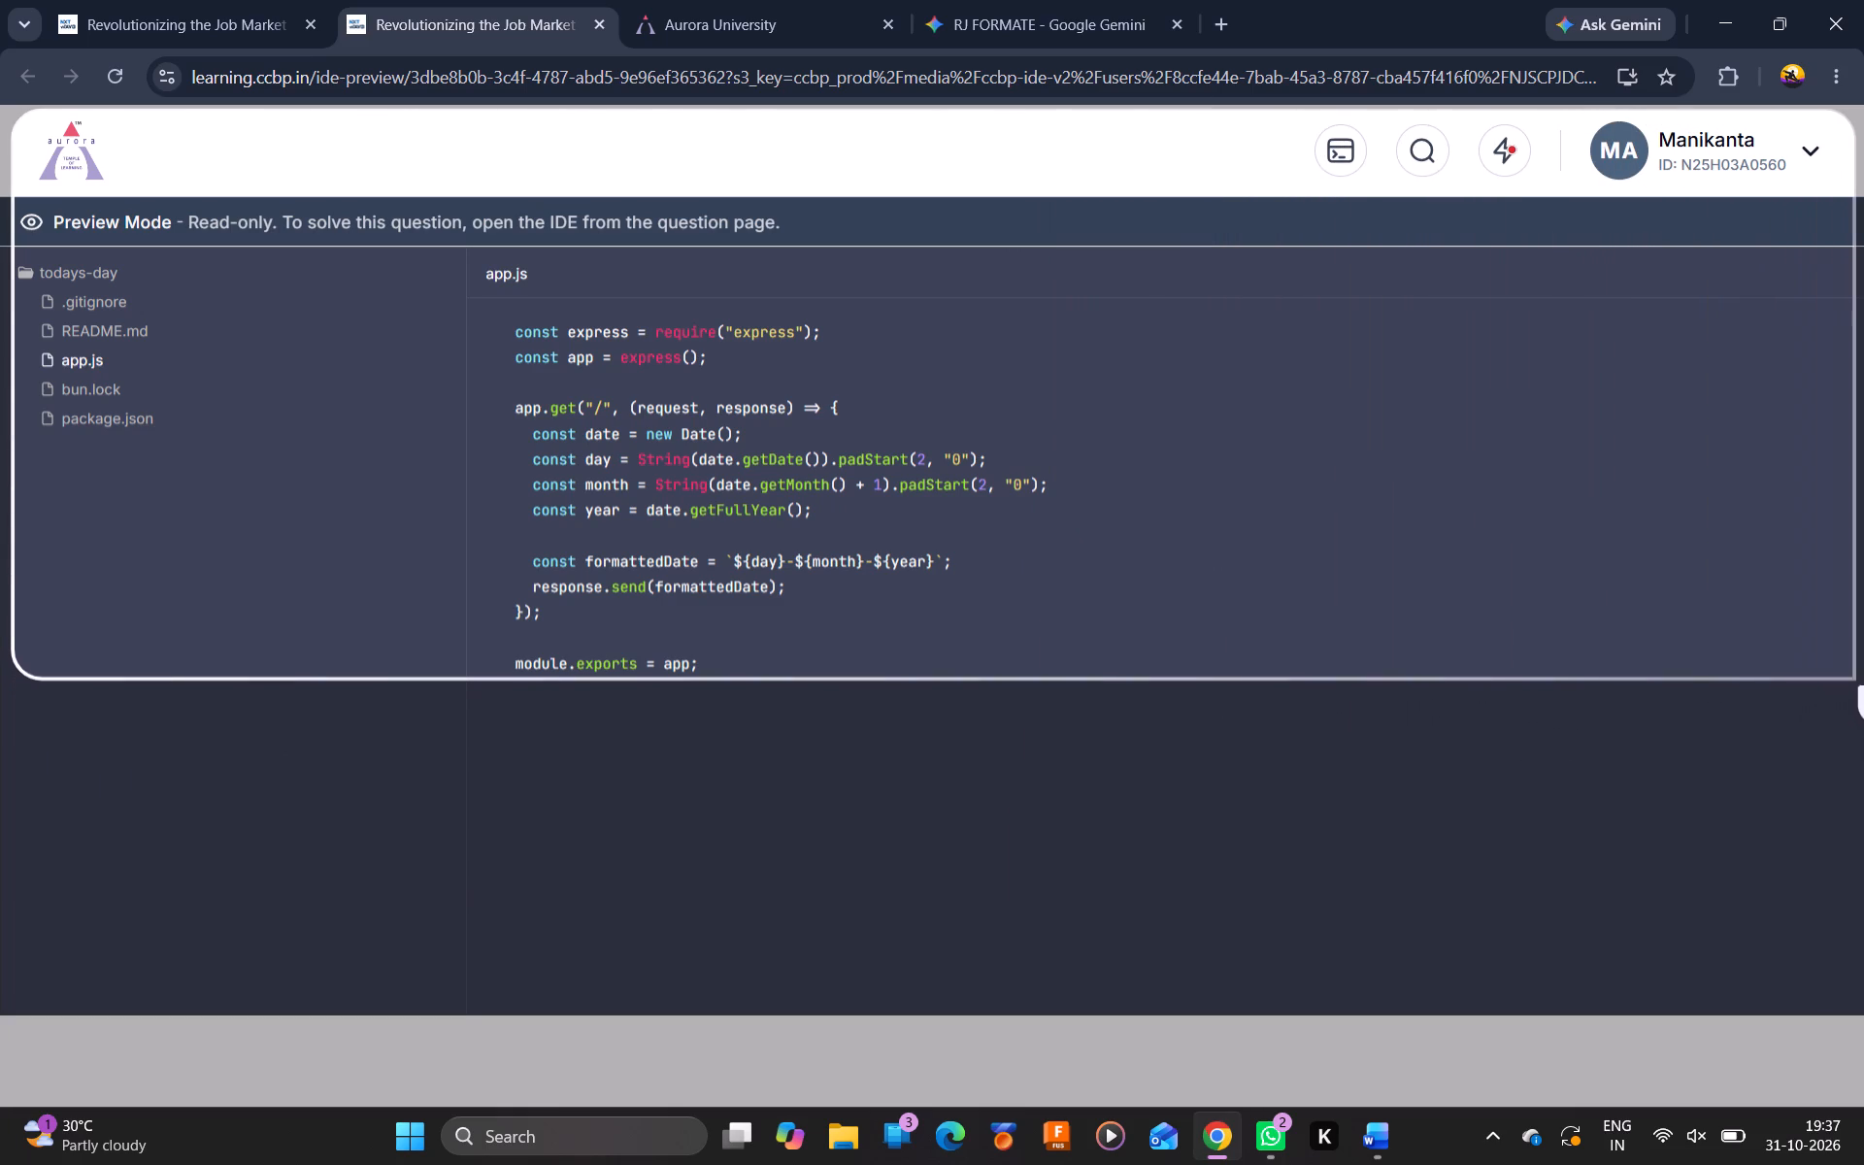
drag(1857, 676, 1861, 611)
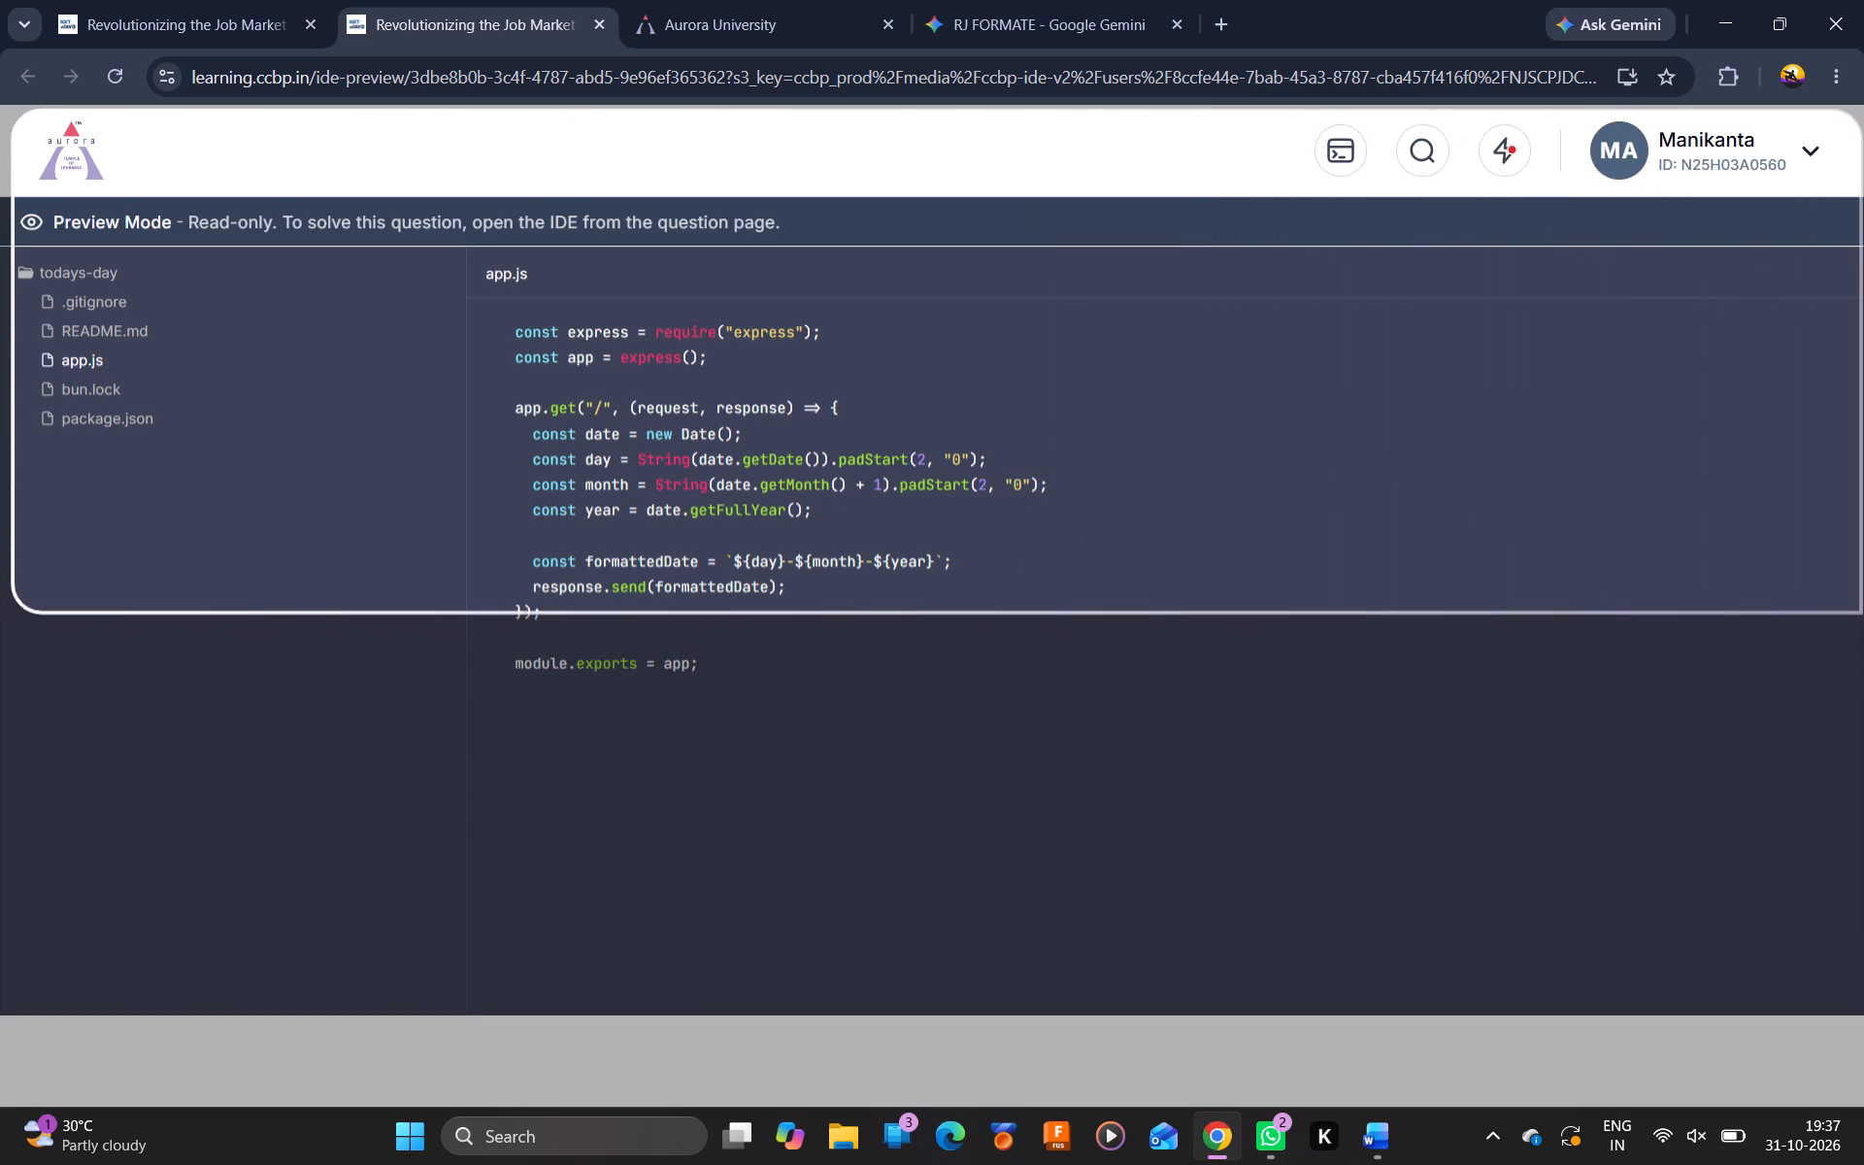
drag(1861, 611, 1857, 687)
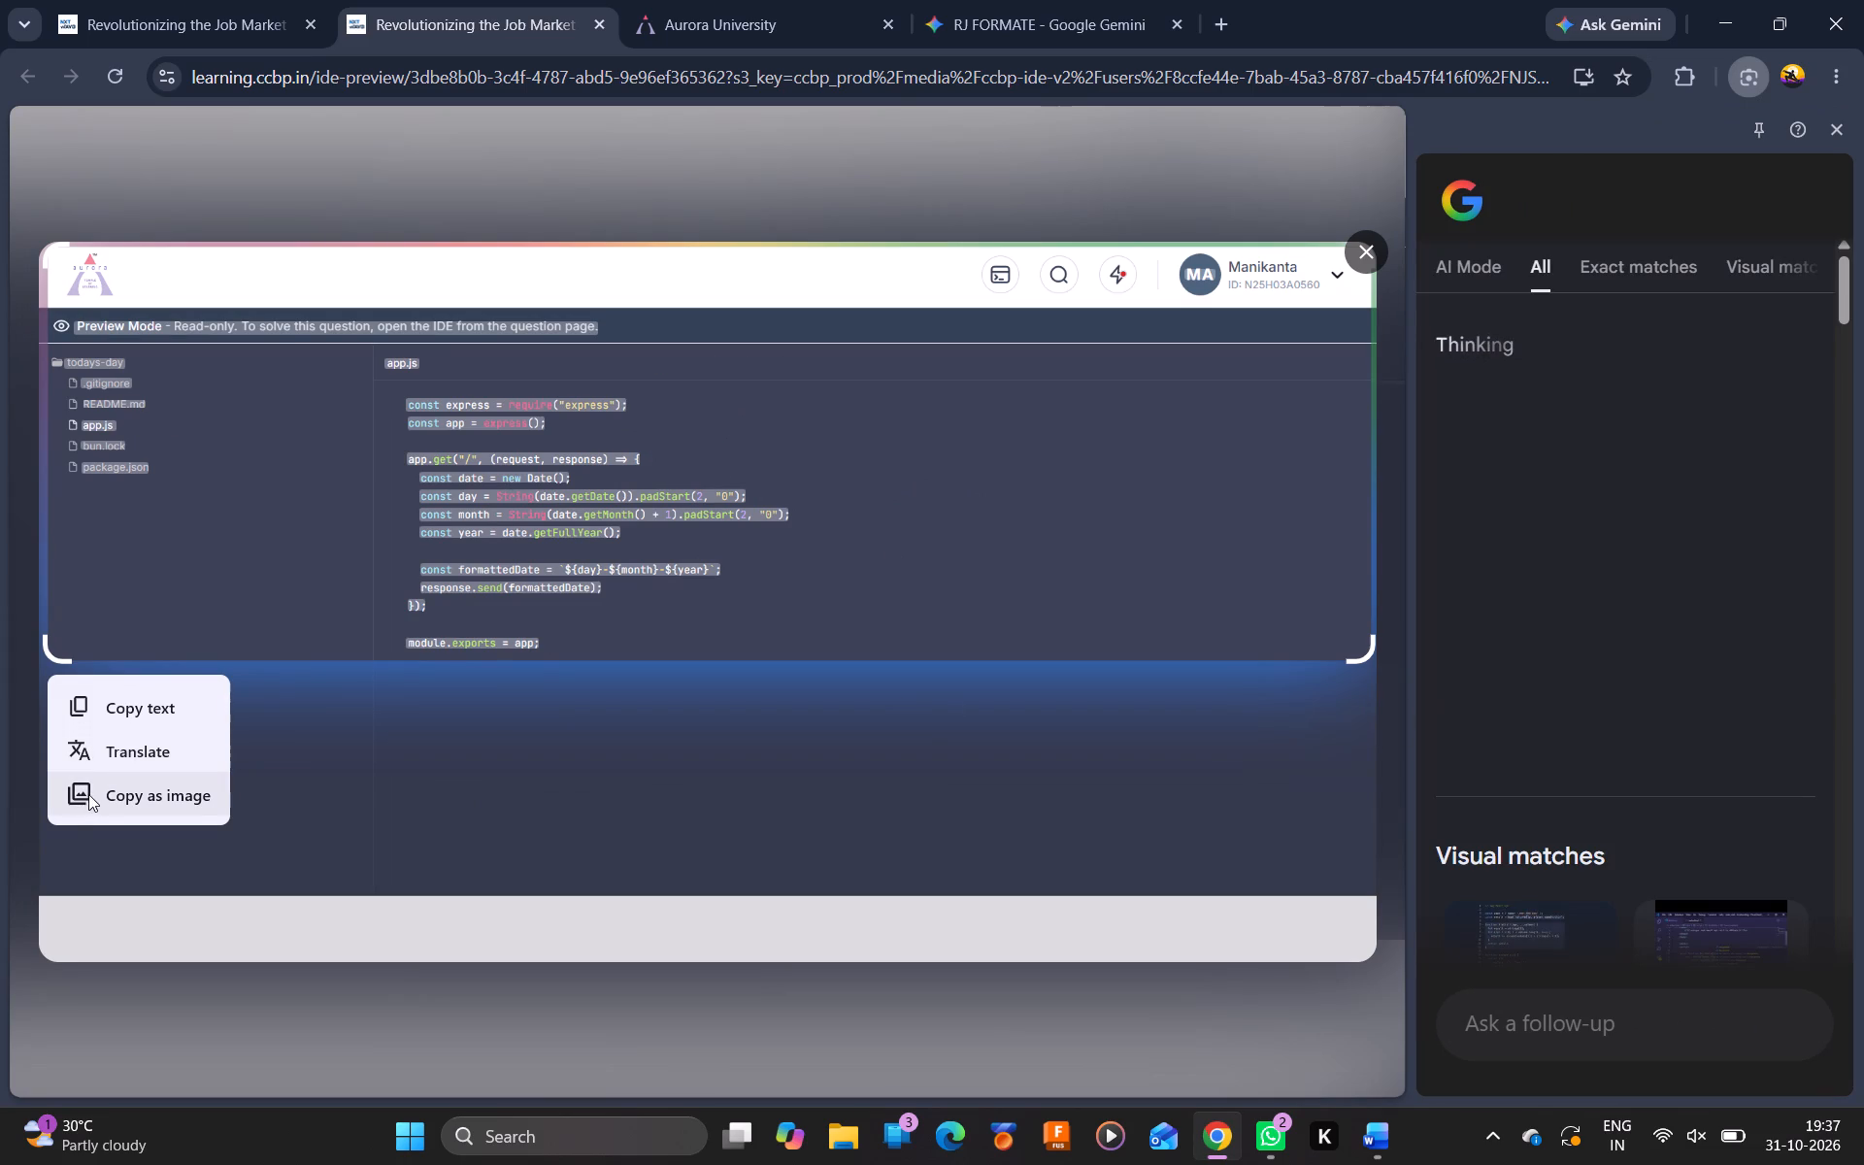
click(88, 794)
click(1836, 141)
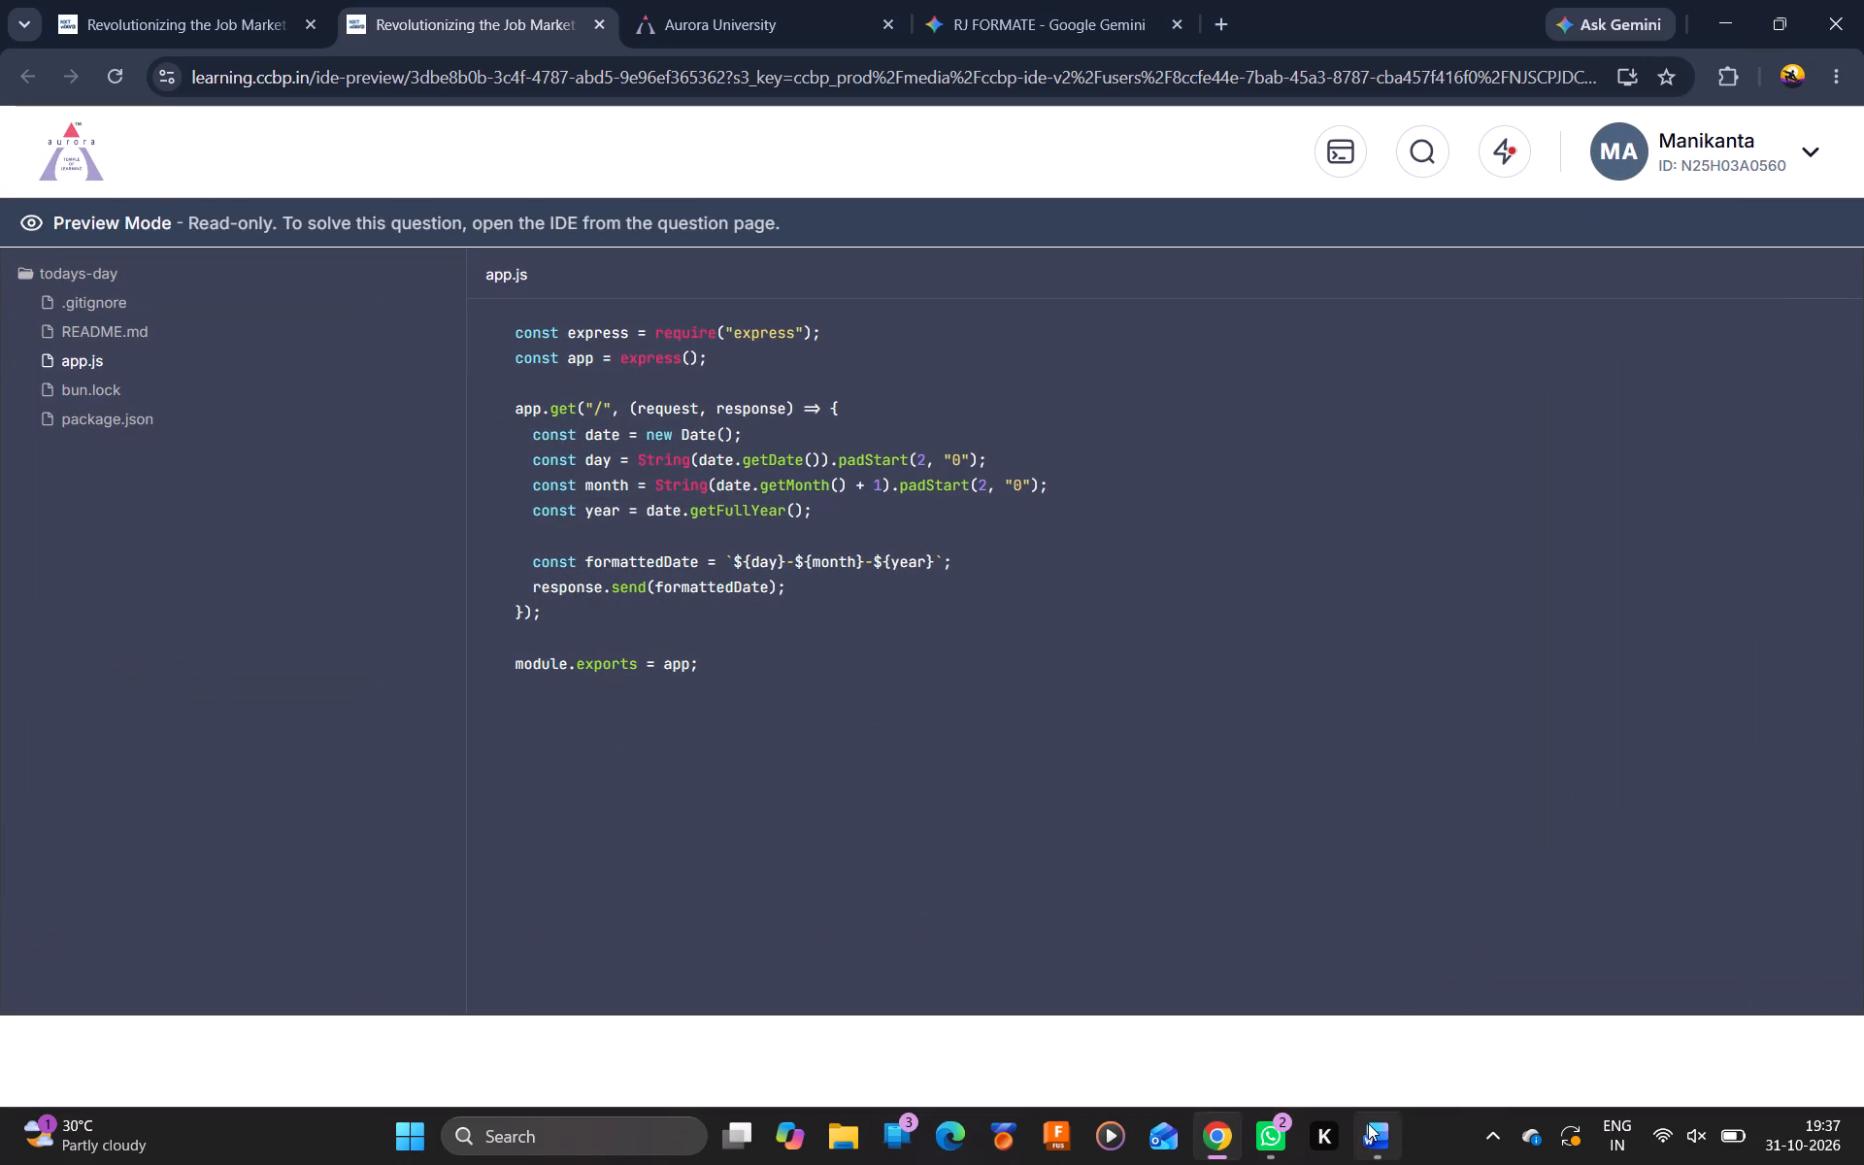
Switch to the Word report and paste the copied code image under item 2 on the second page.
click(1368, 1123)
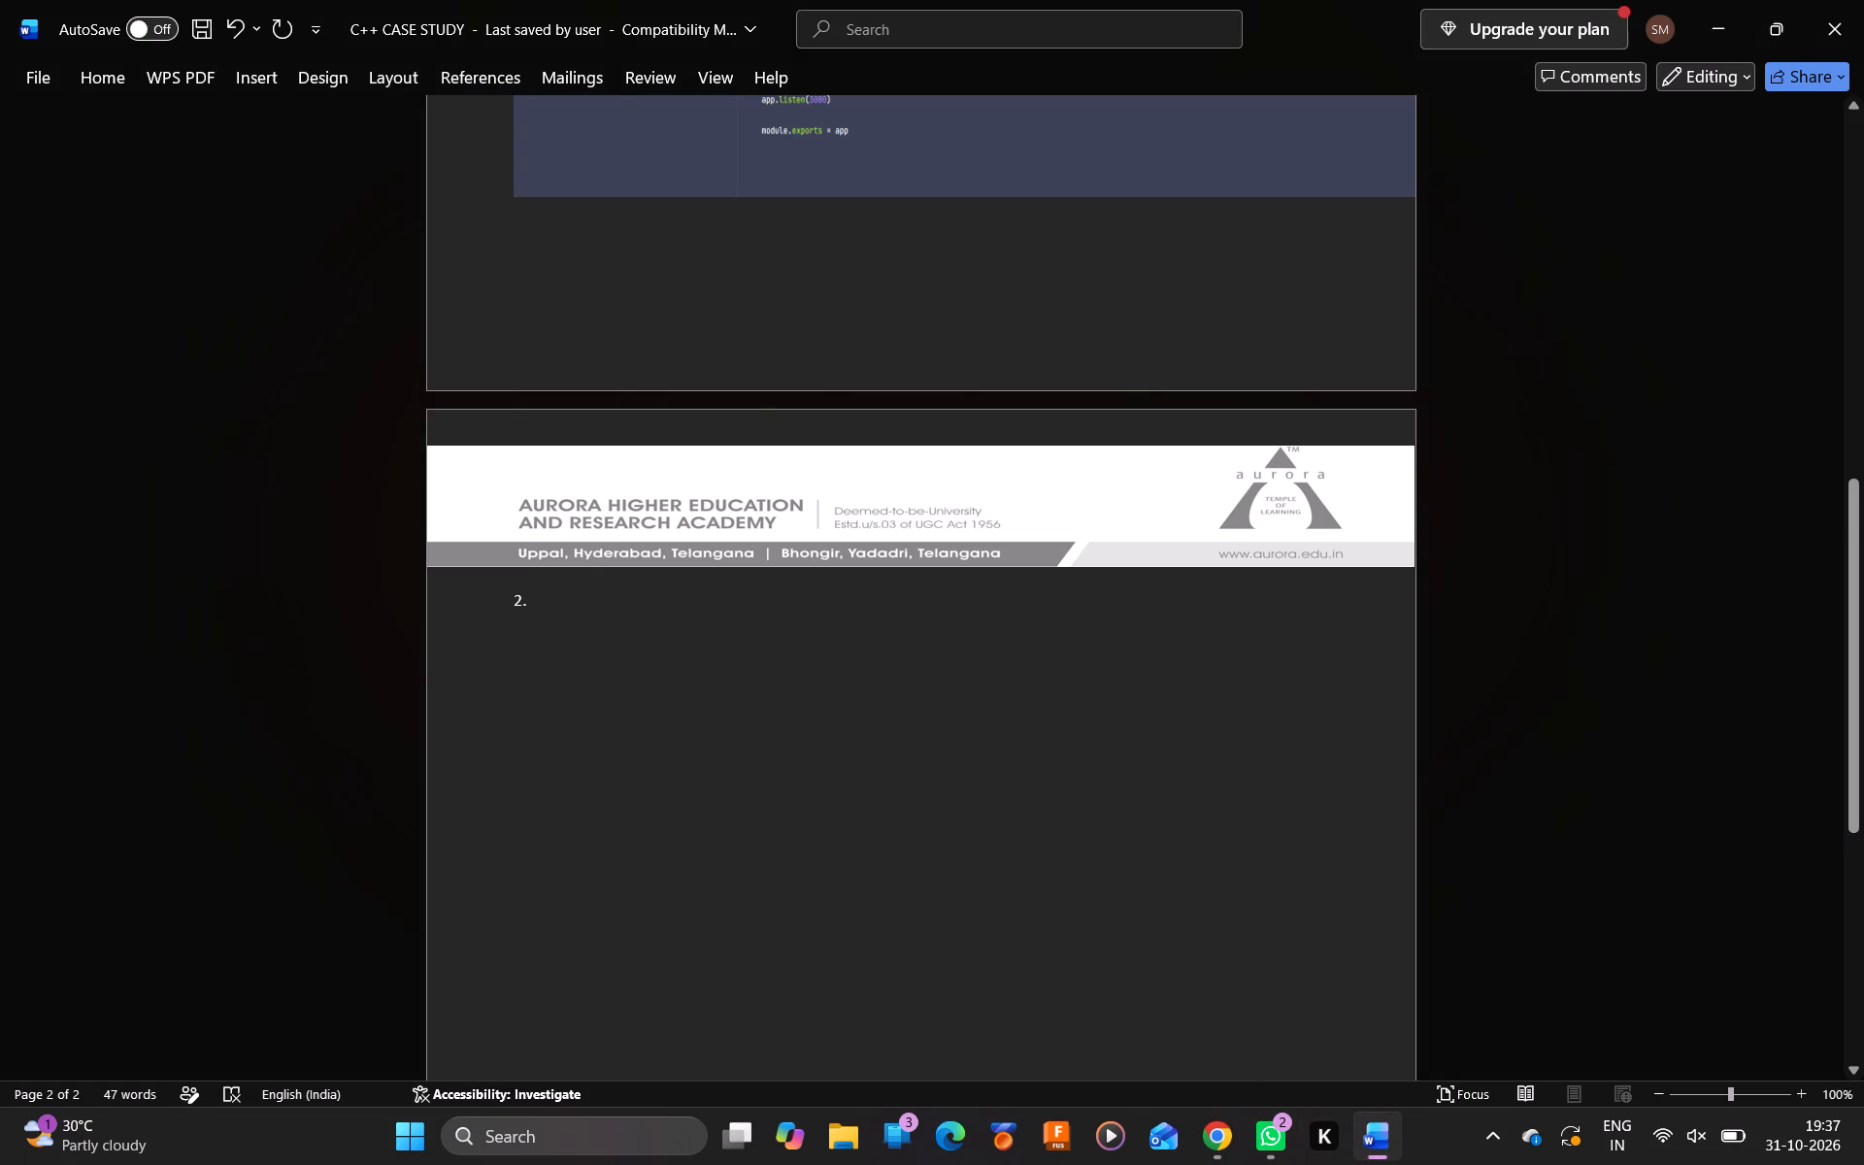
key(ctrl+v)
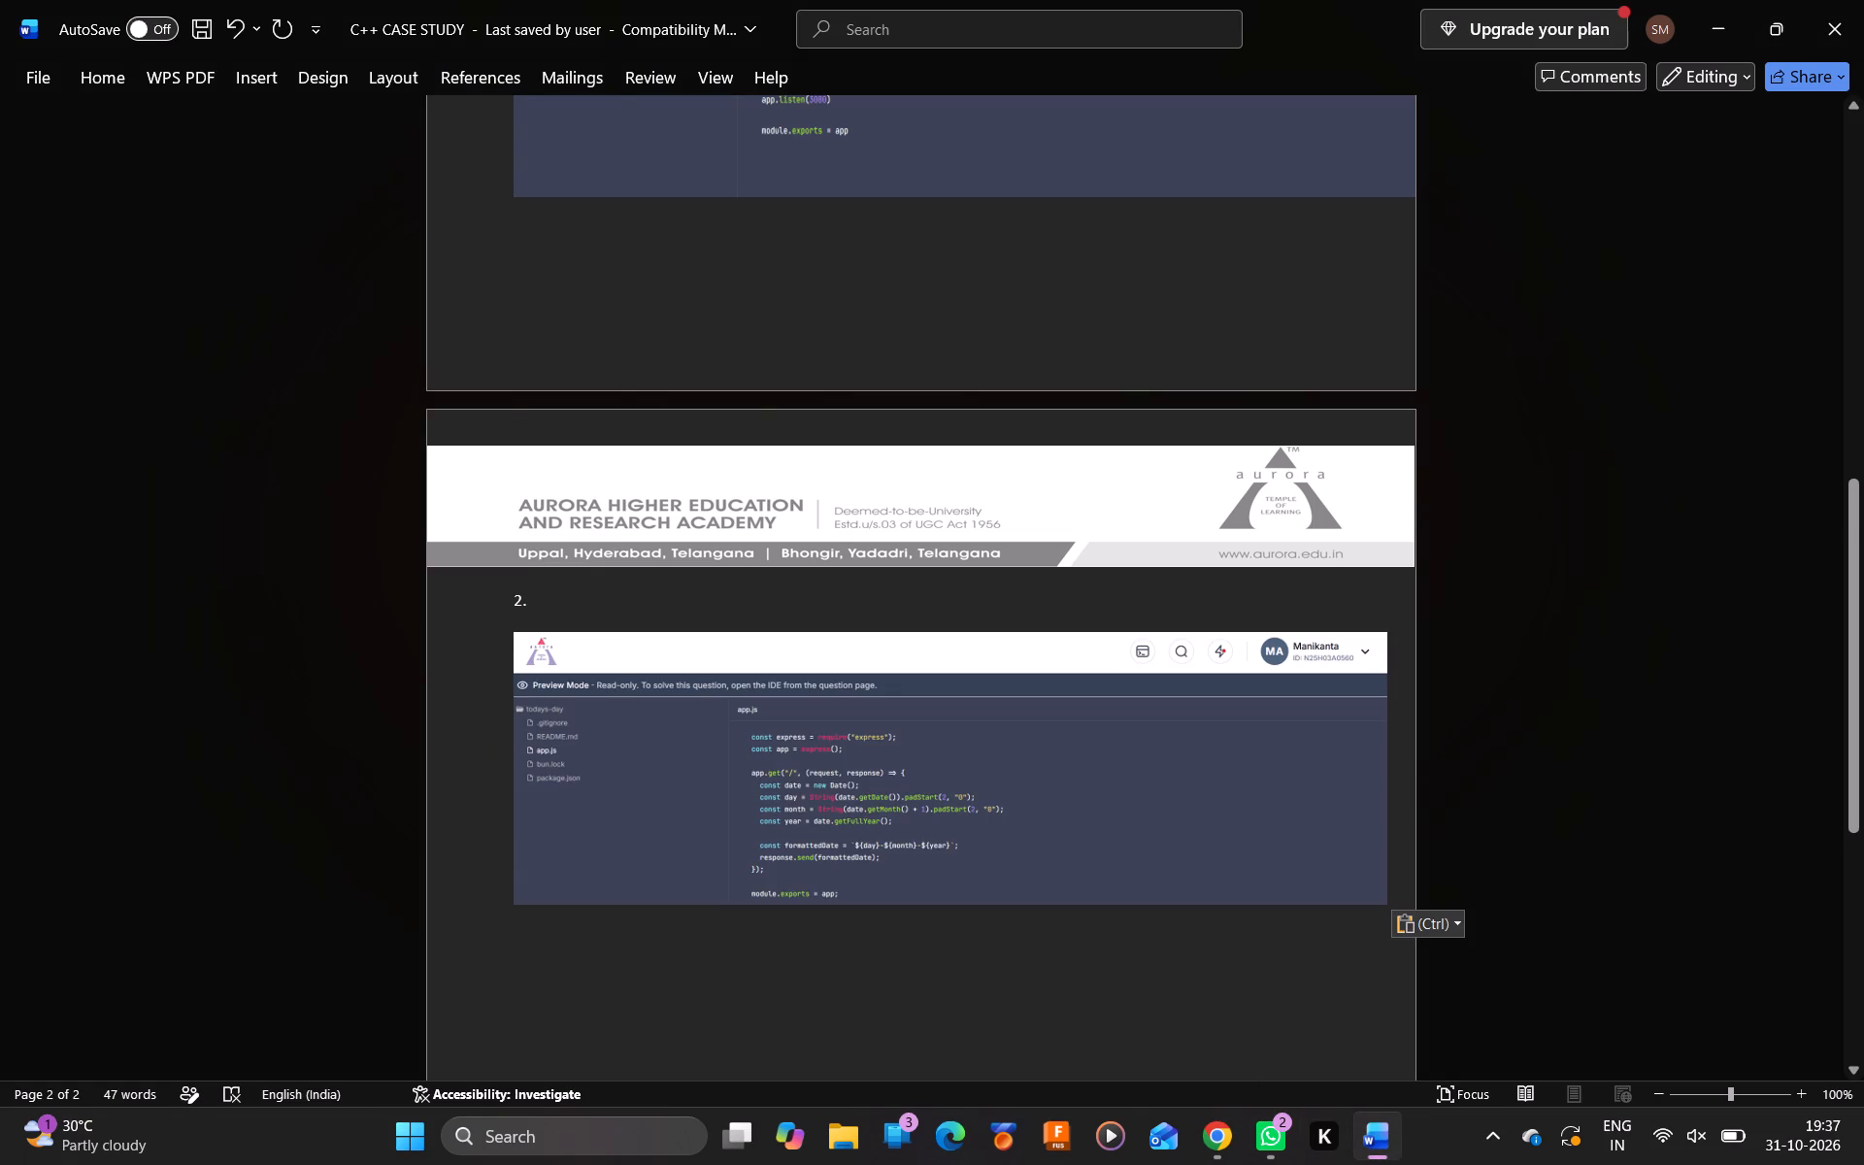
Increase the font size of the item number 2. to 14.
click(522, 601)
drag(530, 597, 518, 597)
drag(518, 597, 509, 599)
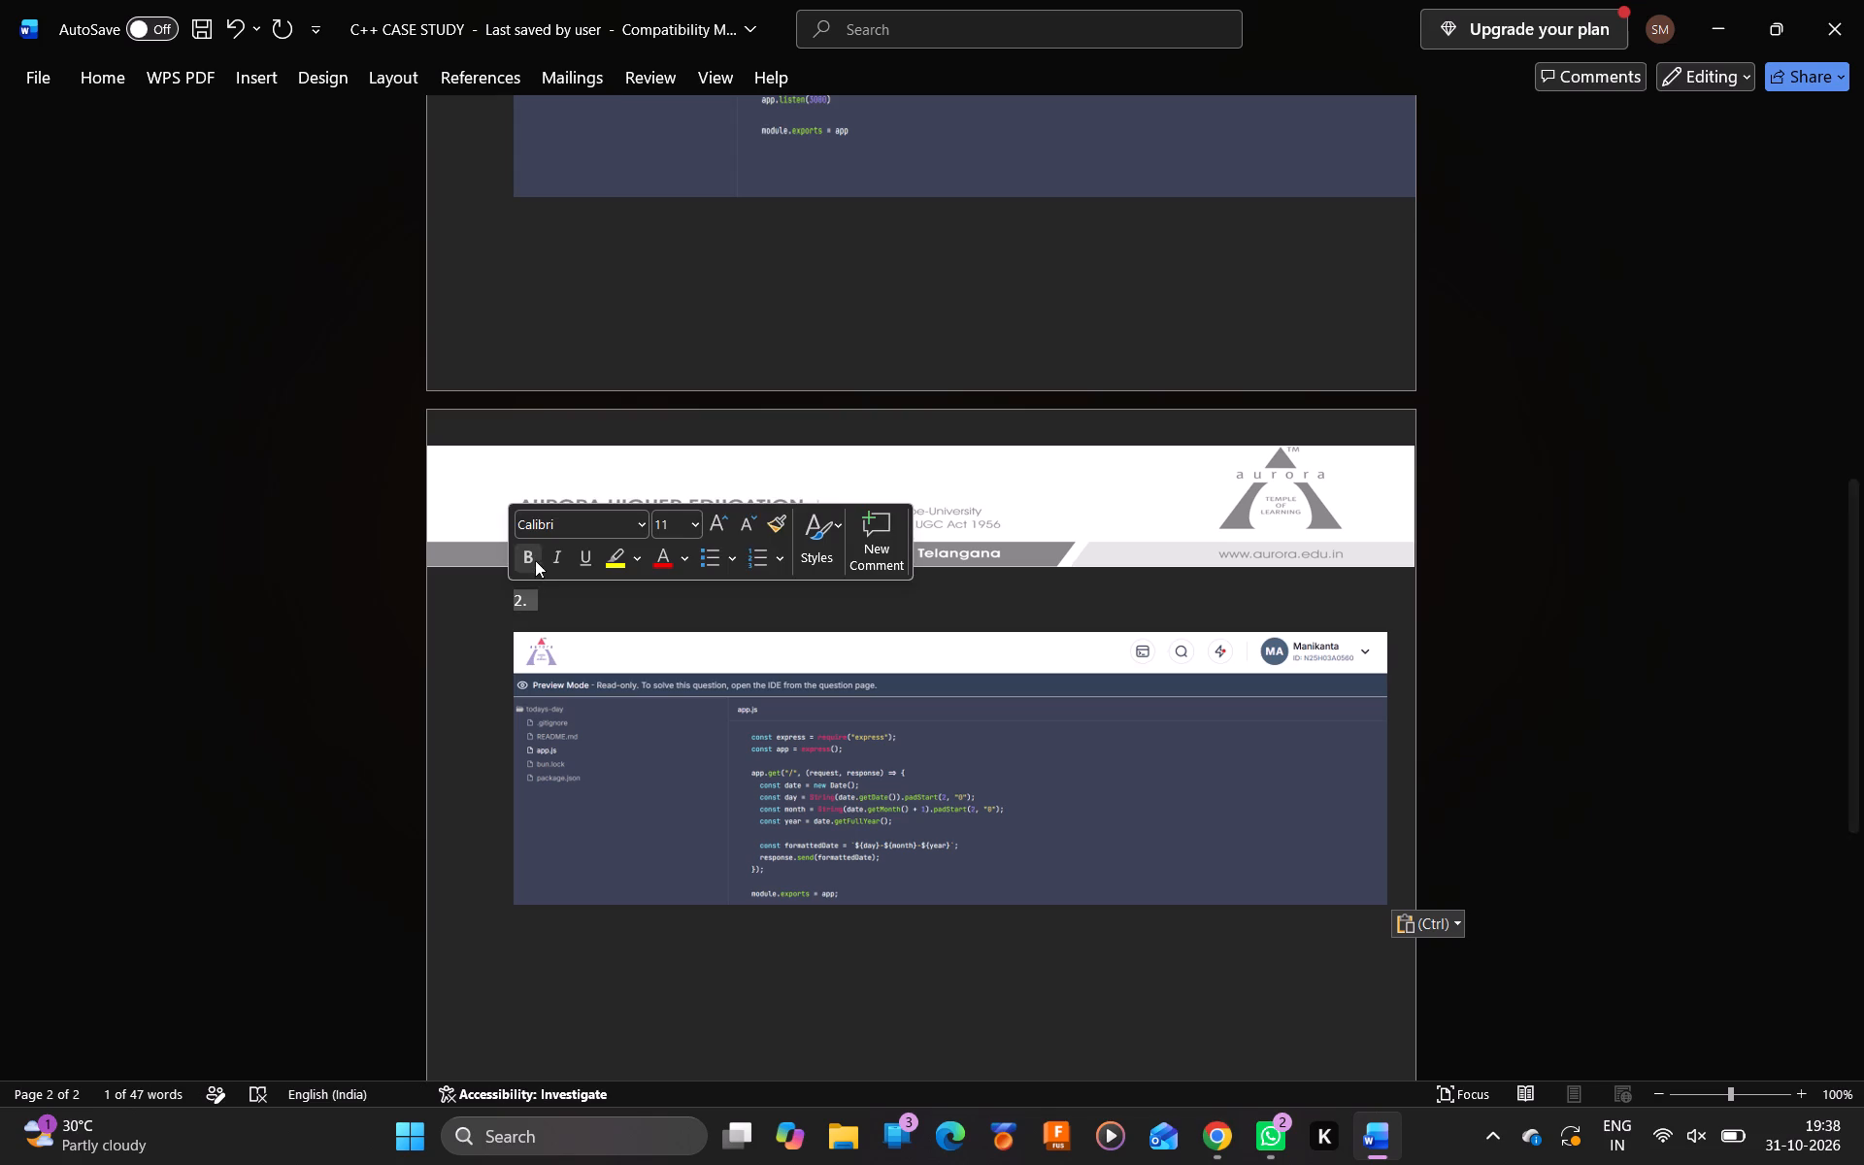
click(722, 514)
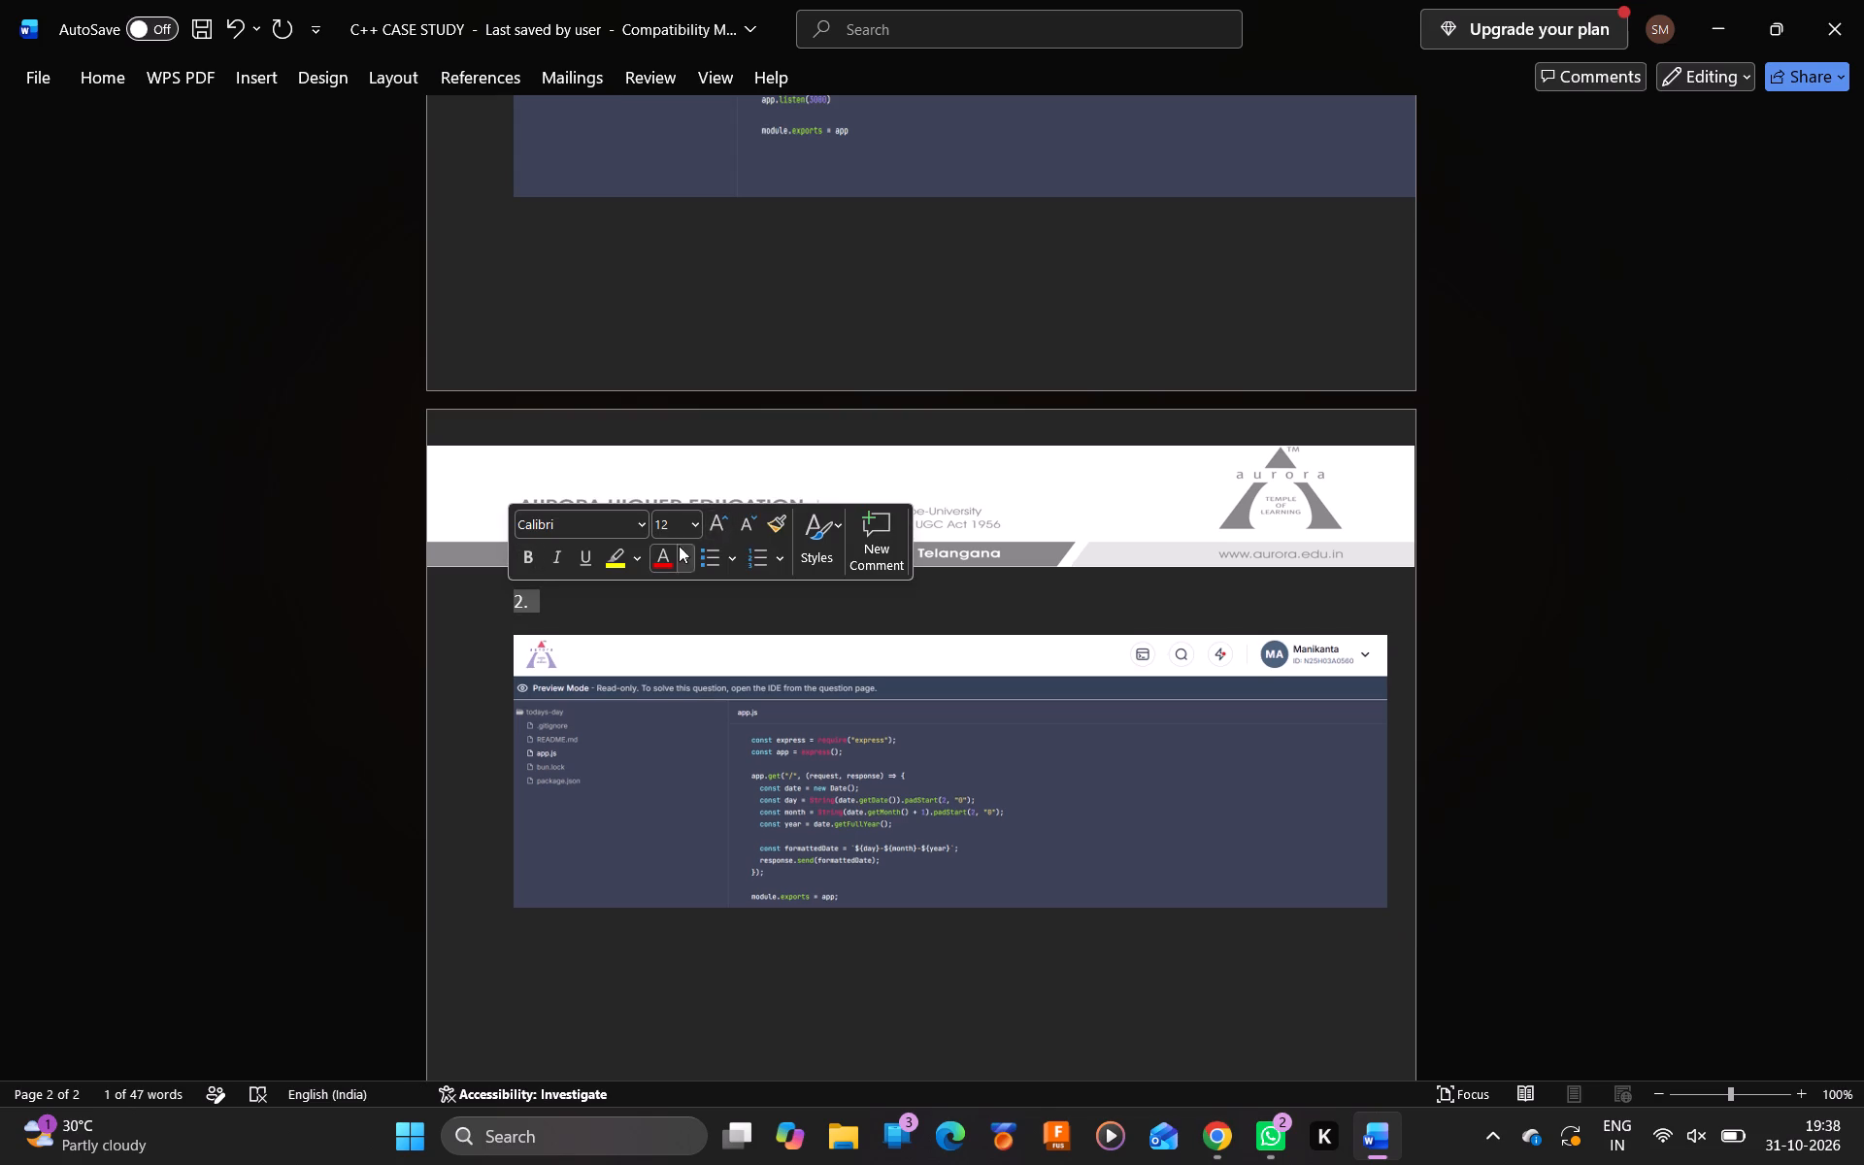
click(718, 525)
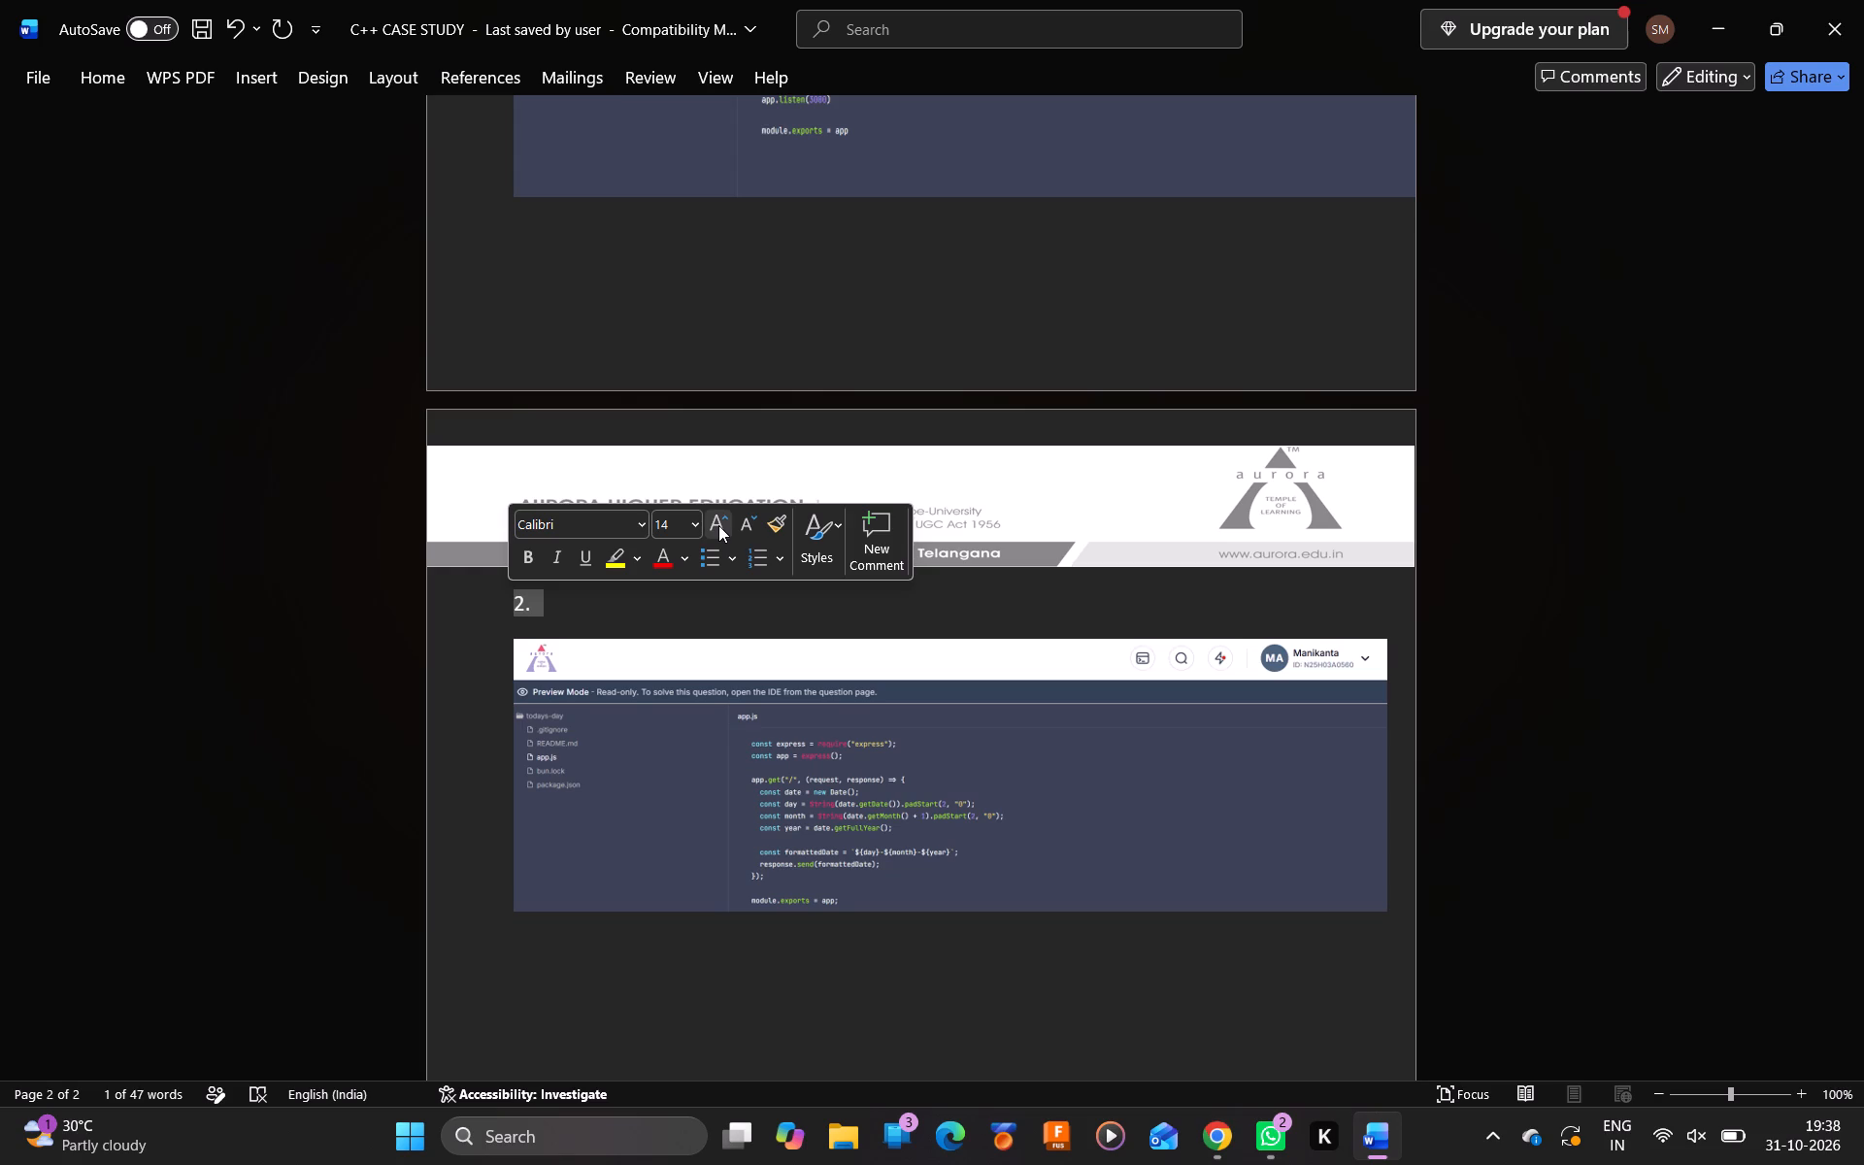
click(852, 361)
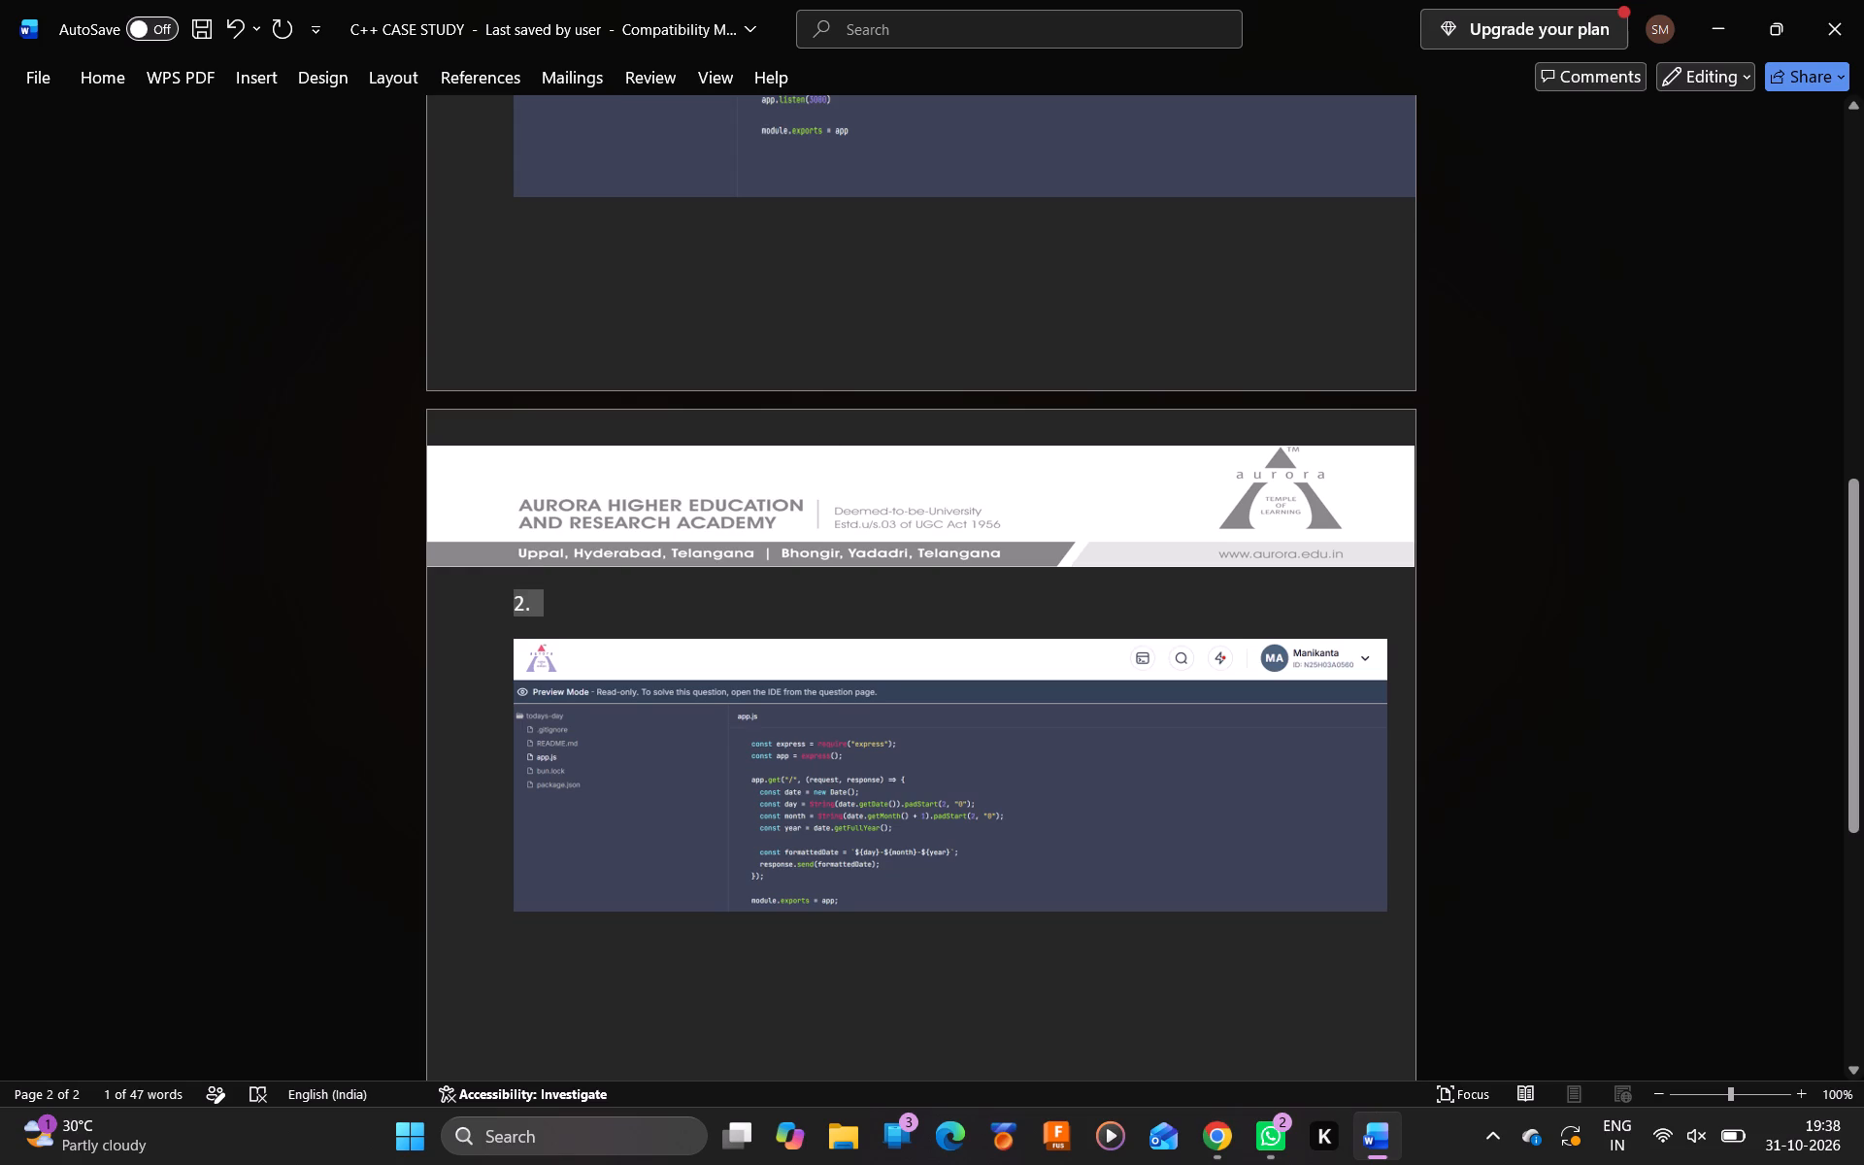
Select the item number 1. above the first code image on page one.
scroll(852, 361, up, 4)
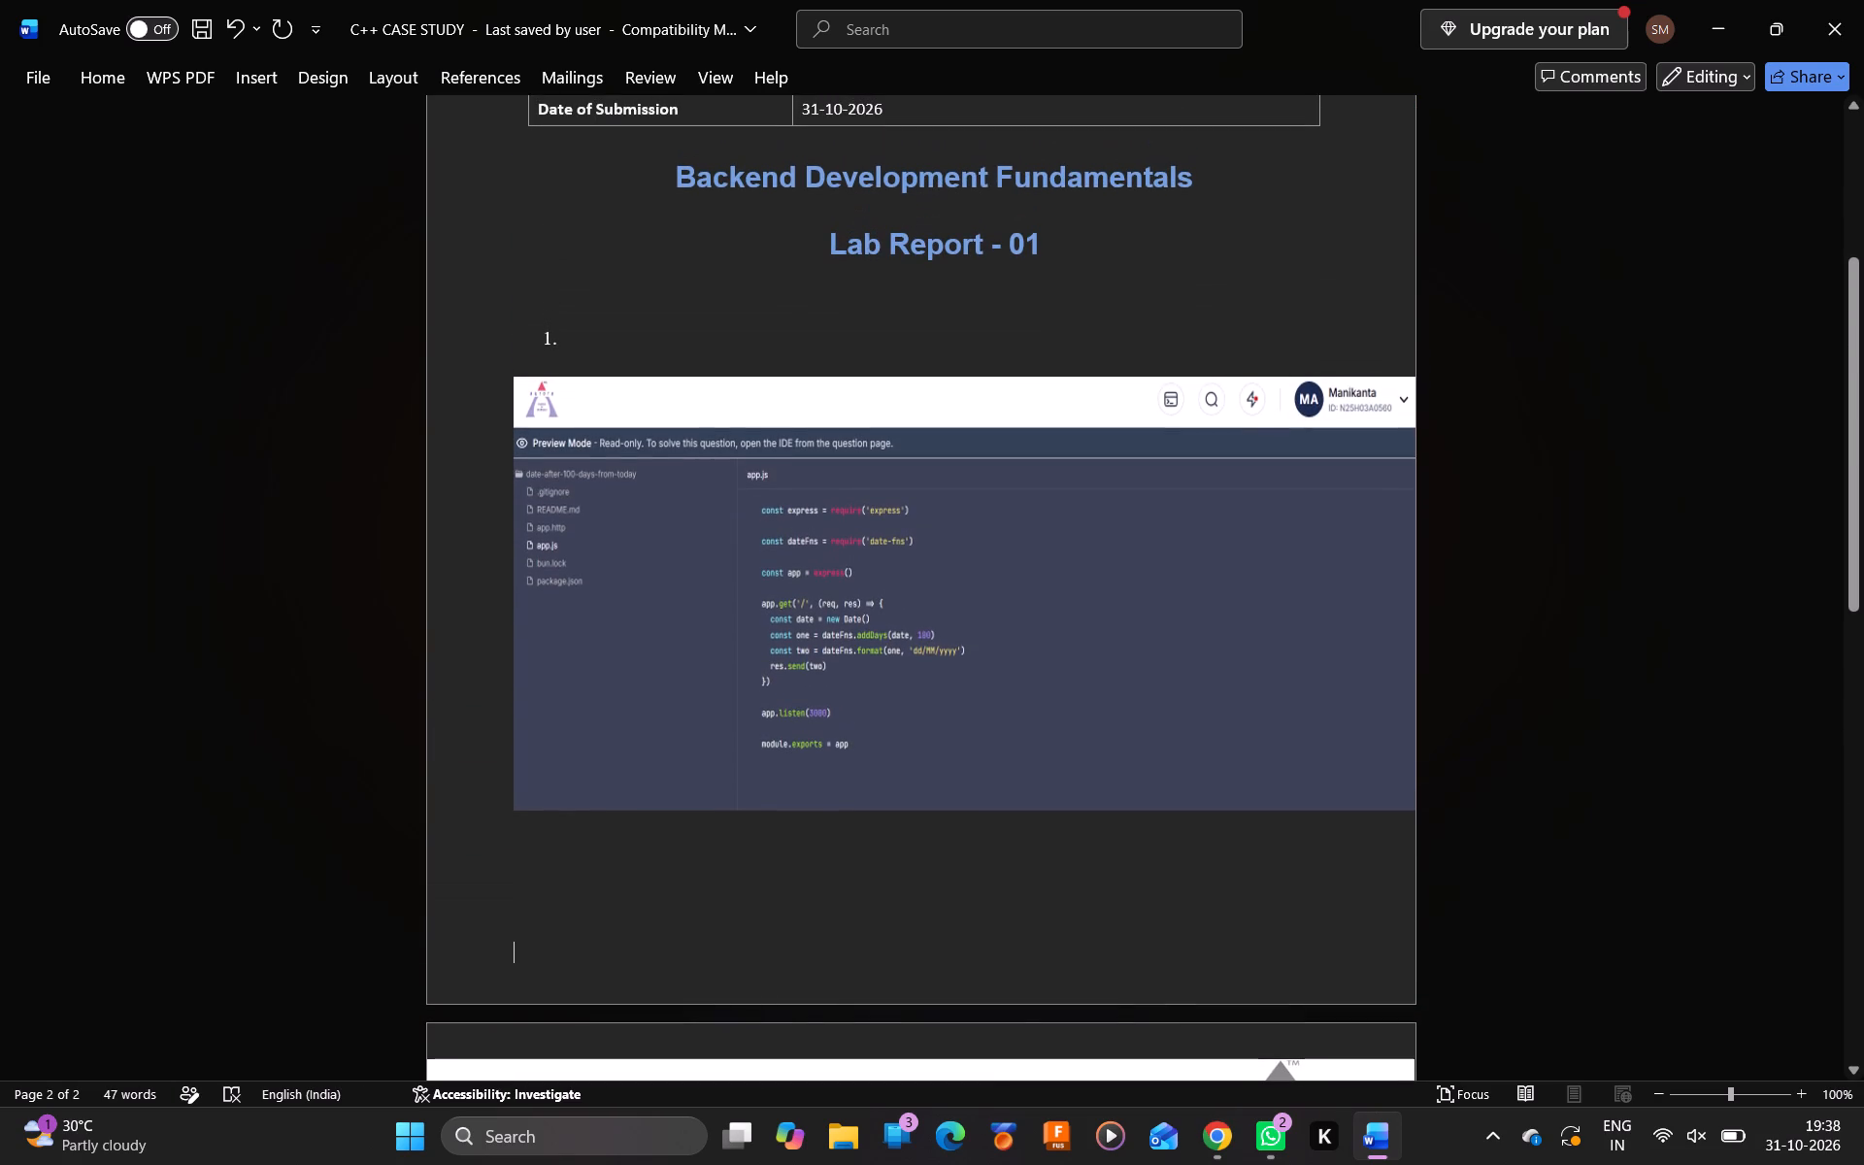
click(568, 337)
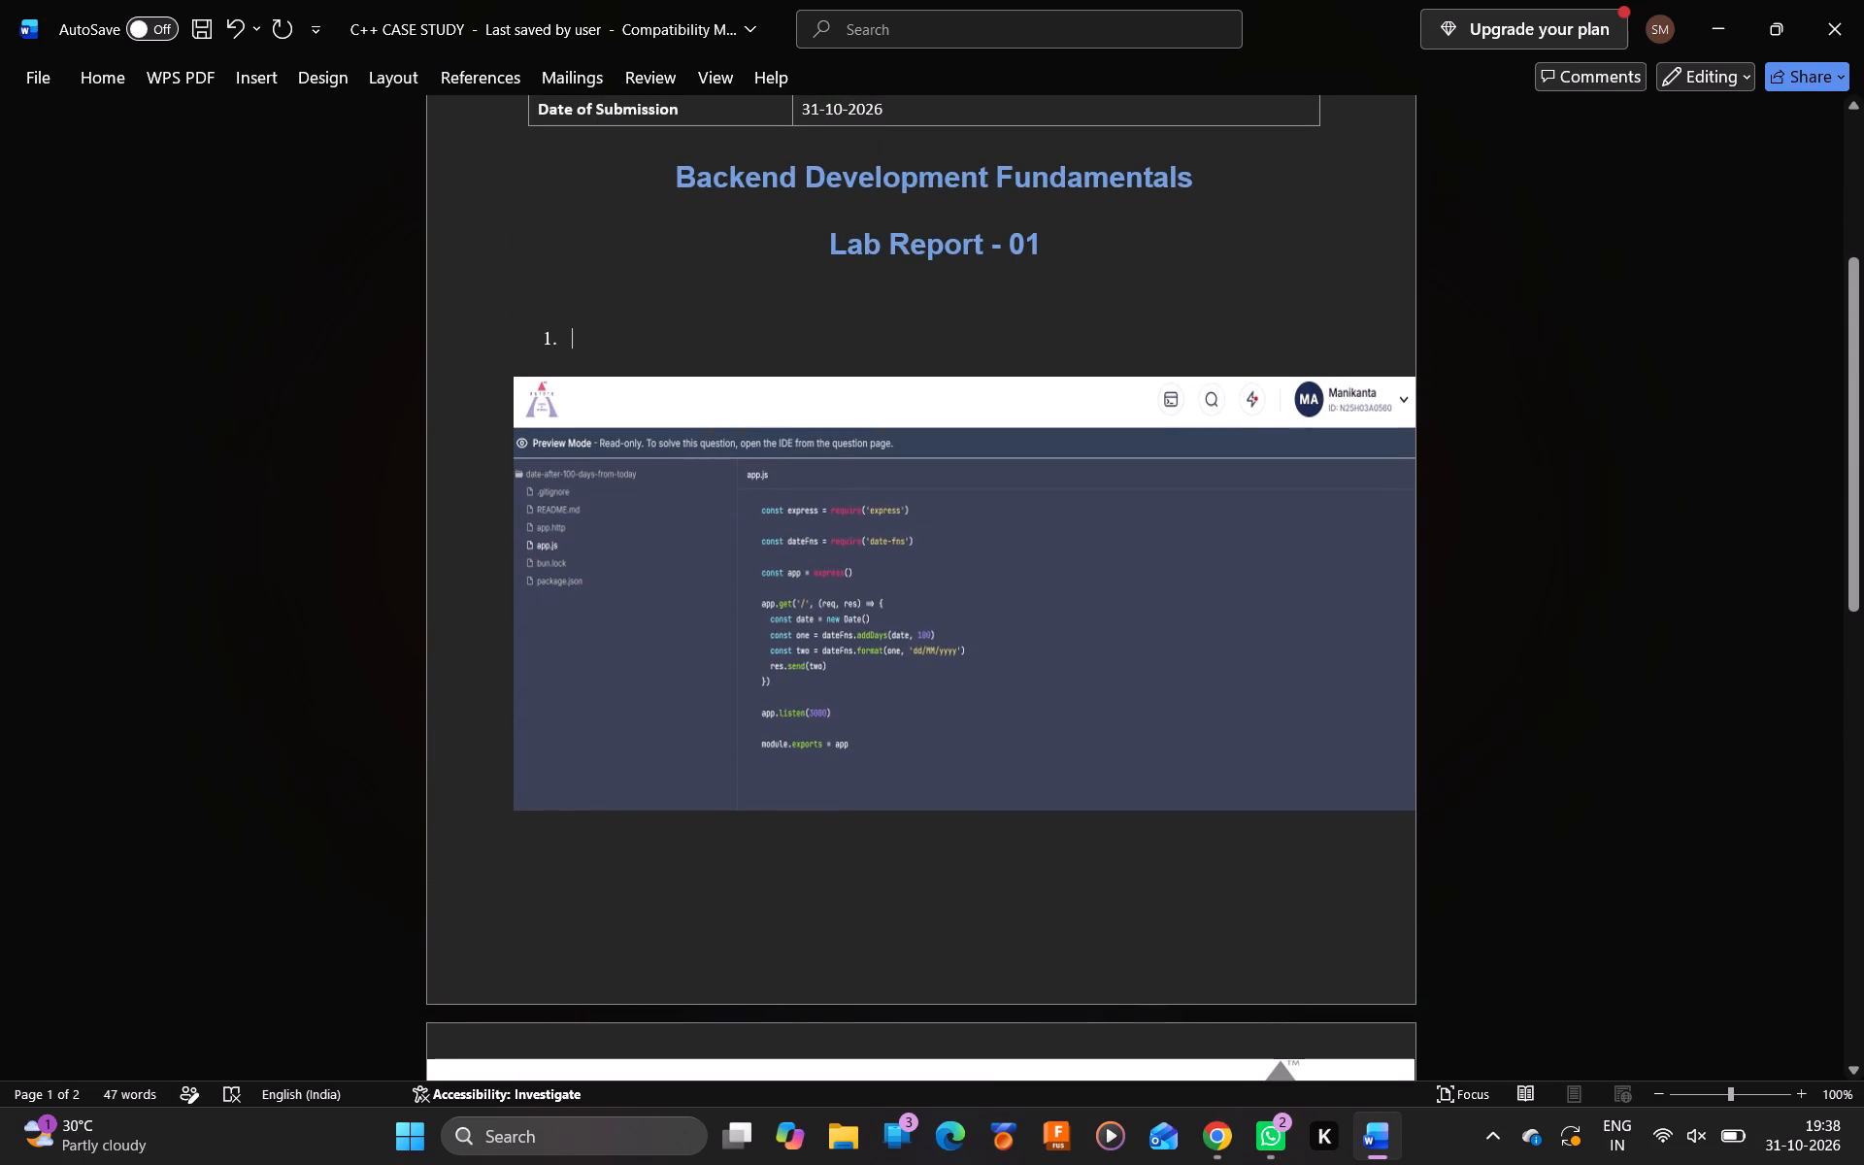
triple_click(563, 341)
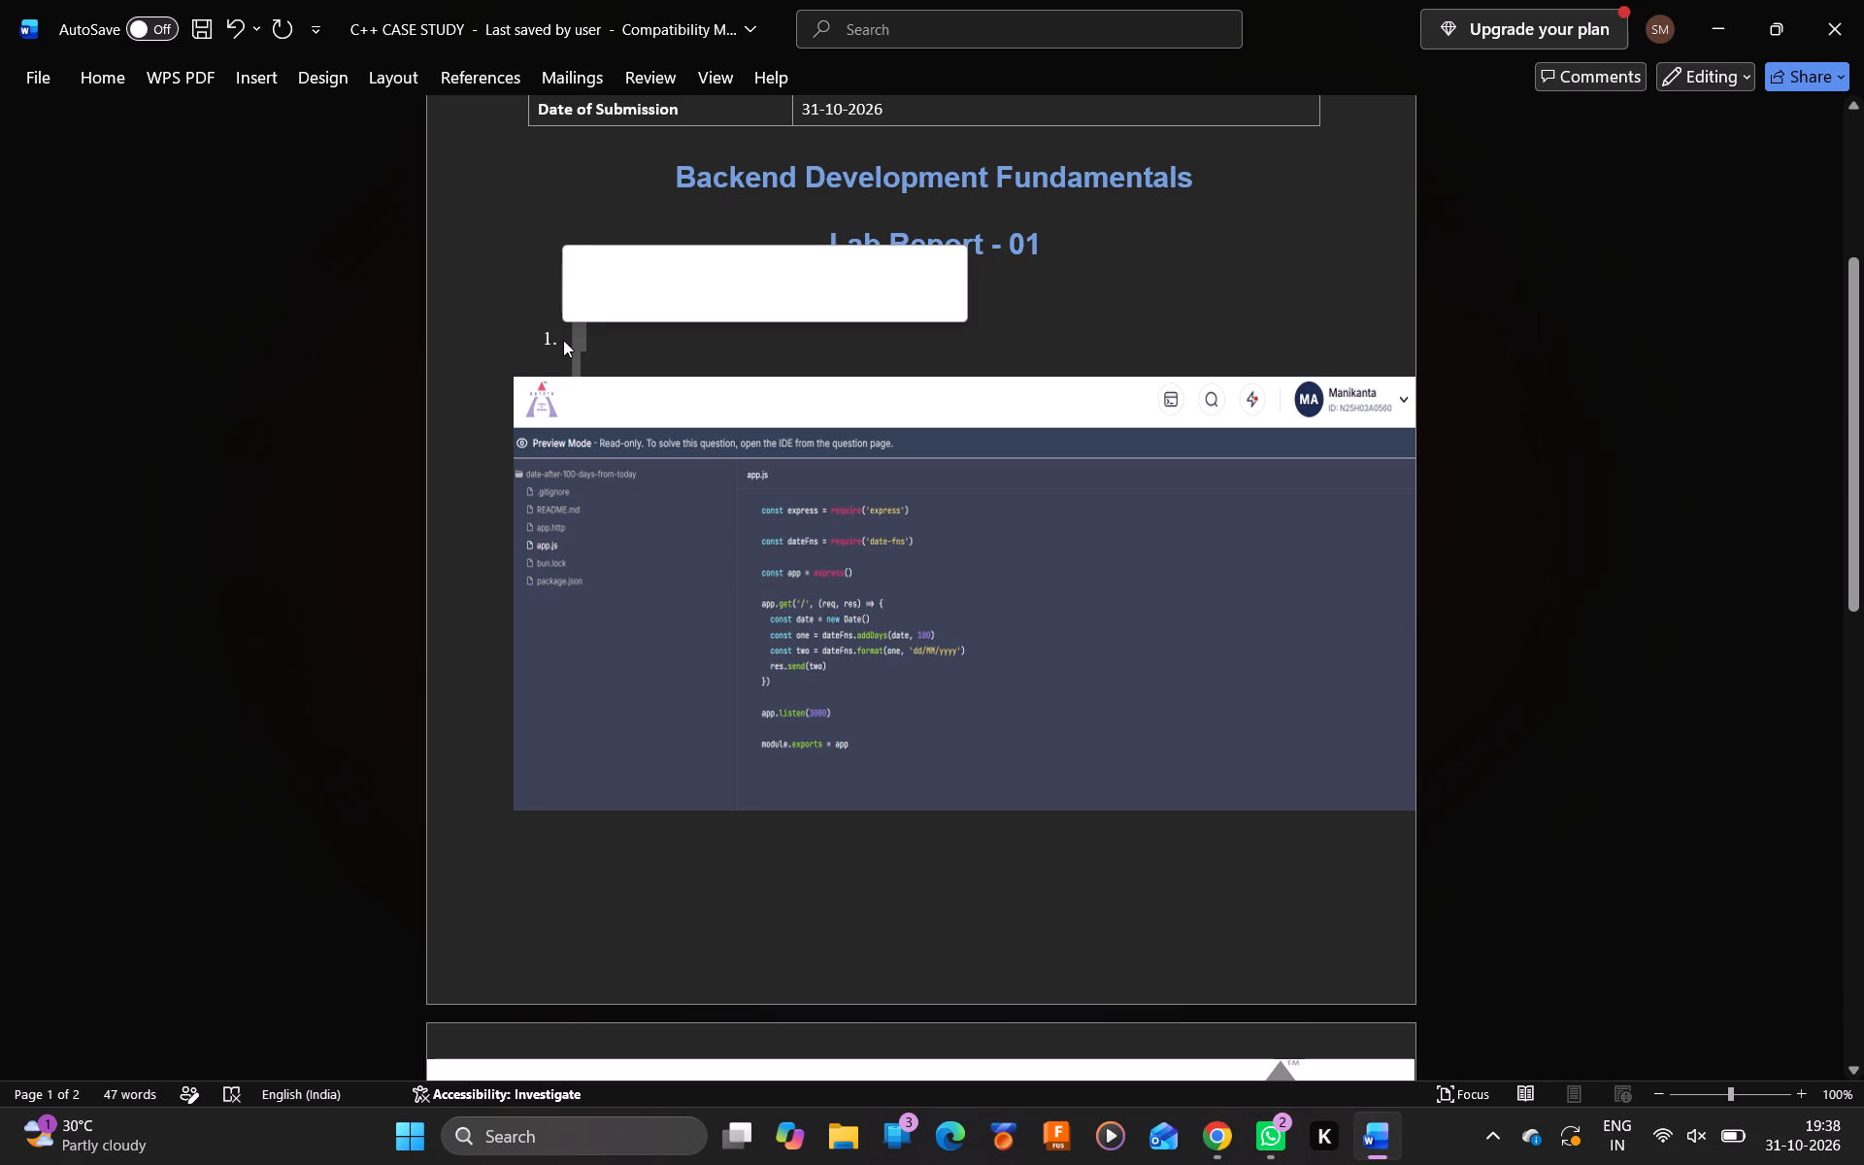
click(563, 340)
drag(563, 340, 549, 336)
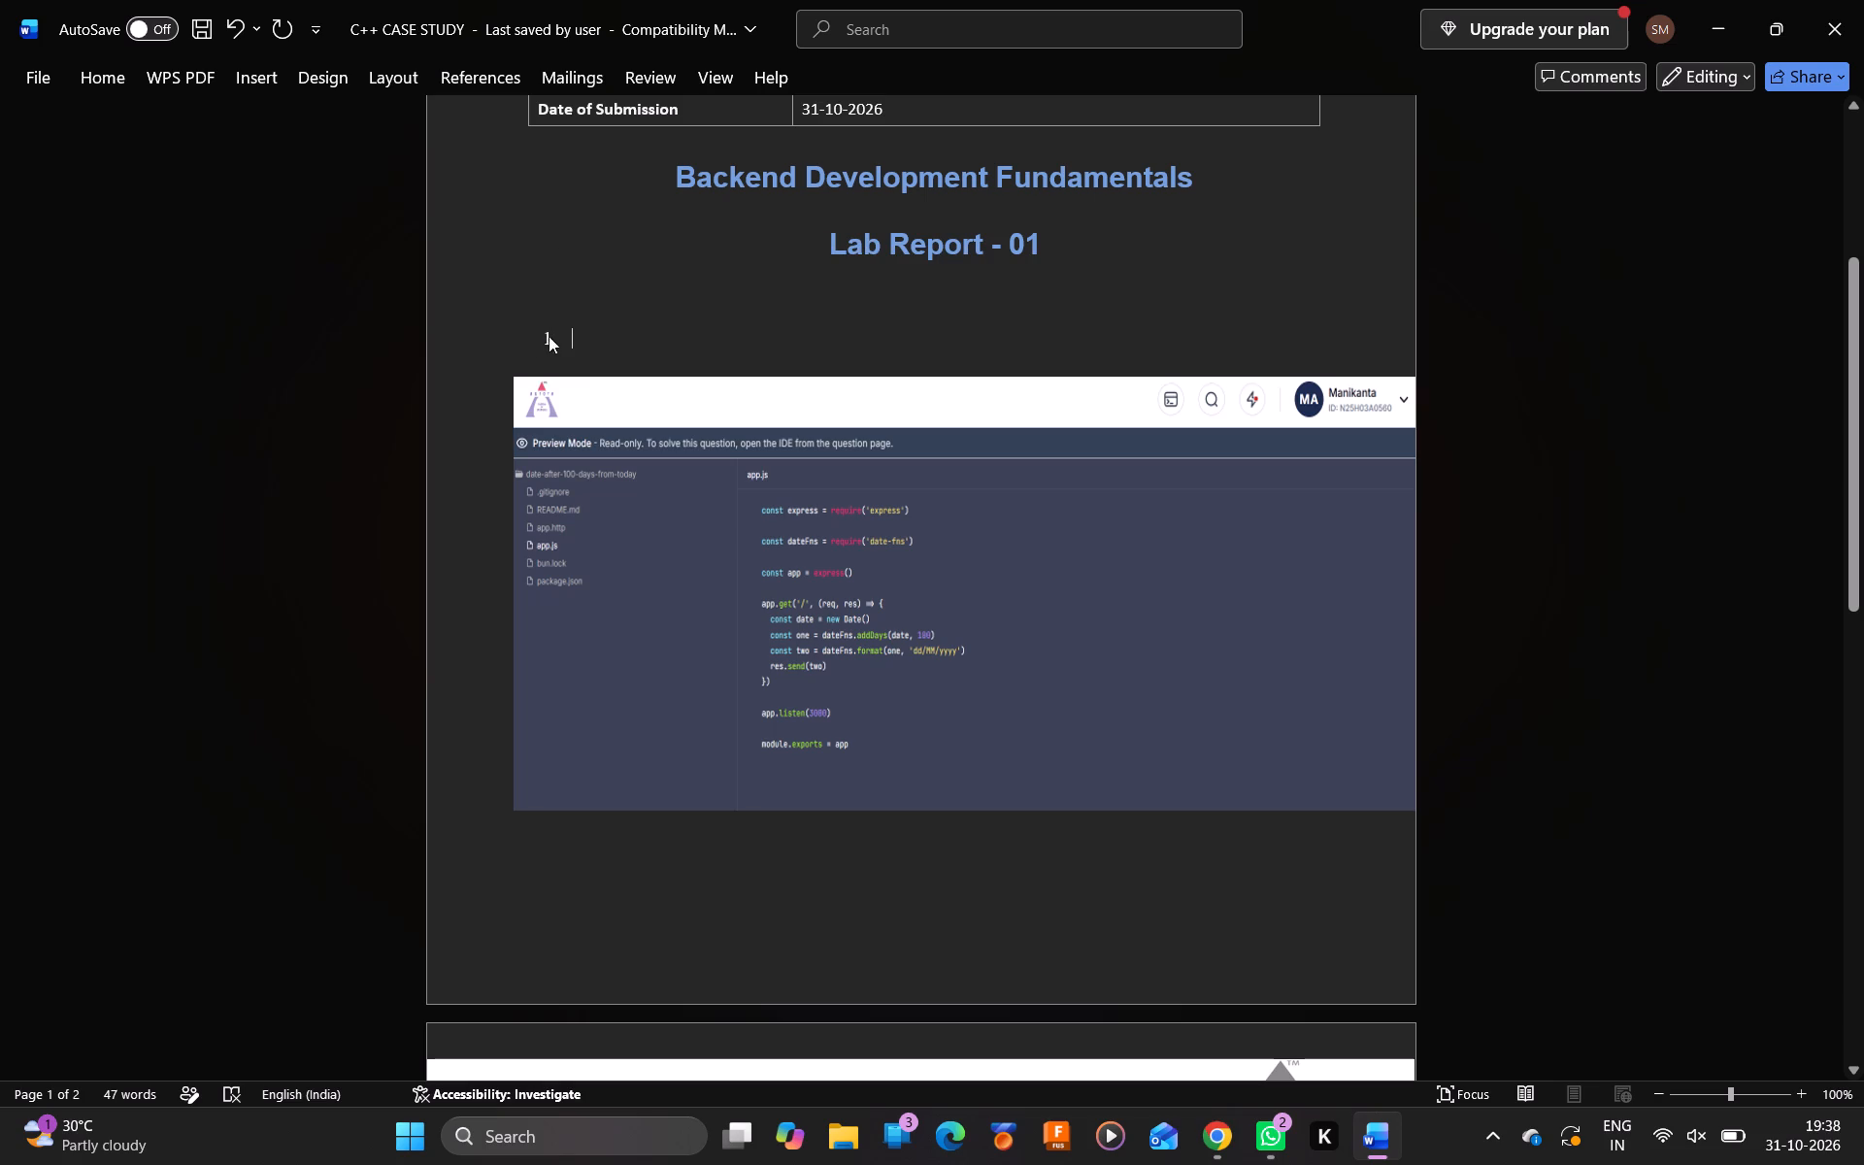
drag(549, 336, 550, 335)
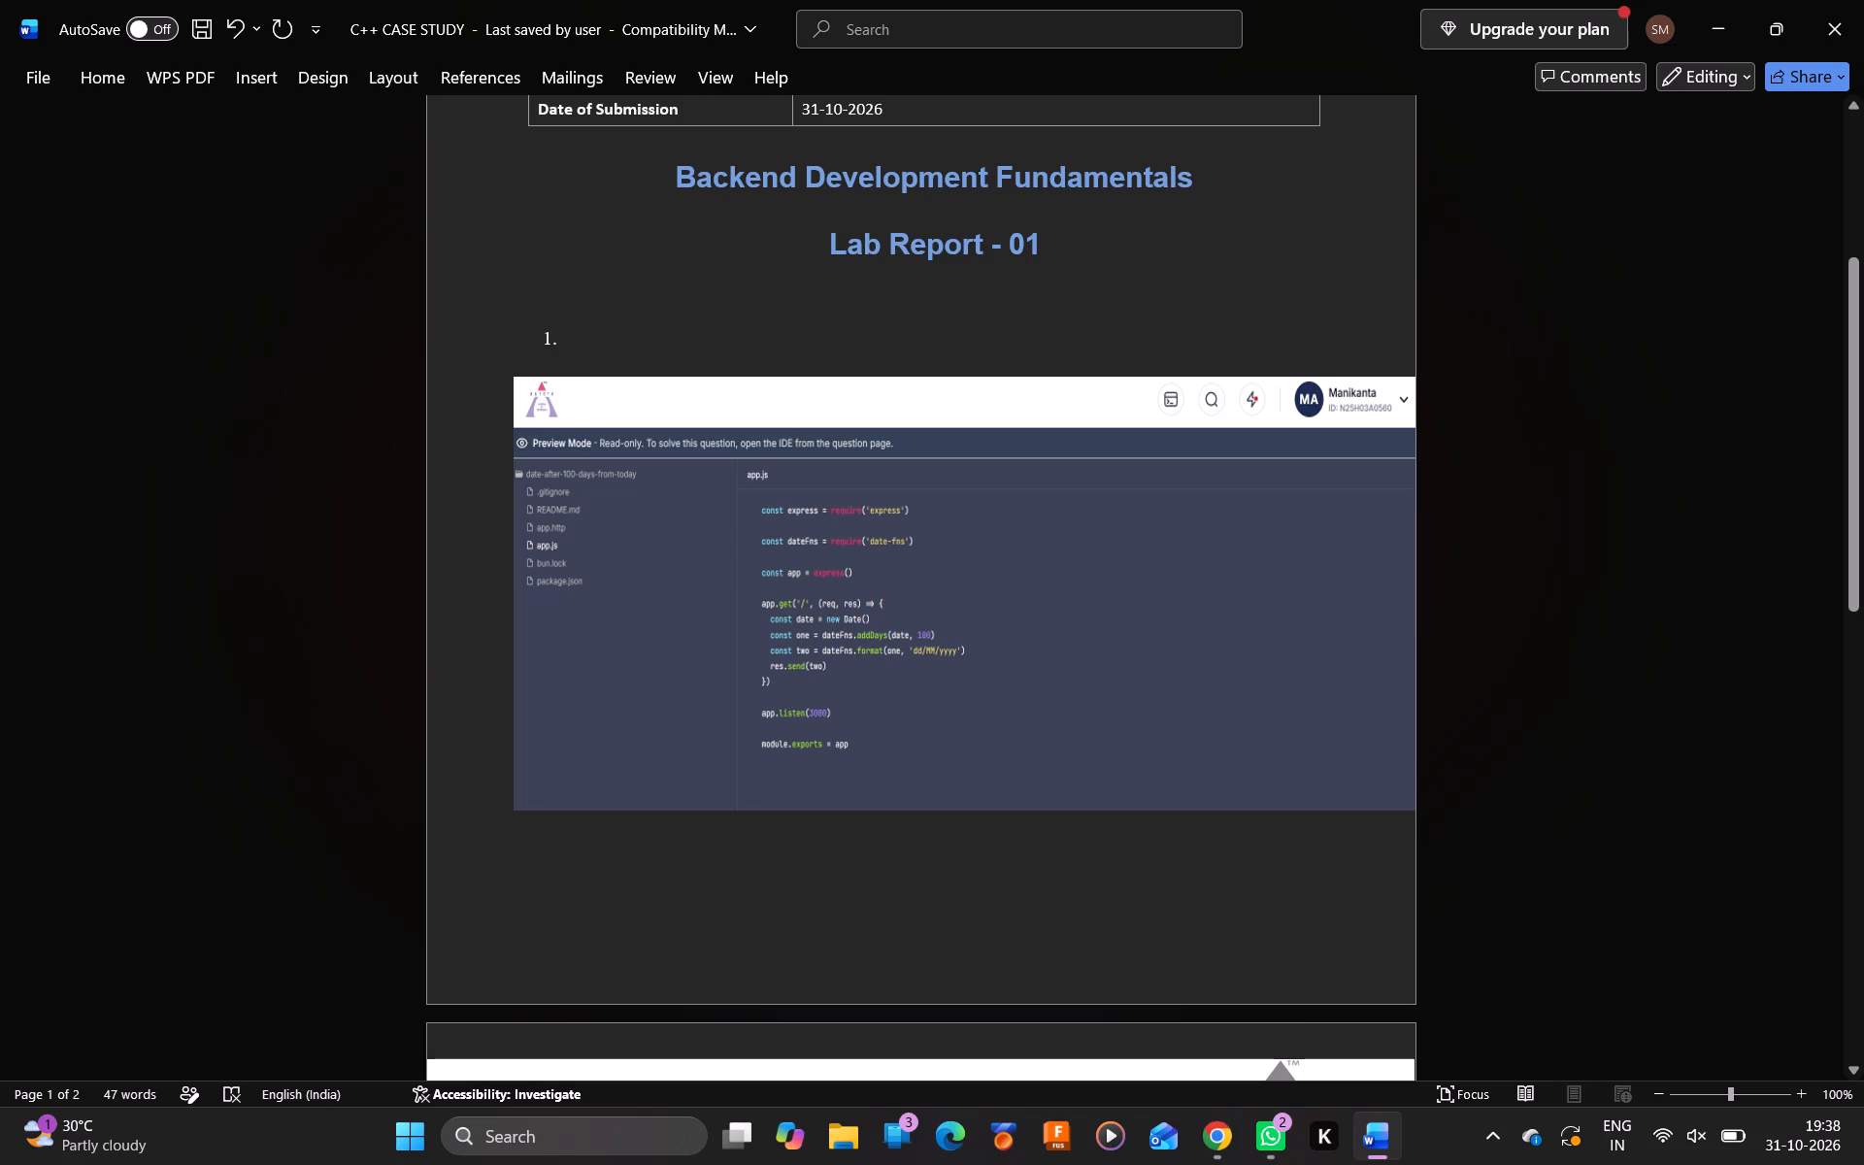
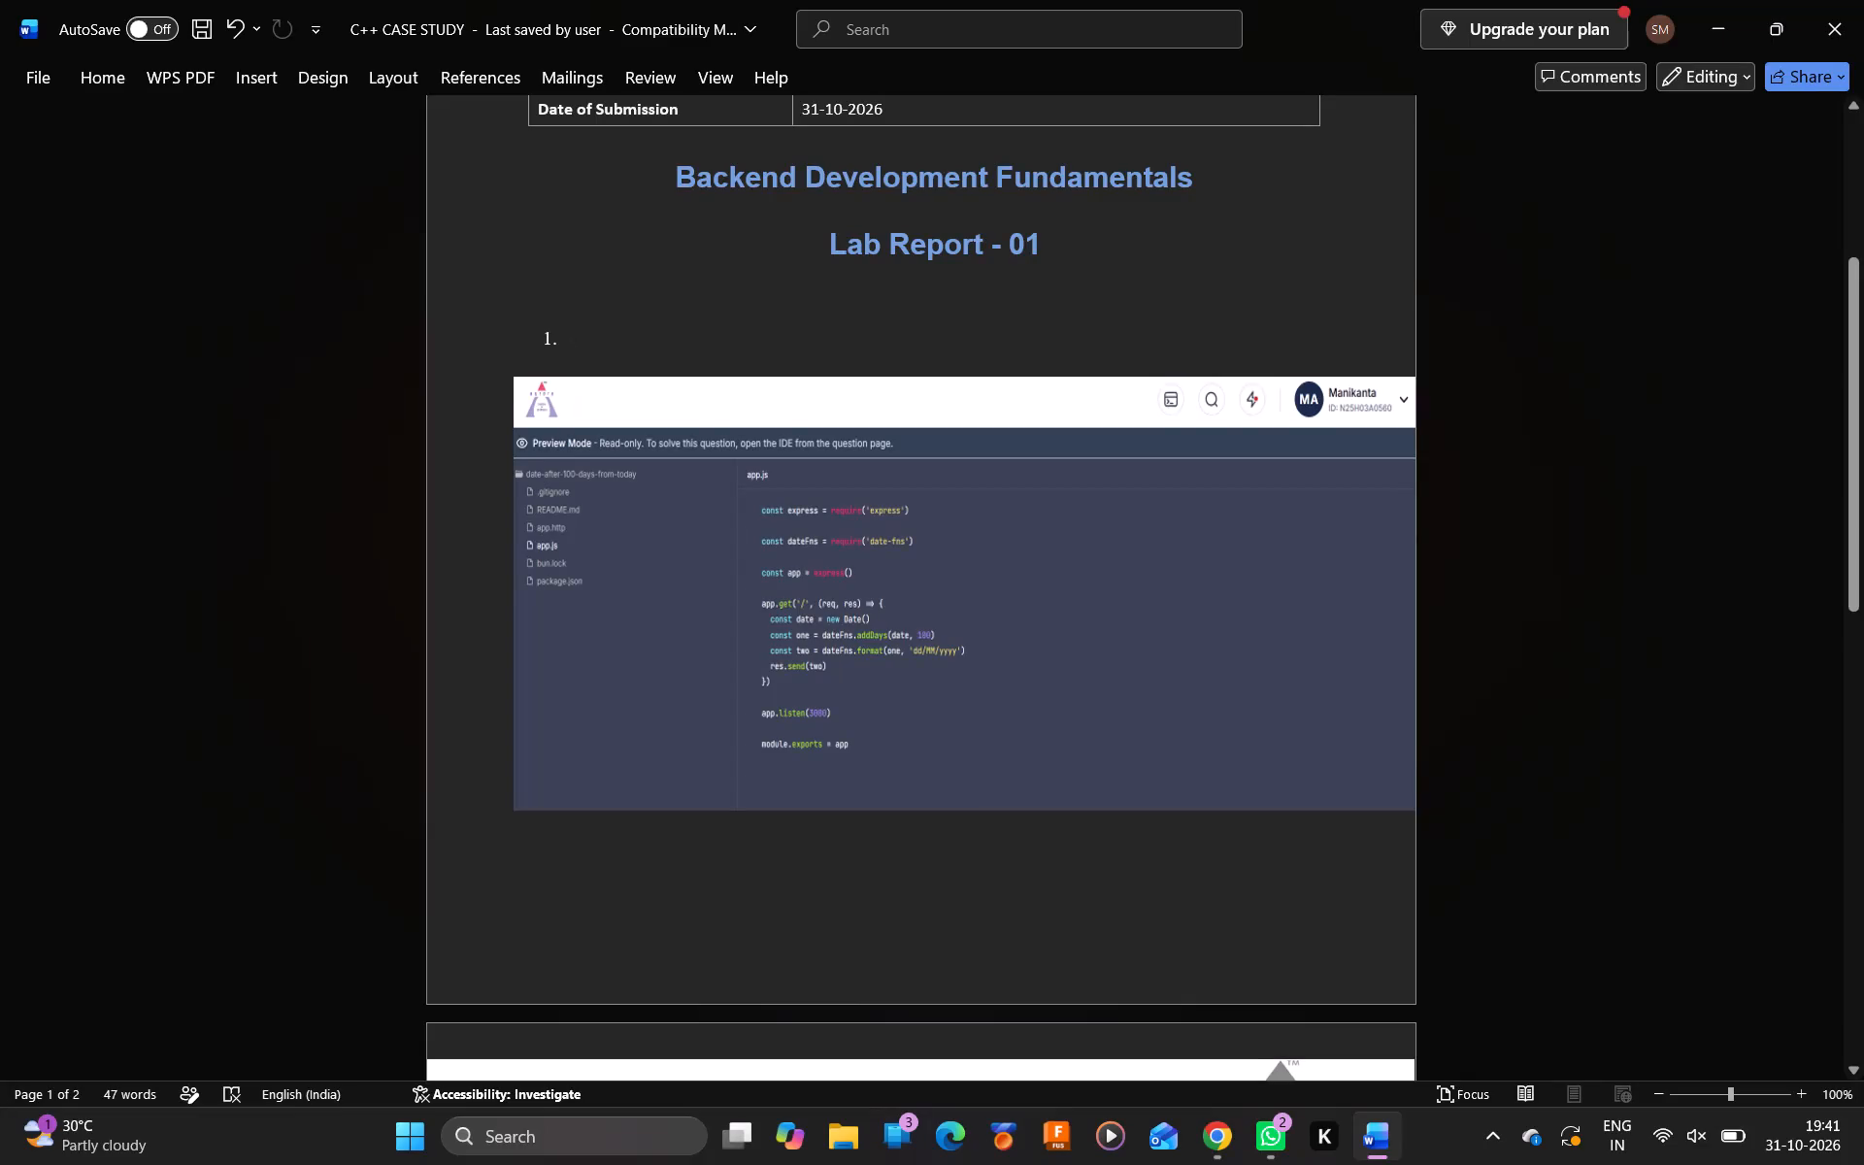
Make the item number 1. above the first code image bold and increase its font size to 16.
drag(577, 339, 526, 336)
drag(526, 336, 553, 337)
click(553, 337)
click(553, 337)
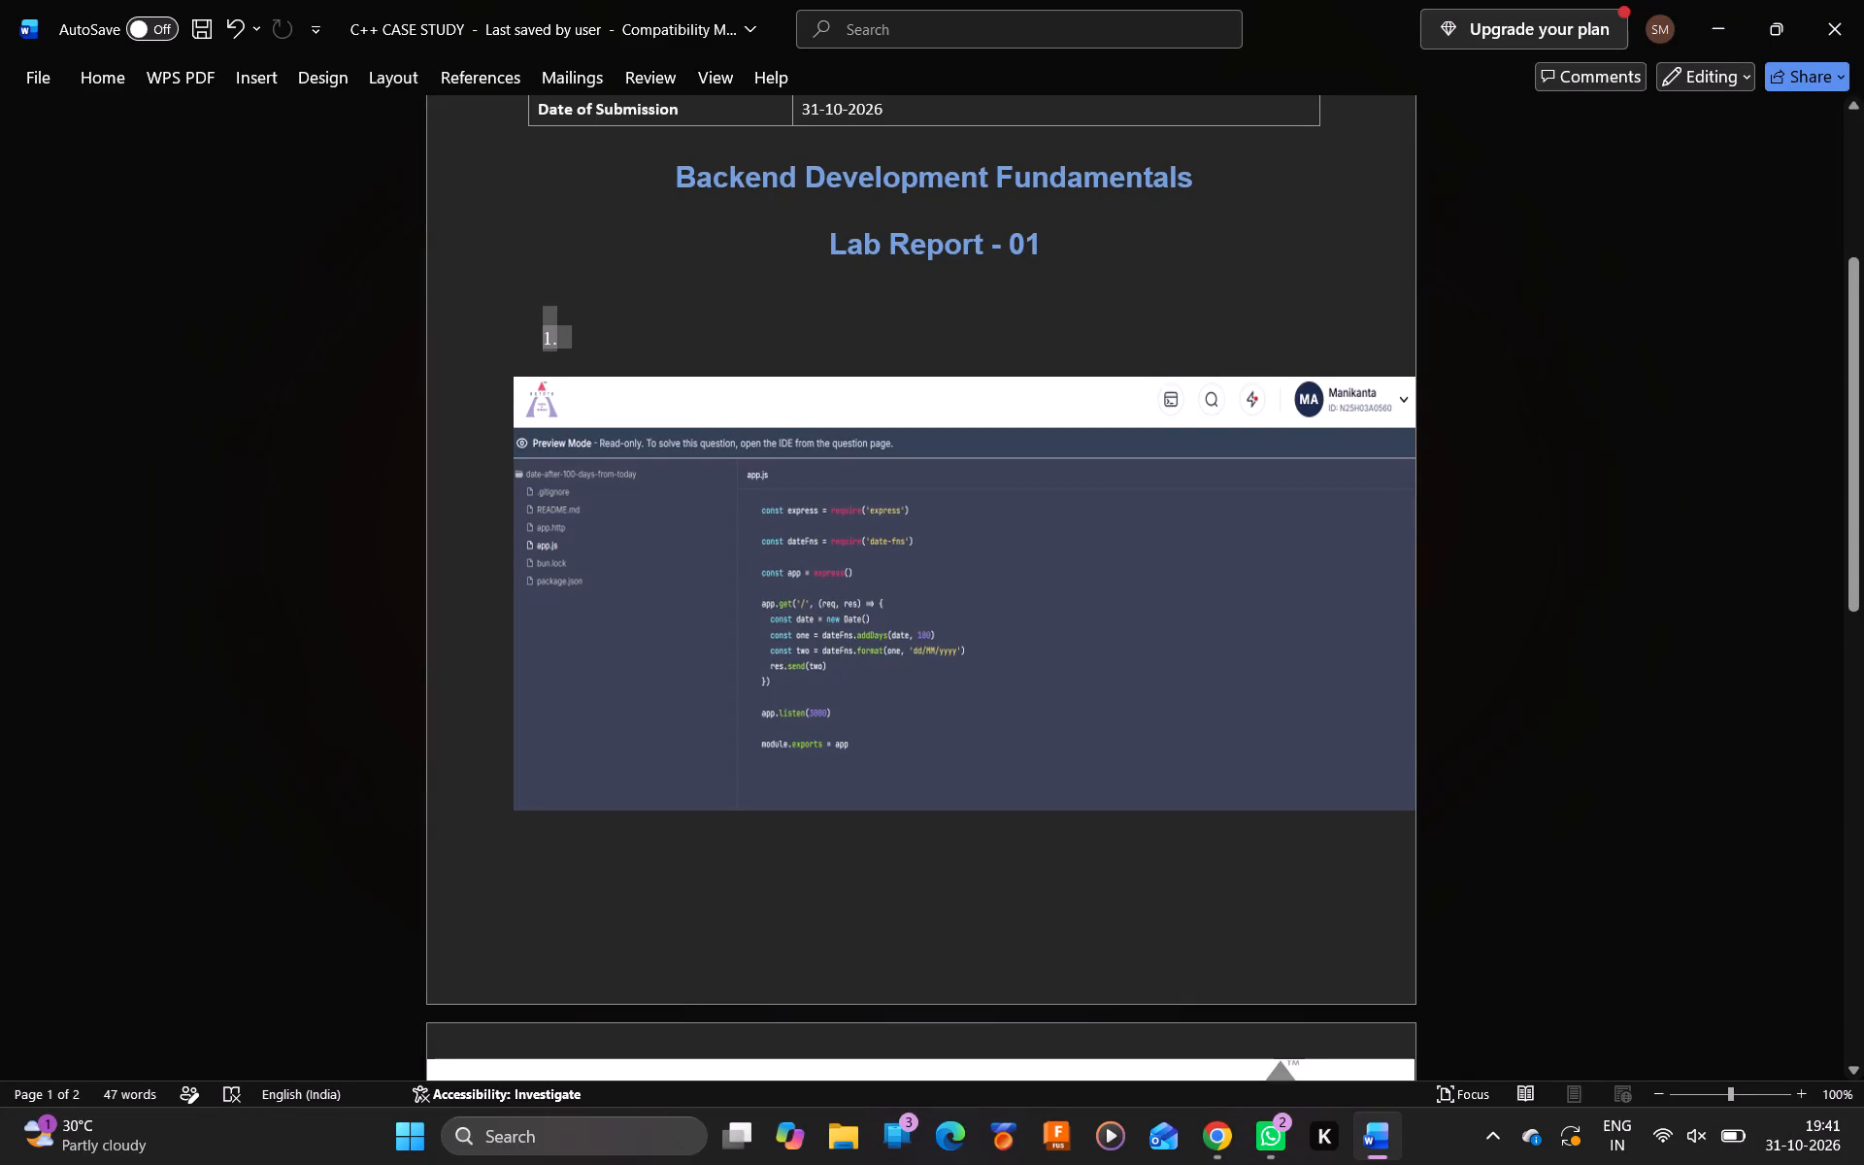
click(566, 335)
drag(566, 335, 532, 334)
double_click(532, 334)
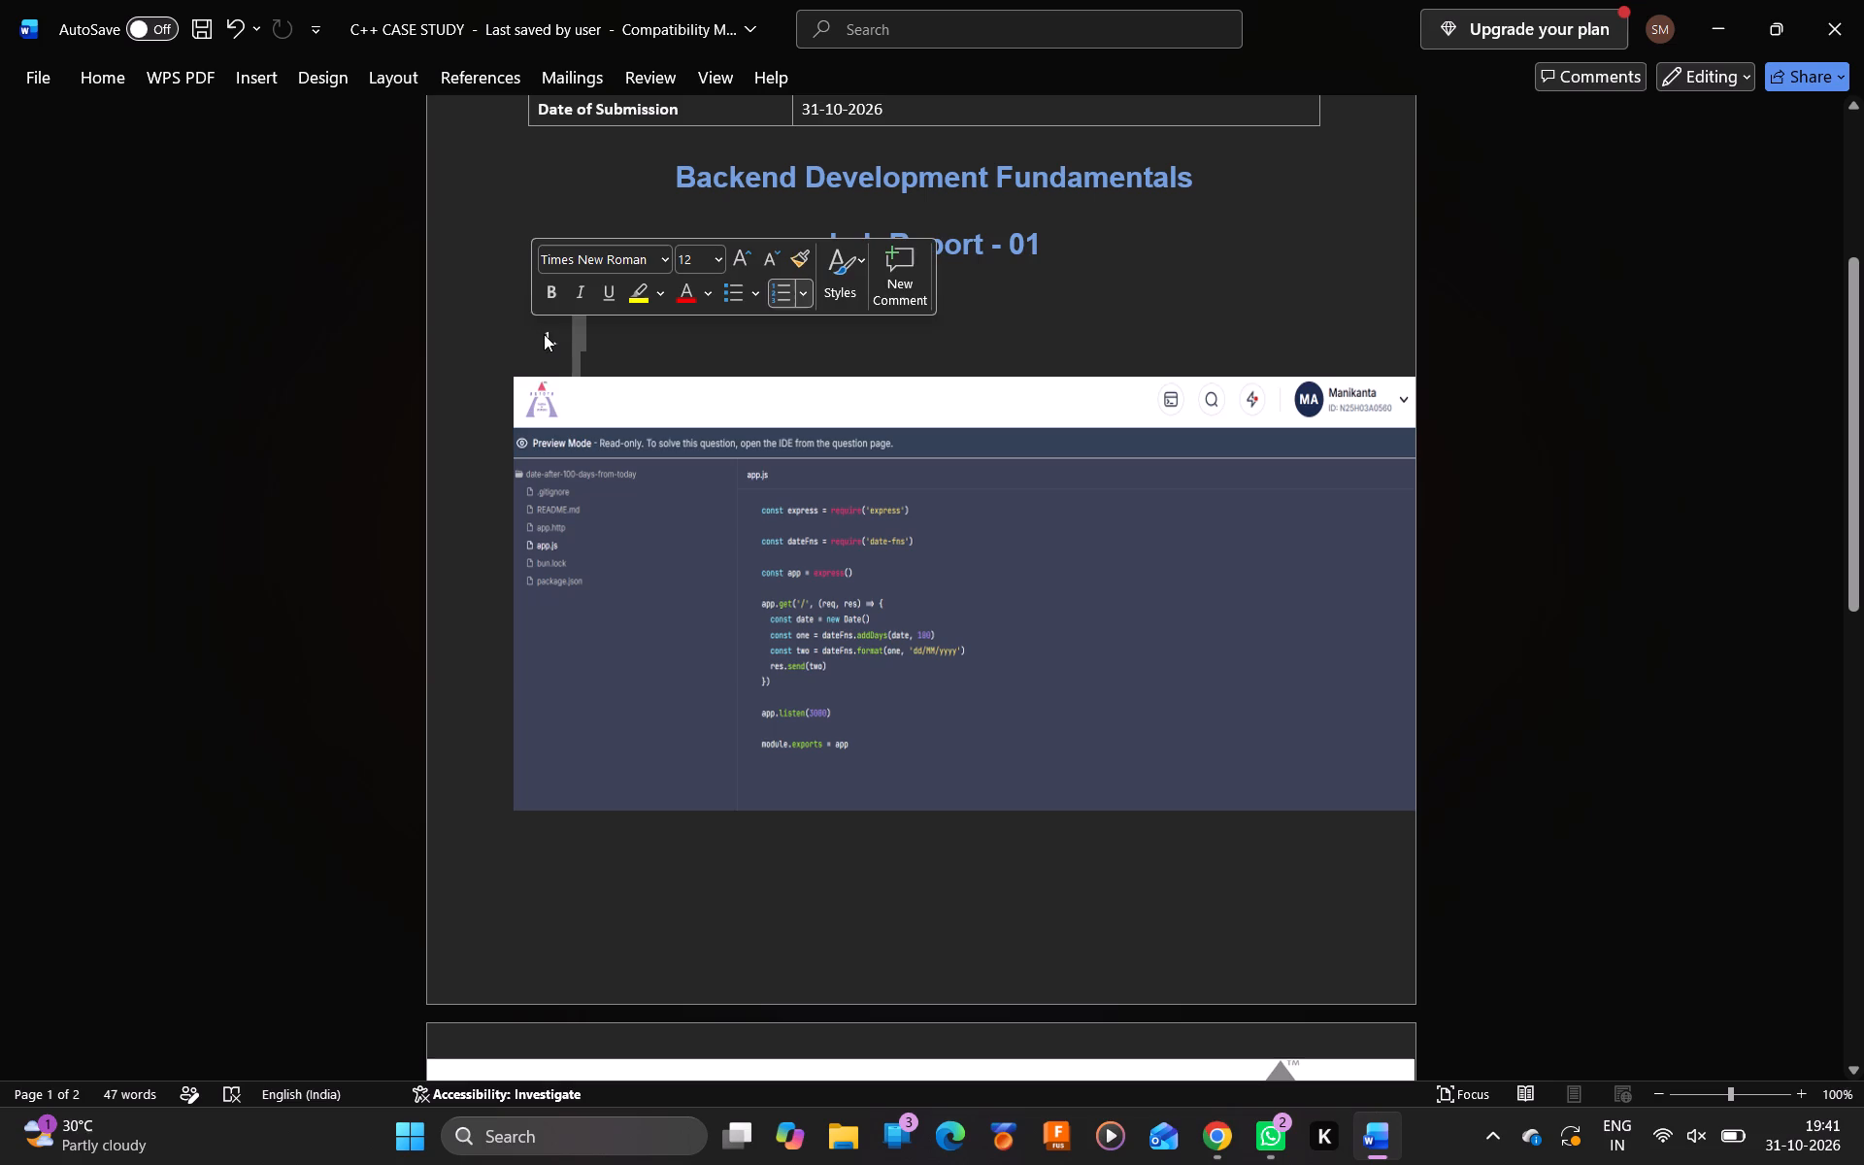
click(564, 334)
drag(564, 334, 540, 332)
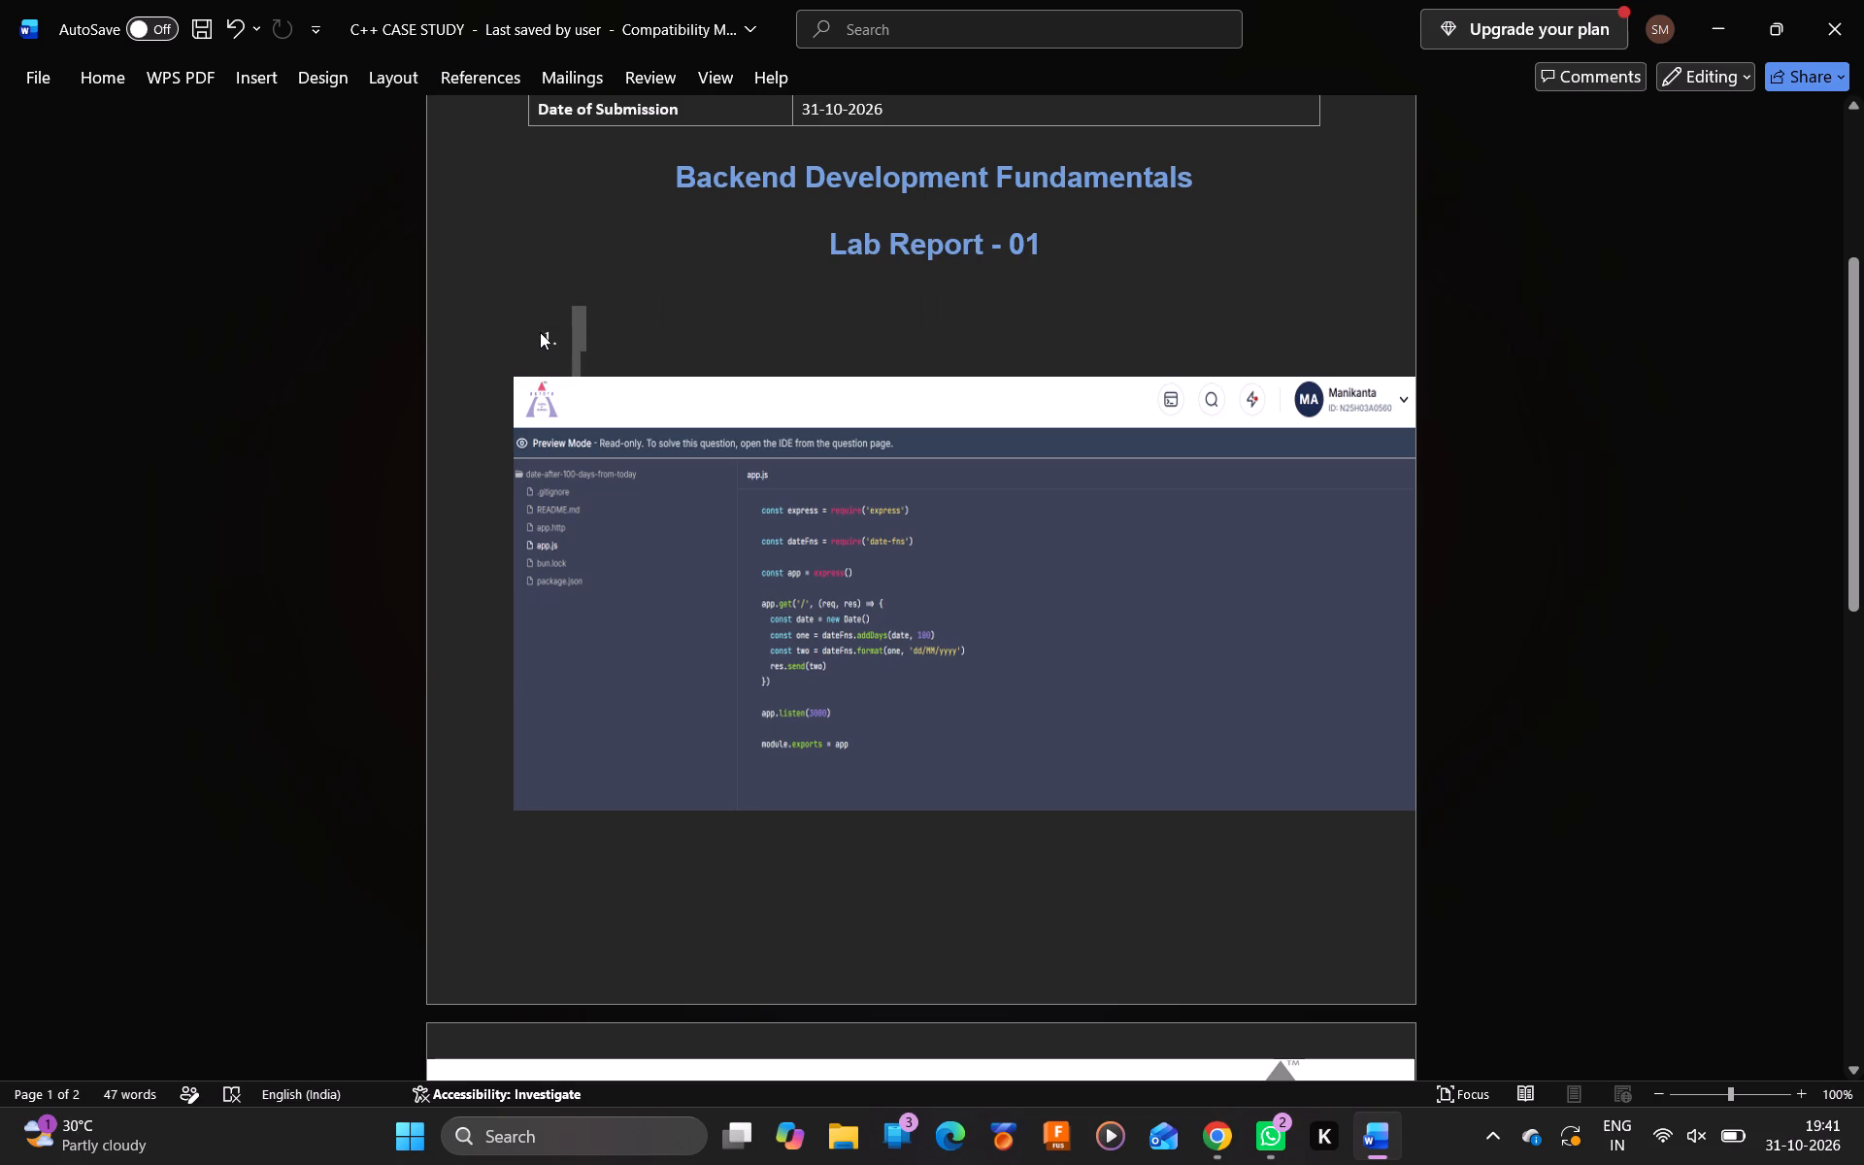
drag(540, 332, 542, 332)
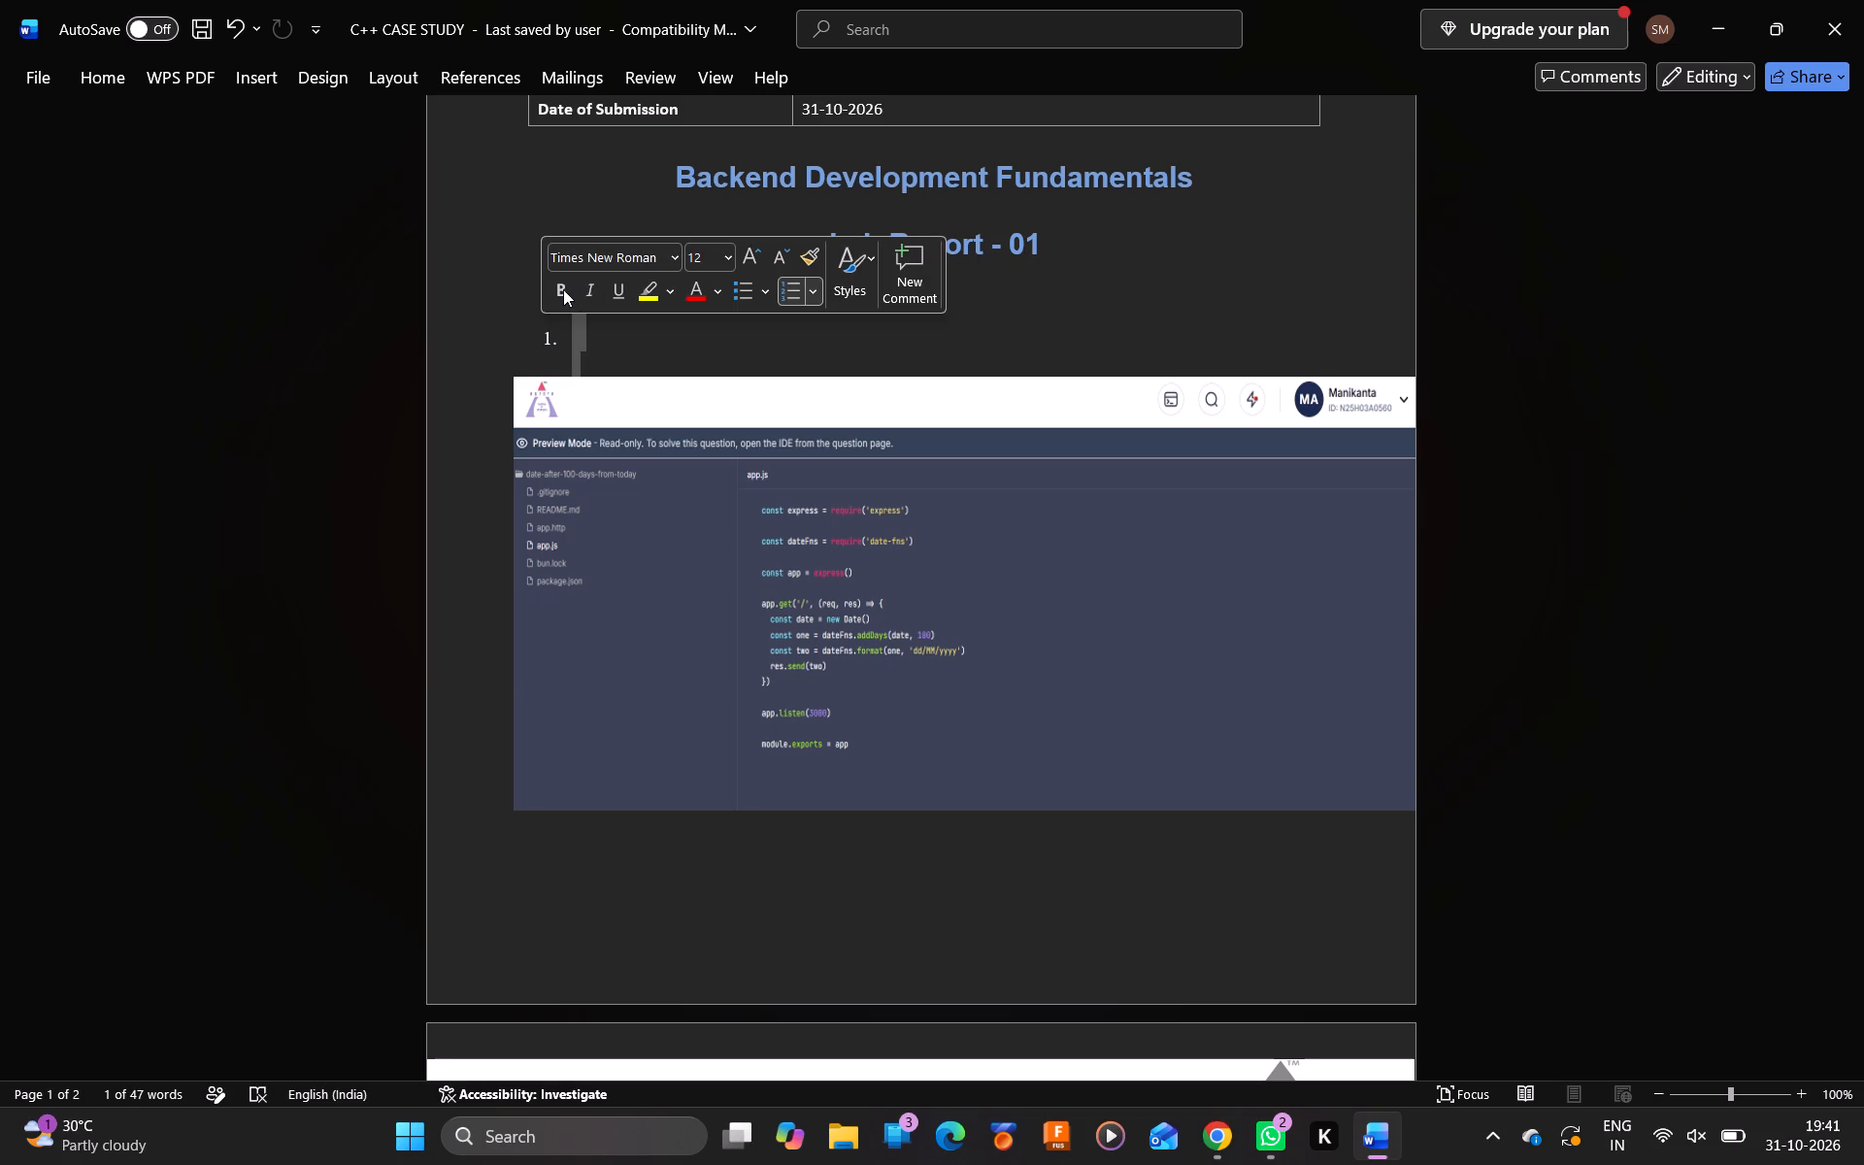
click(563, 289)
click(563, 289)
click(563, 289)
click(747, 250)
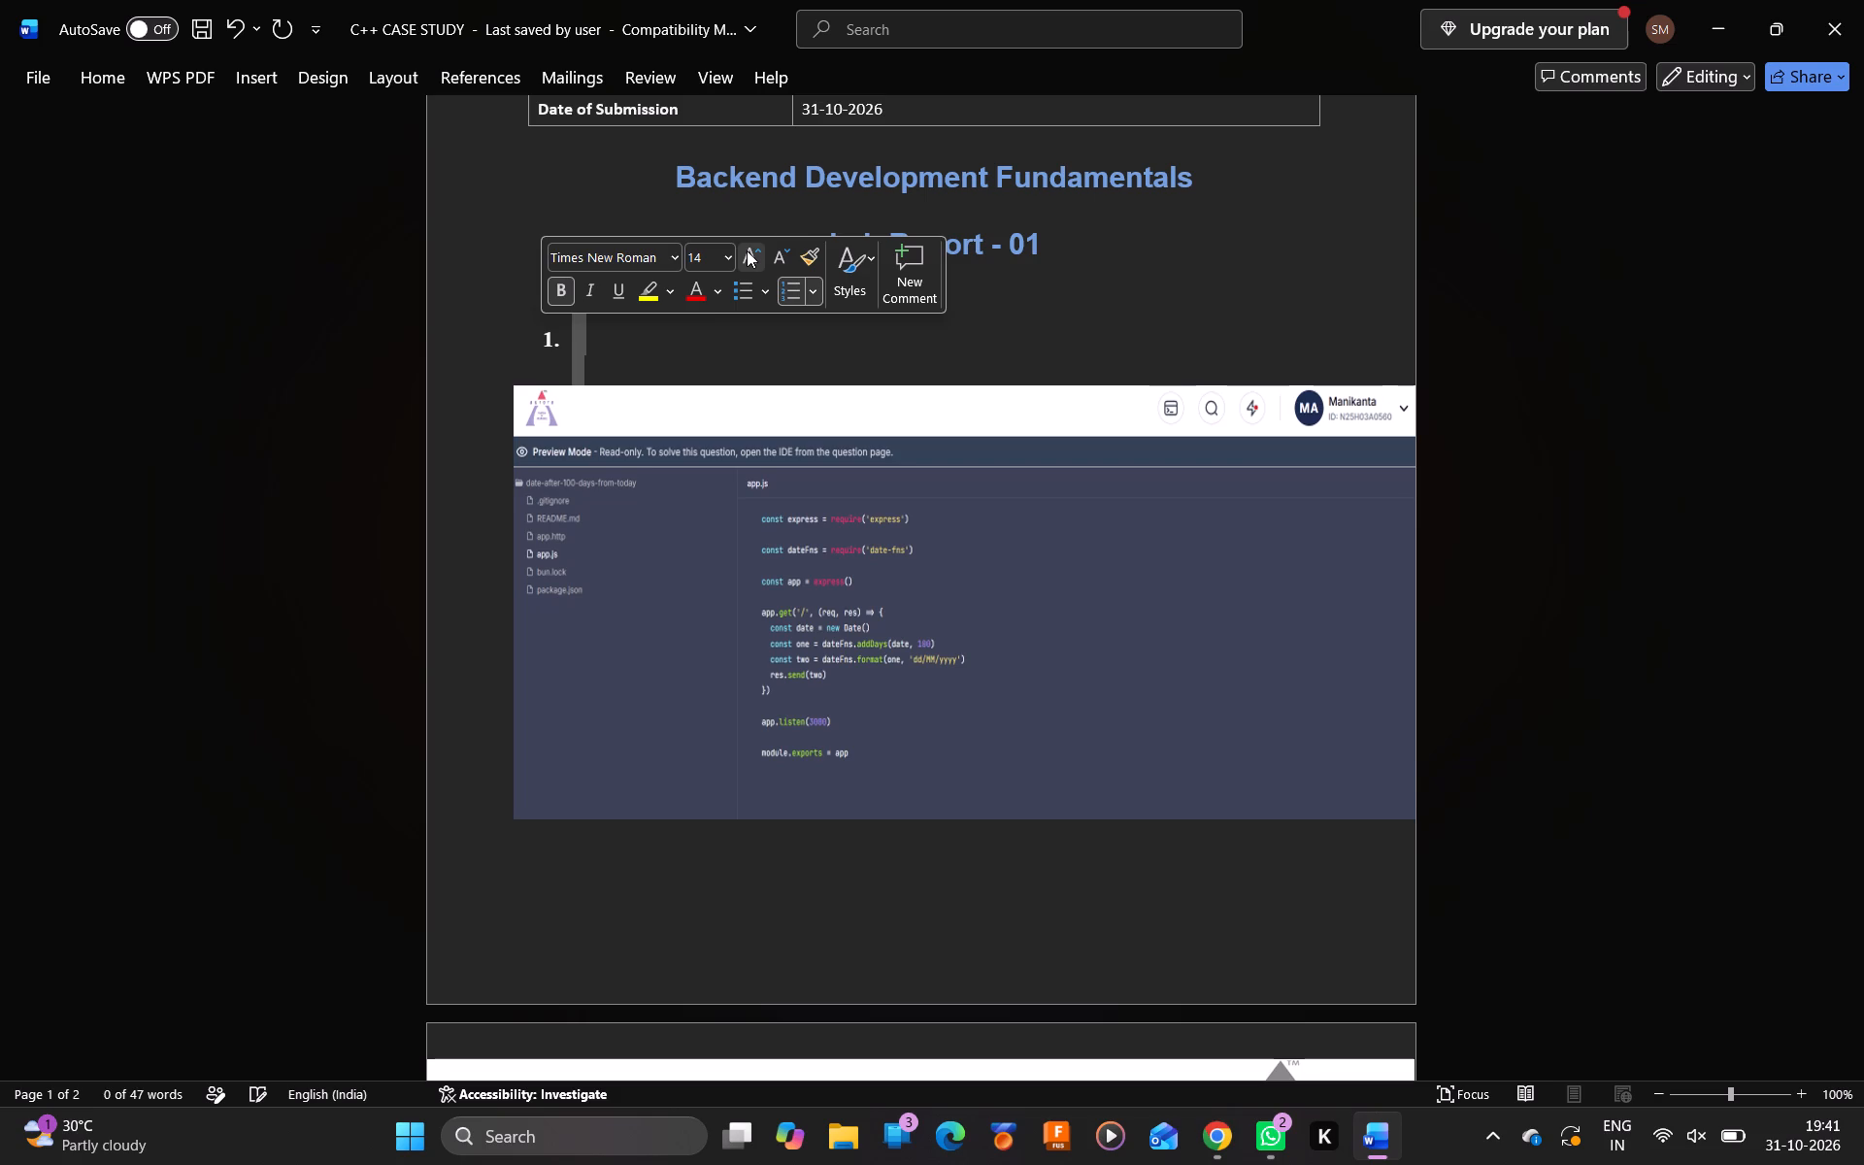
click(751, 264)
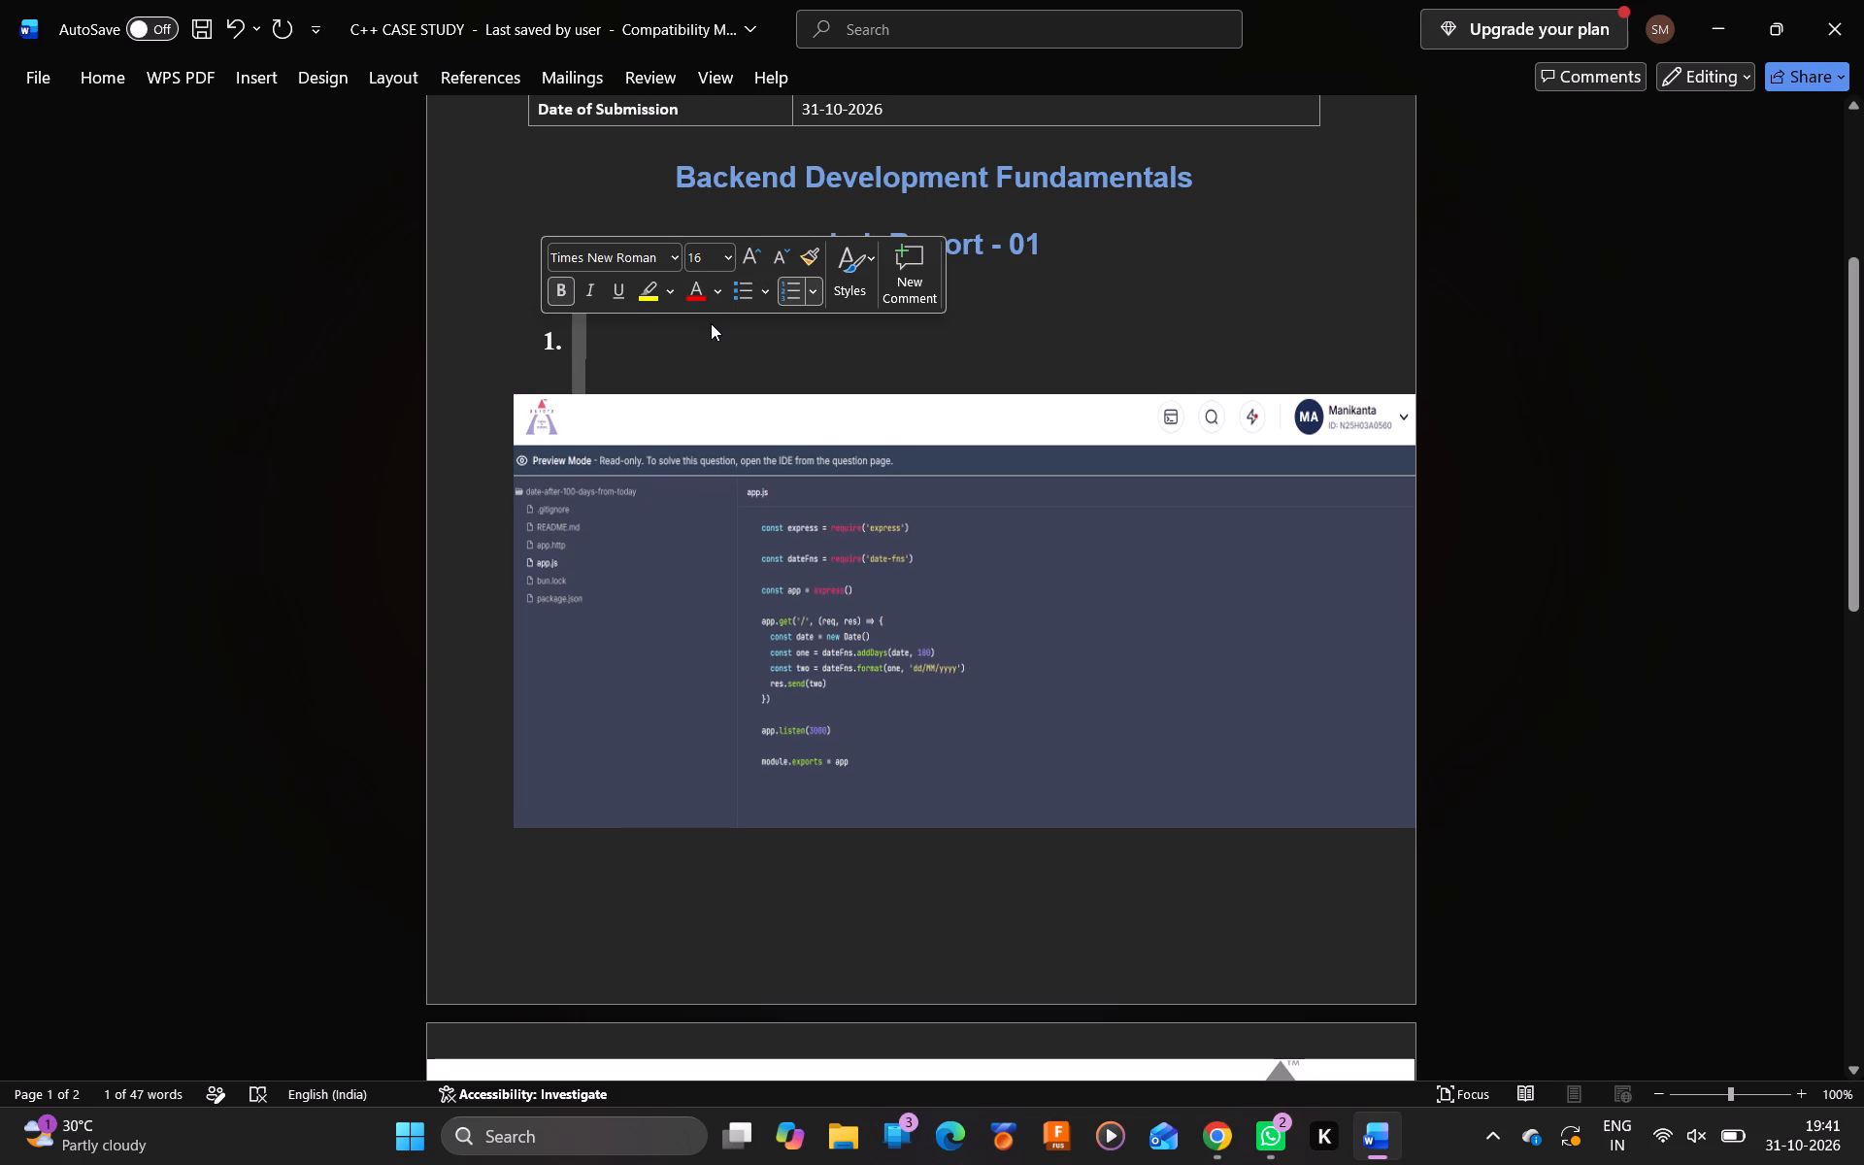
click(713, 327)
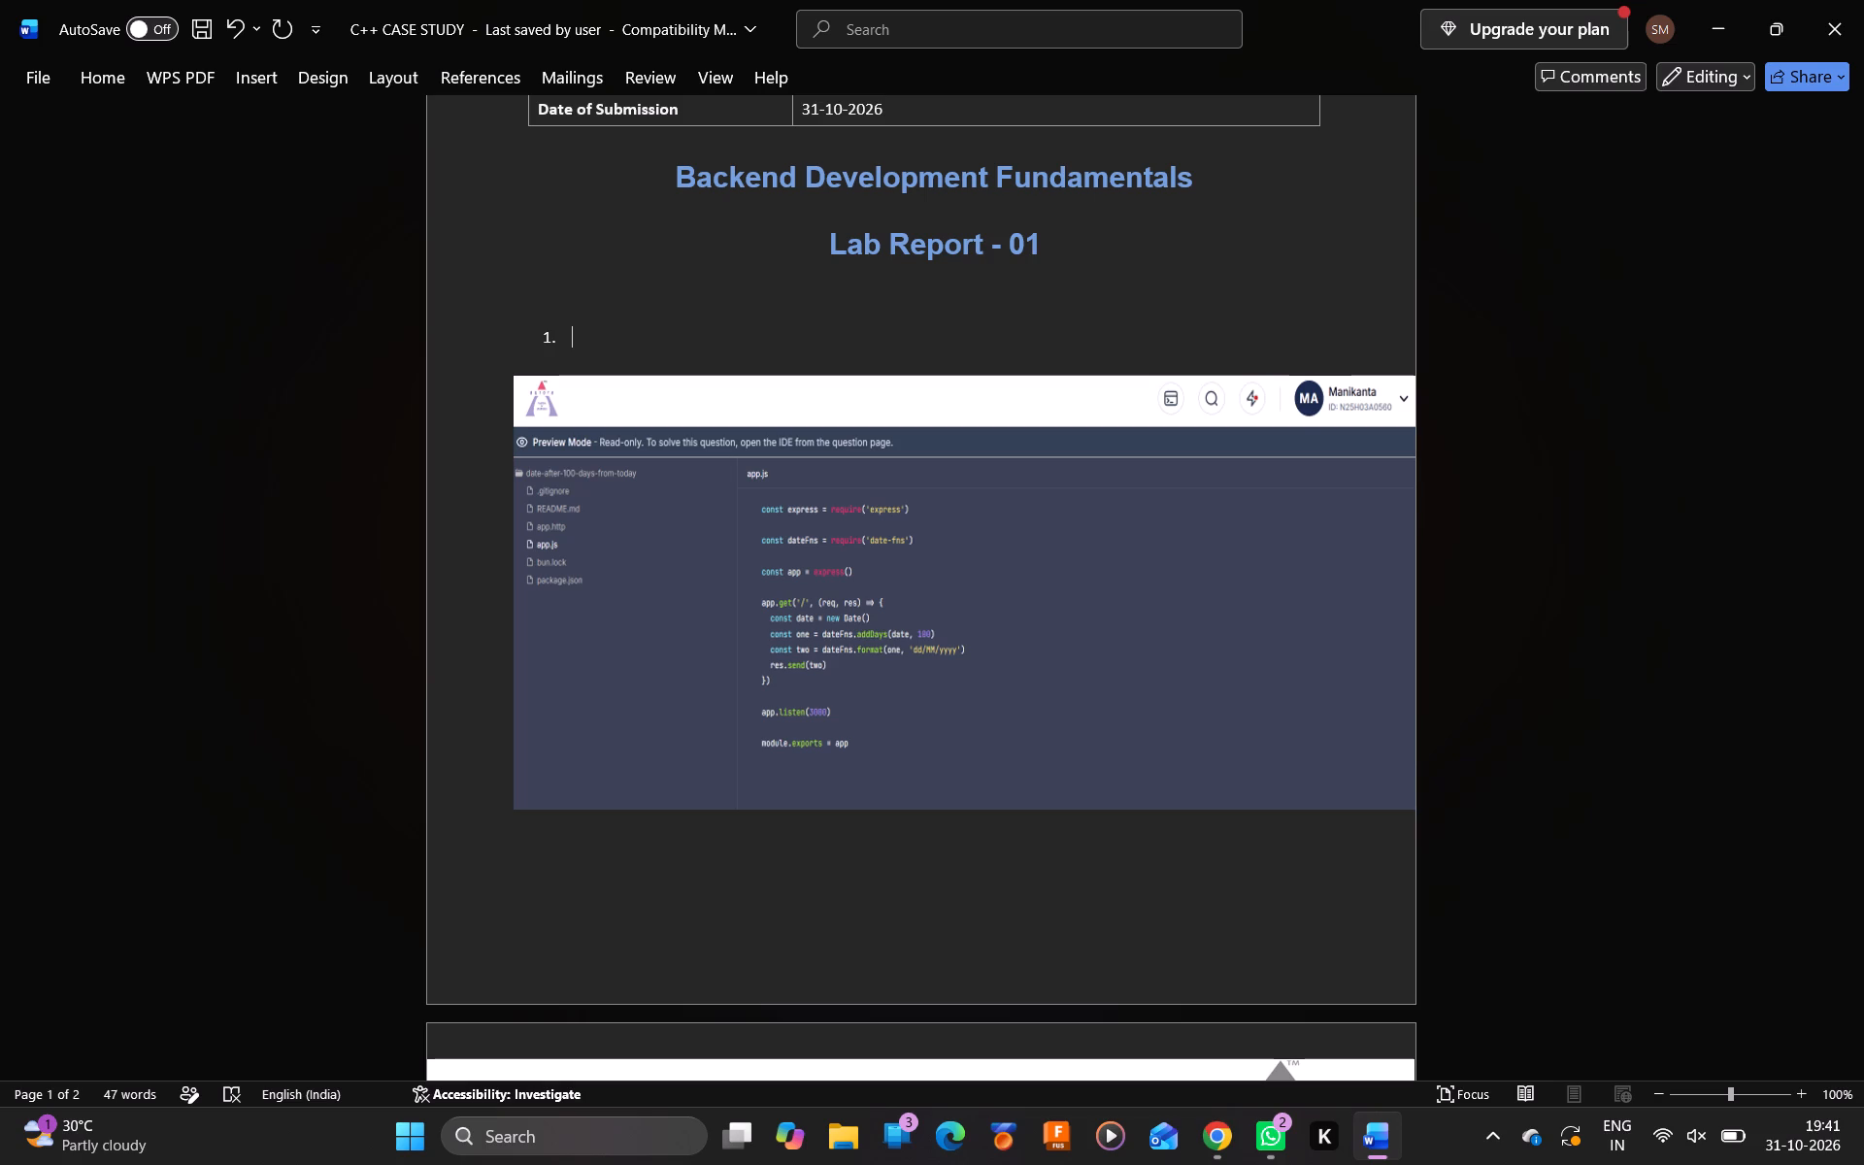
Undo the last formatting change to the item number 1.
scroll(713, 327, left, 1)
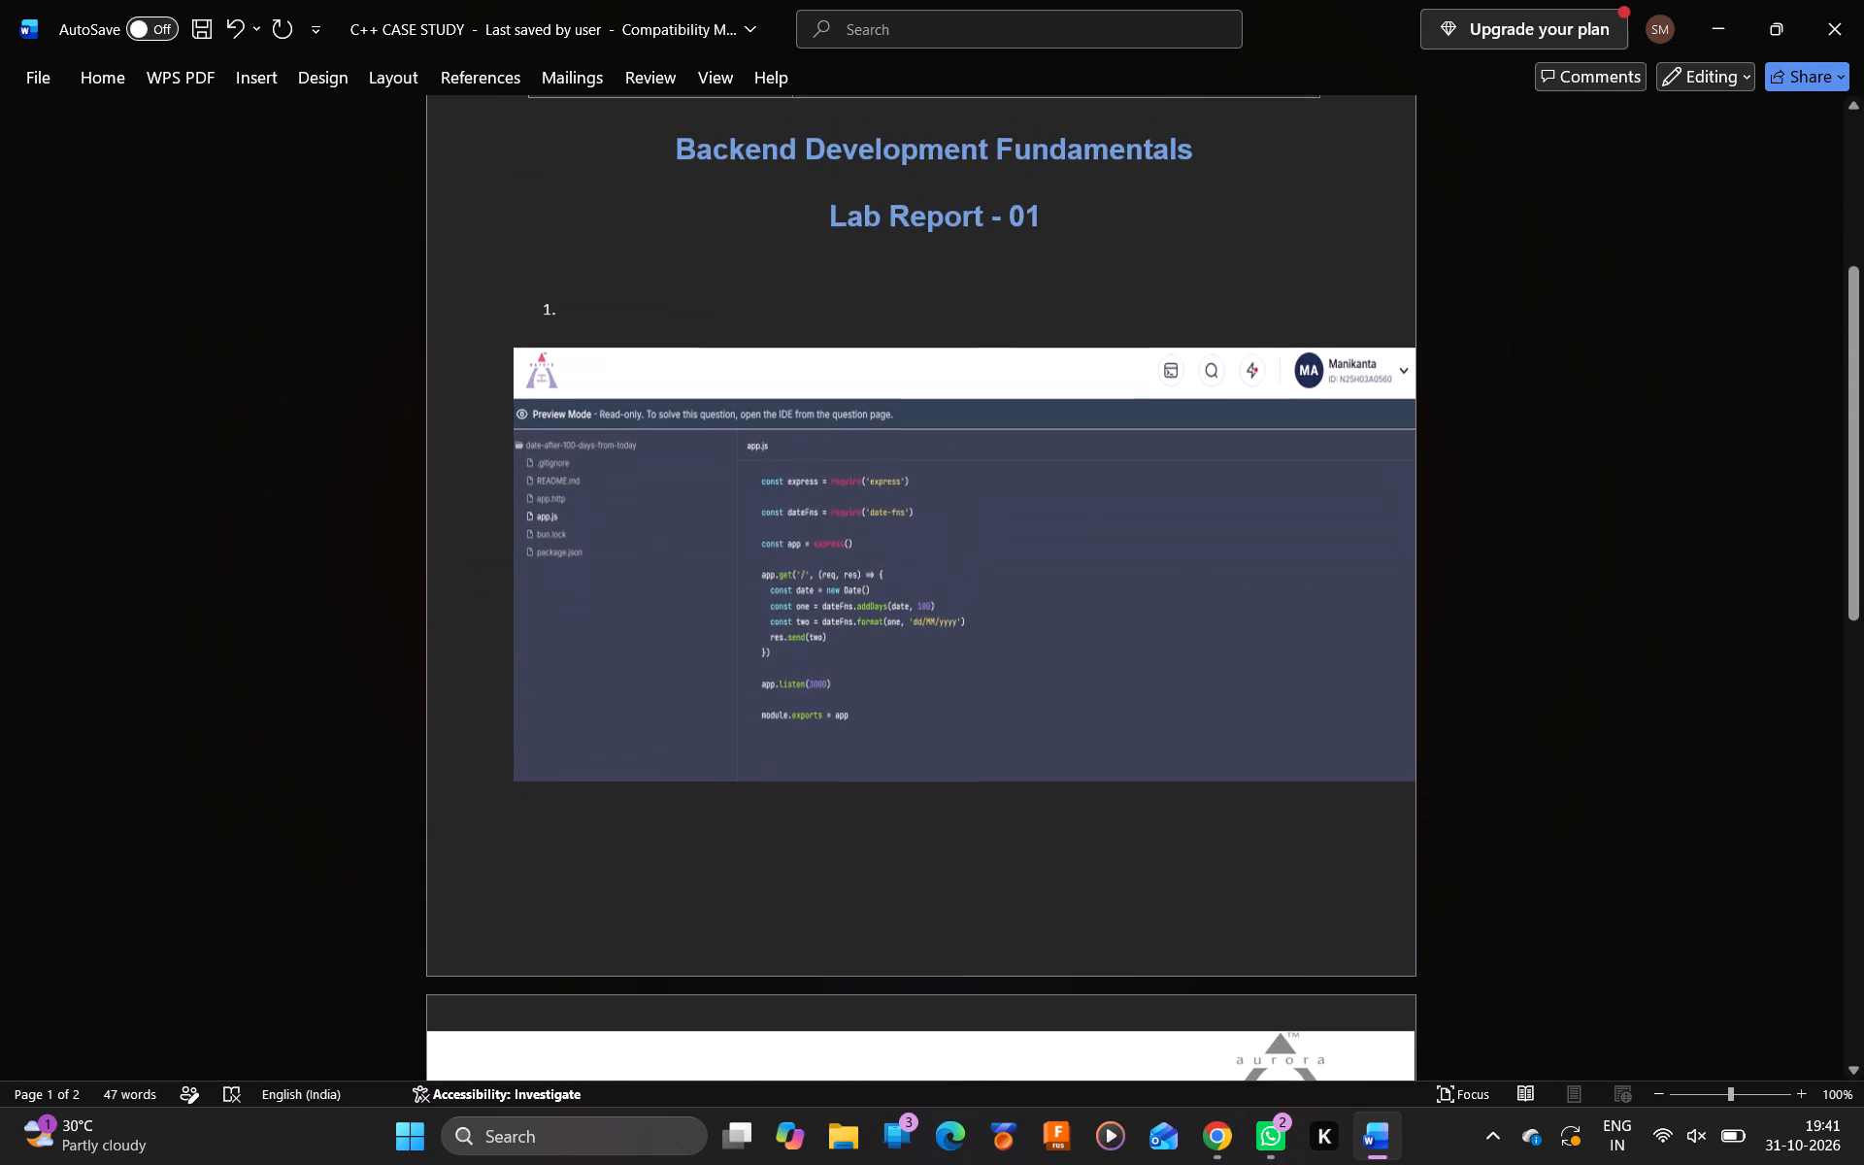
scroll(713, 327, left, 1)
key(ctrl+z)
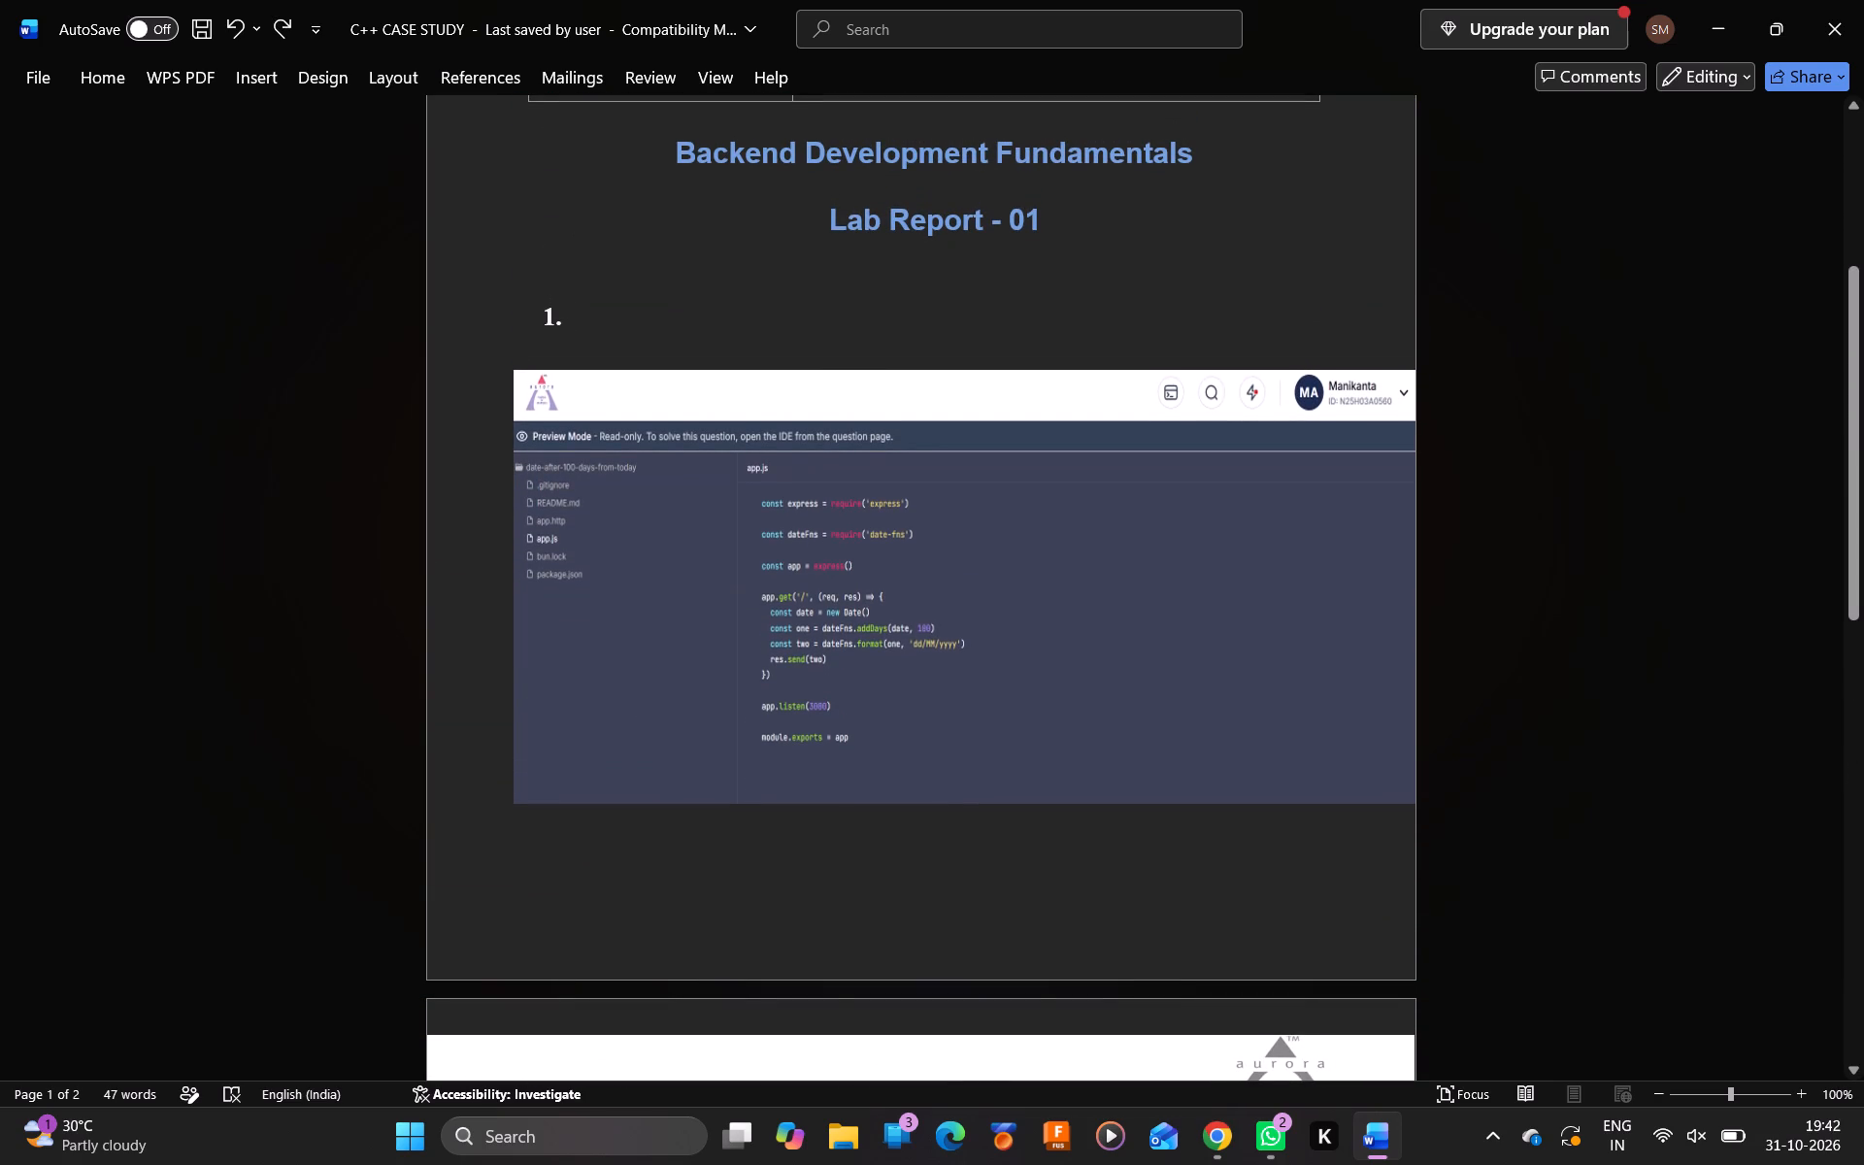
Add the item number 3. on a new line below the second code image, followed by a line break.
scroll(713, 327, down, 5)
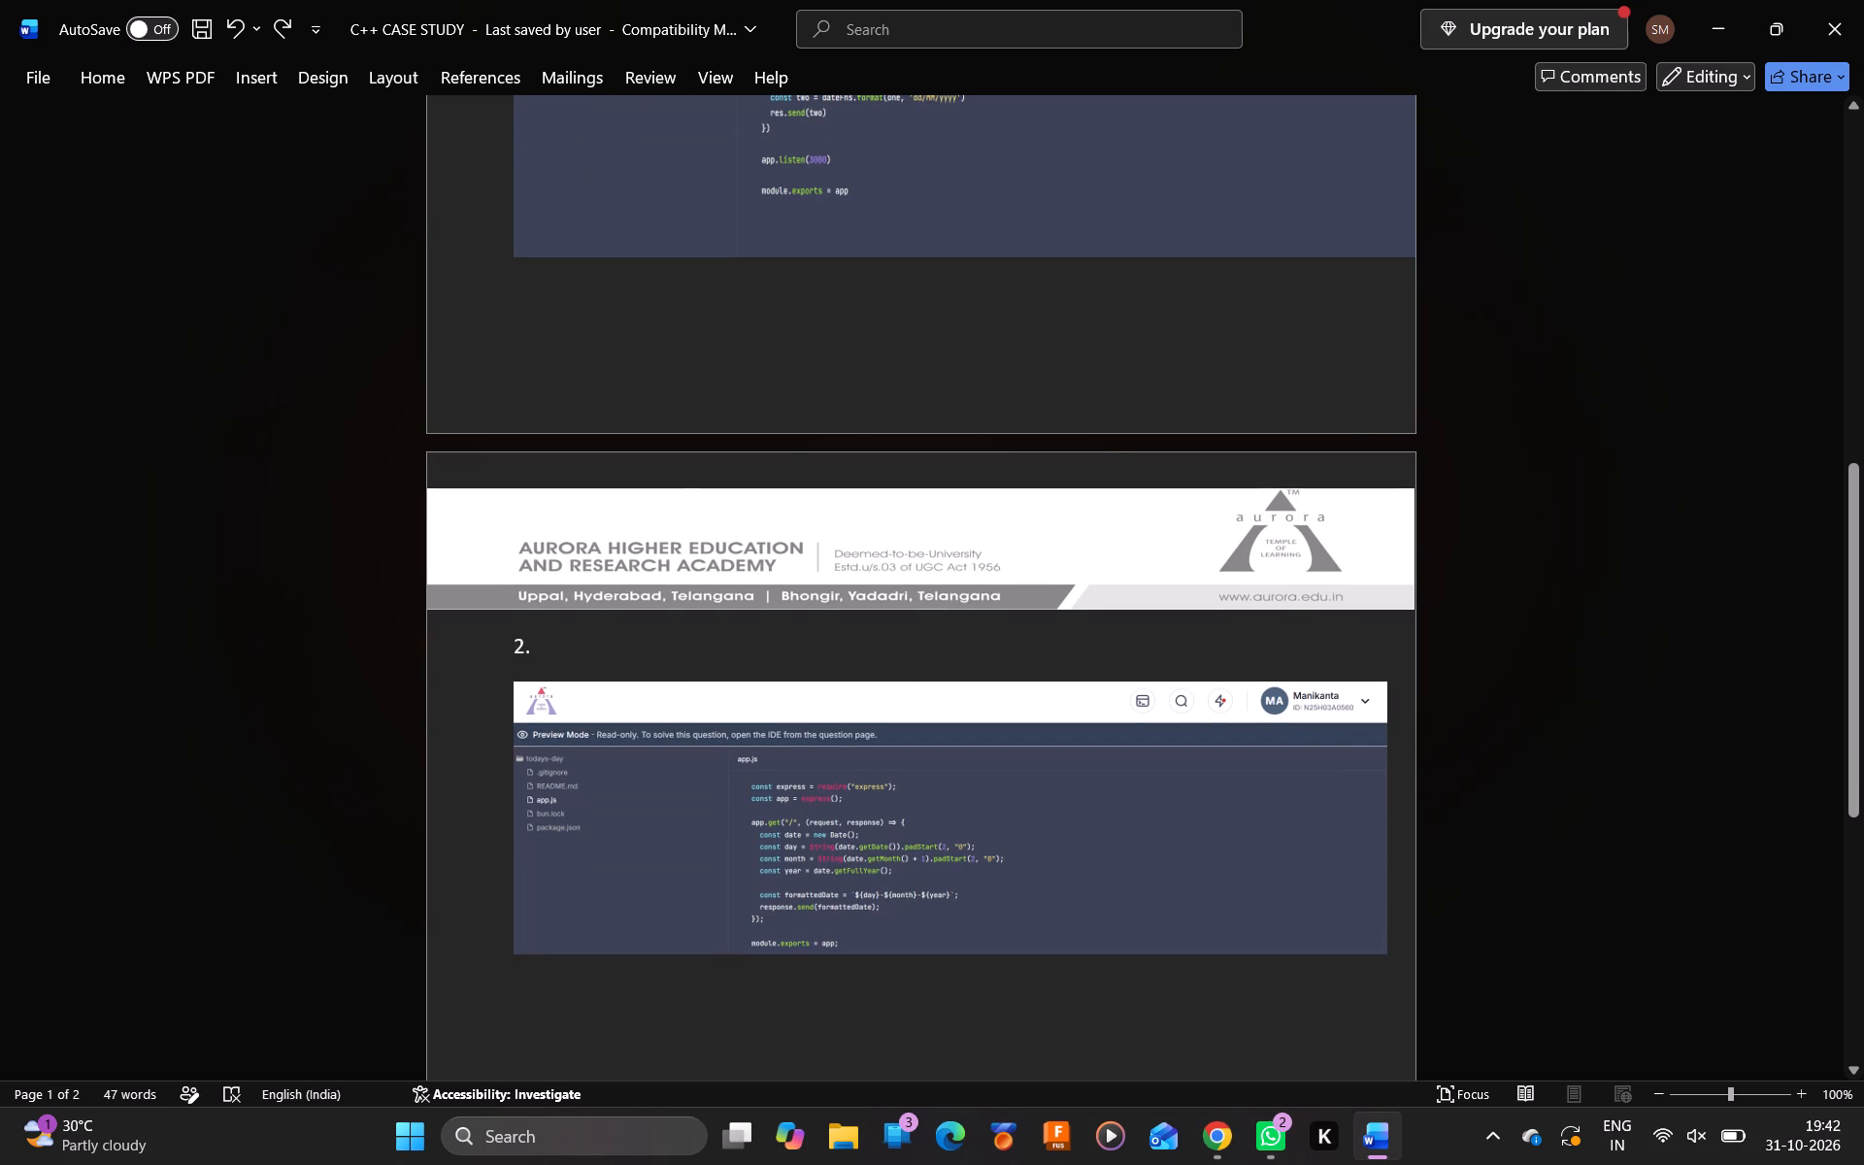
scroll(560, 651, down, 4)
click(568, 665)
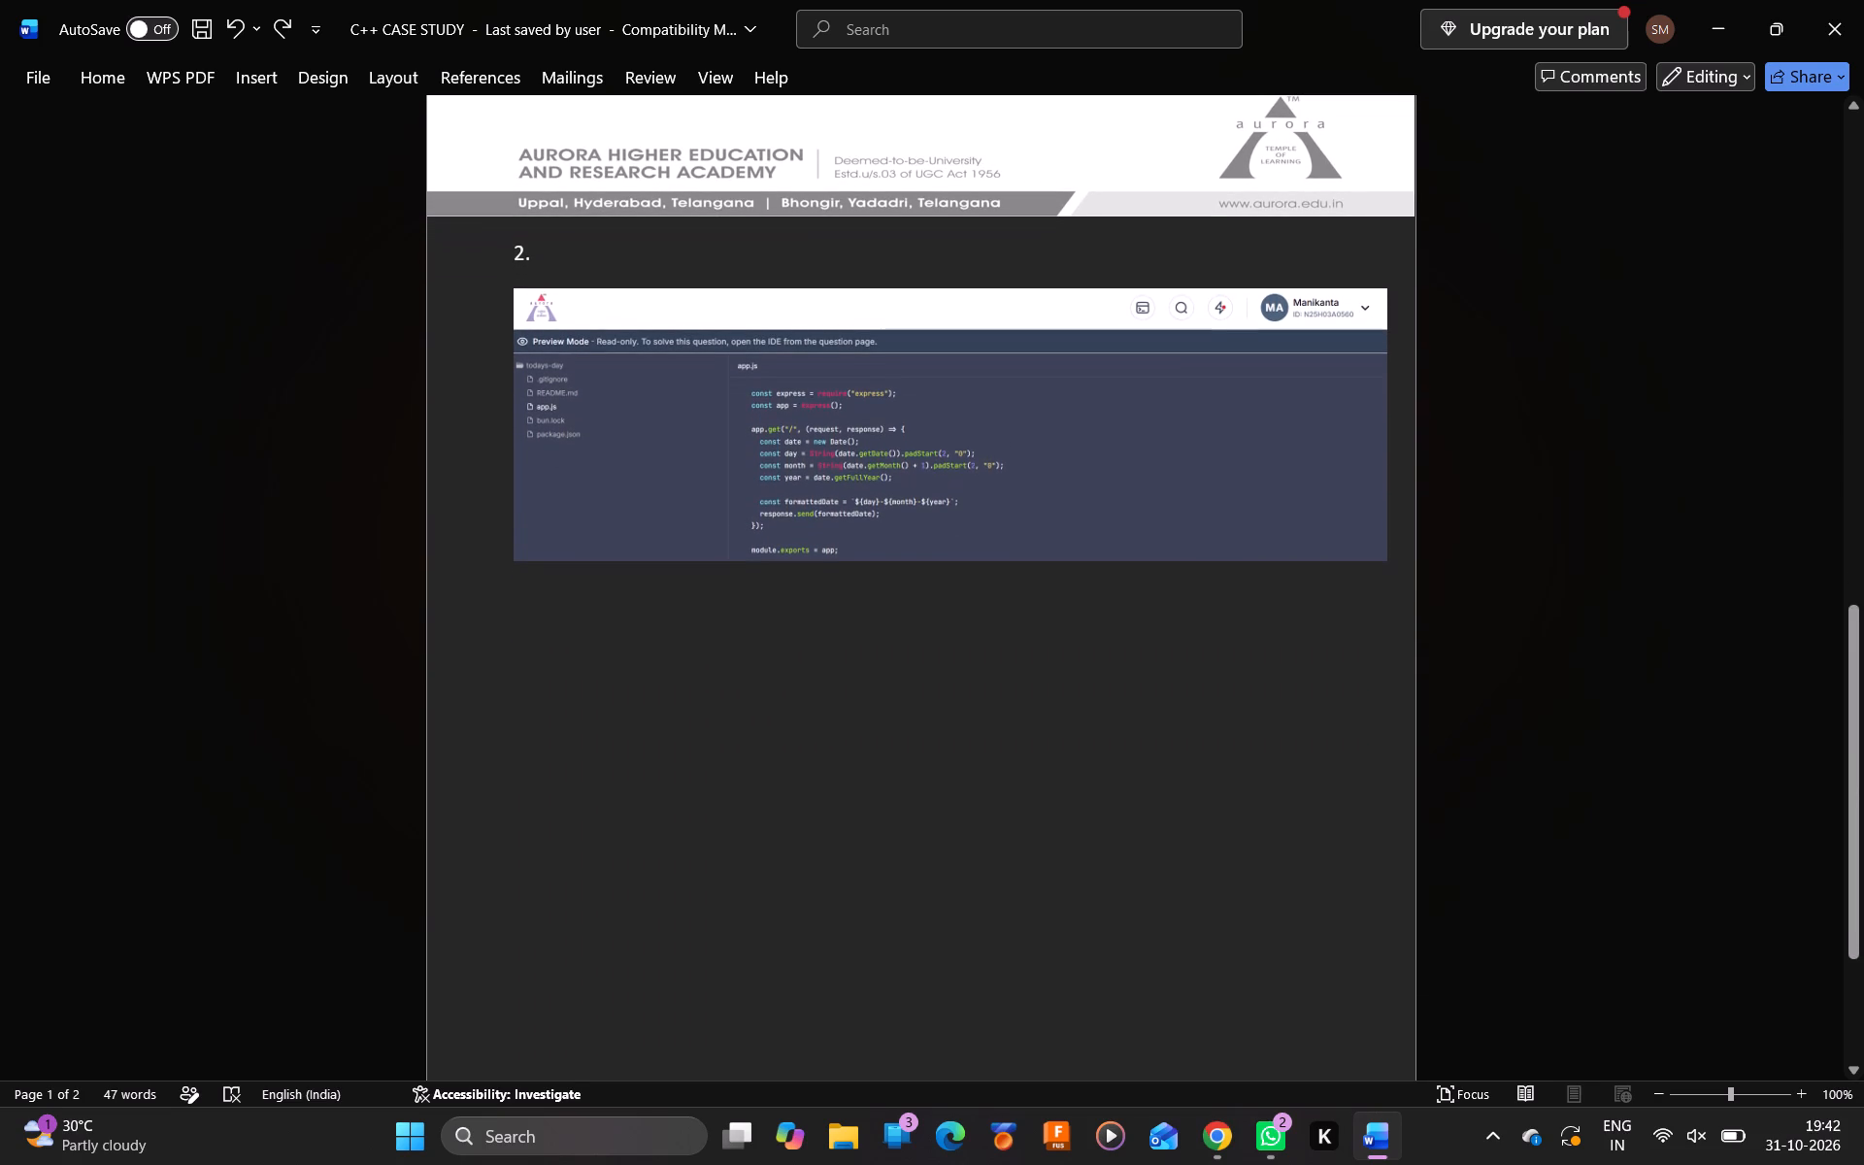
key(Right)
key(Return)
key(Return)
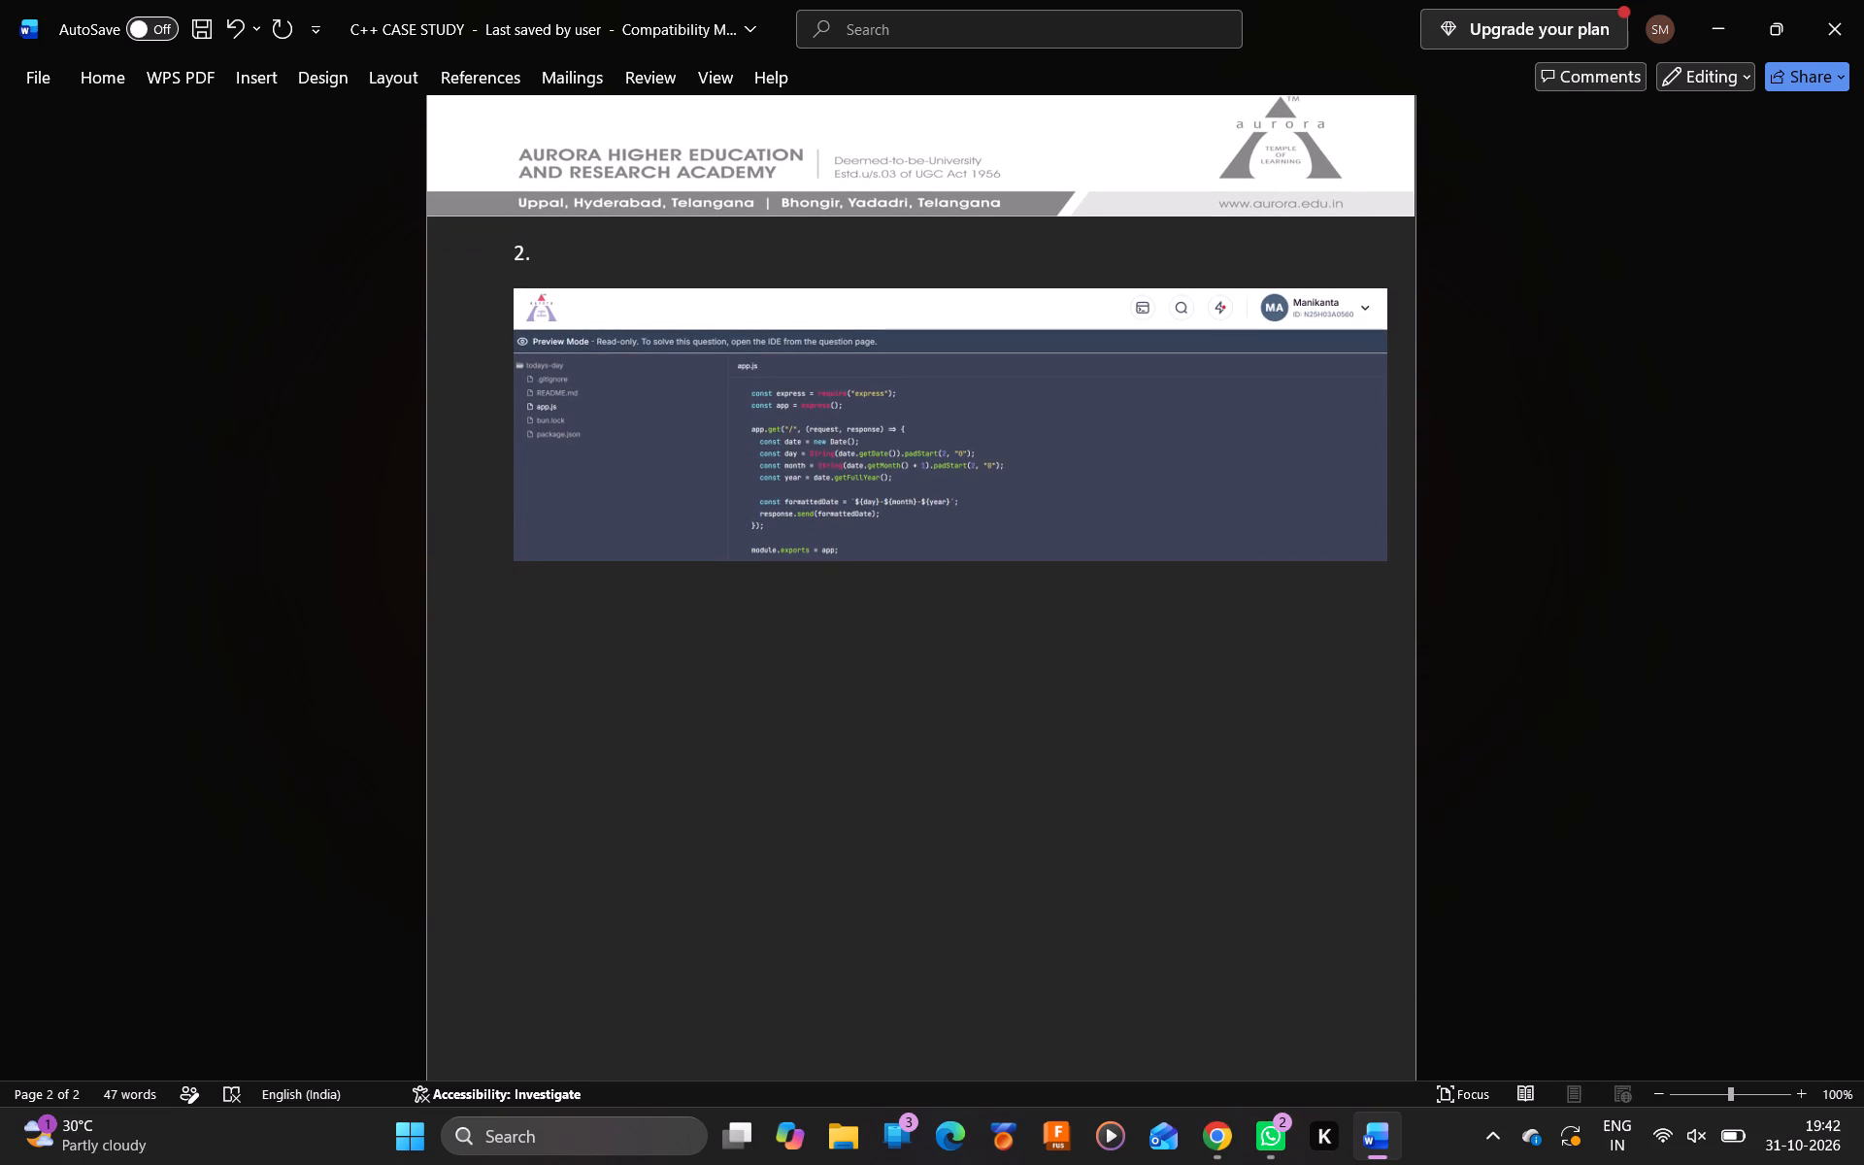
key(3)
key(period)
key(shift+Return)
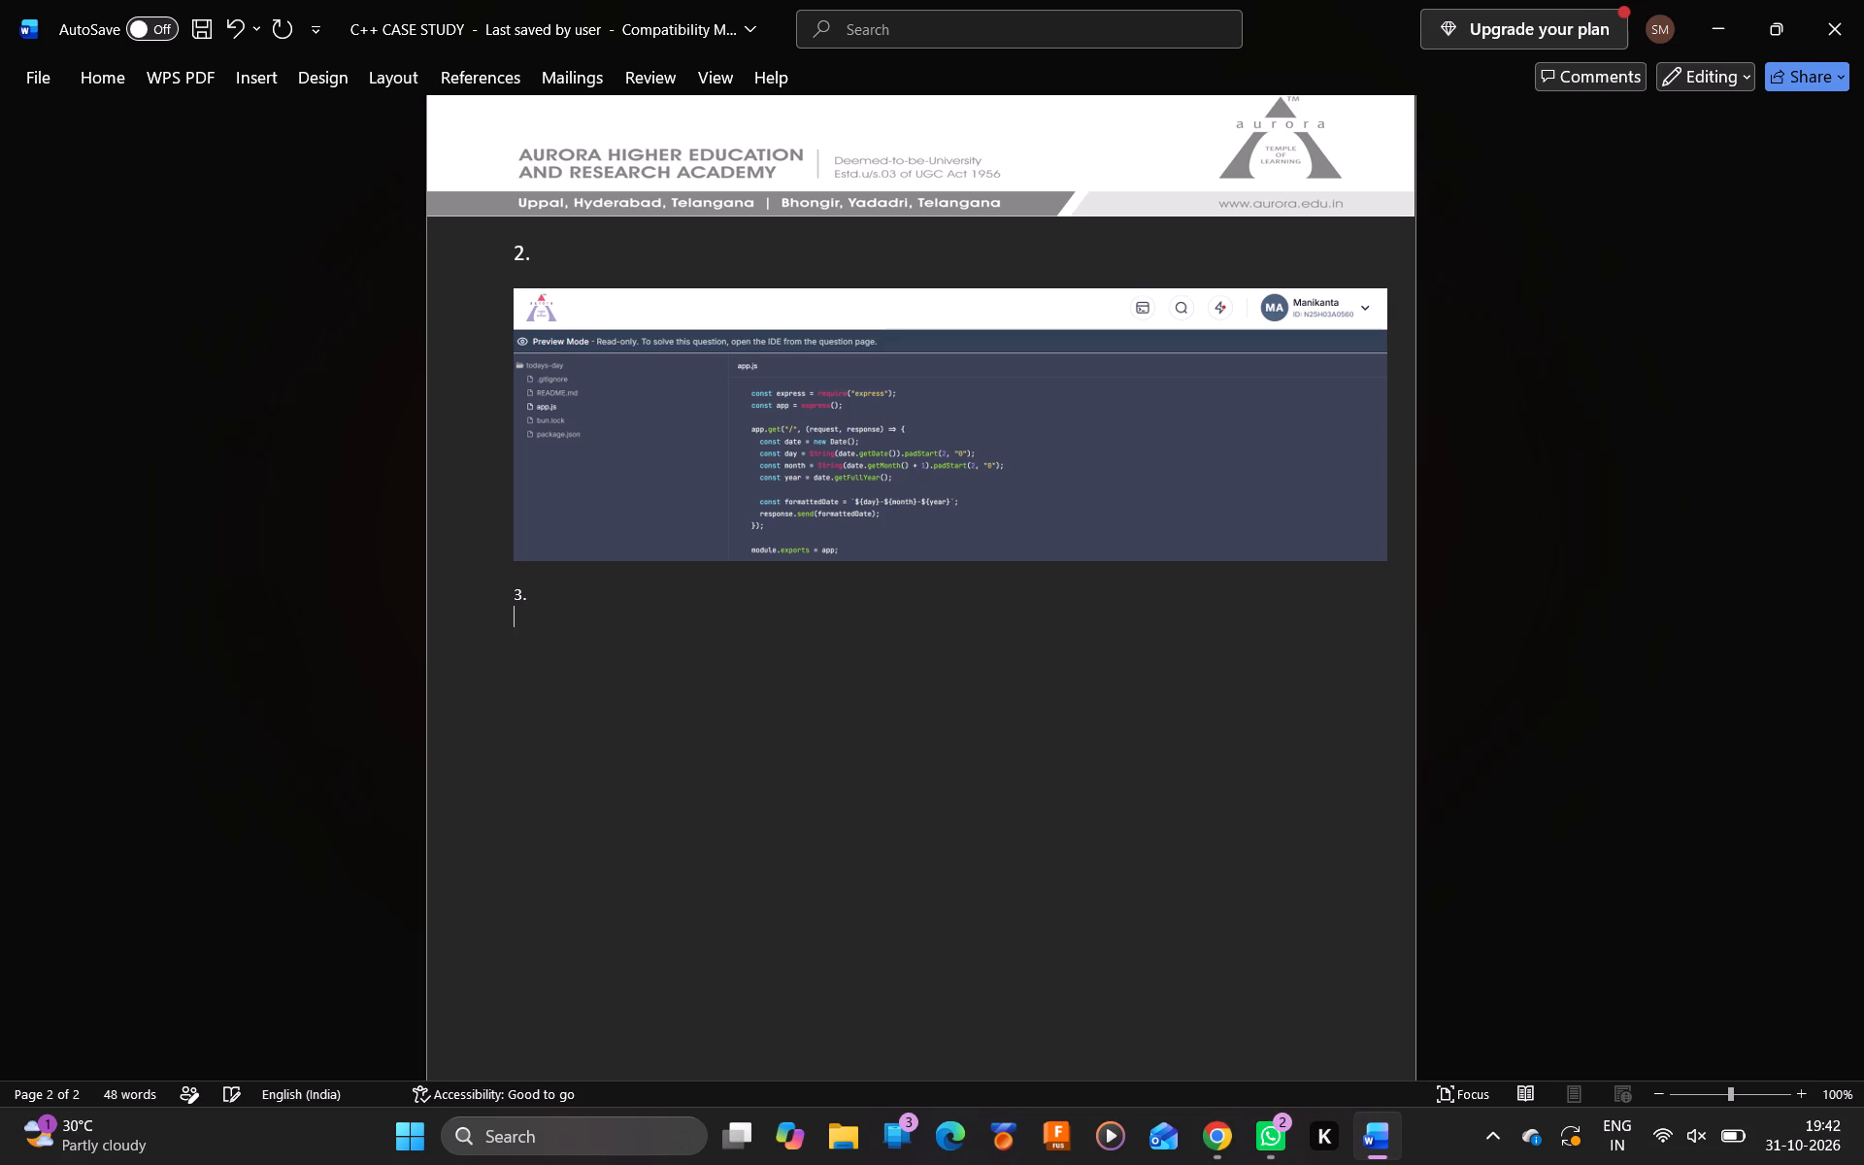
Make the item number 3. bold and enlarge its font to match the item number 2.
click(534, 604)
drag(534, 604, 506, 596)
click(518, 555)
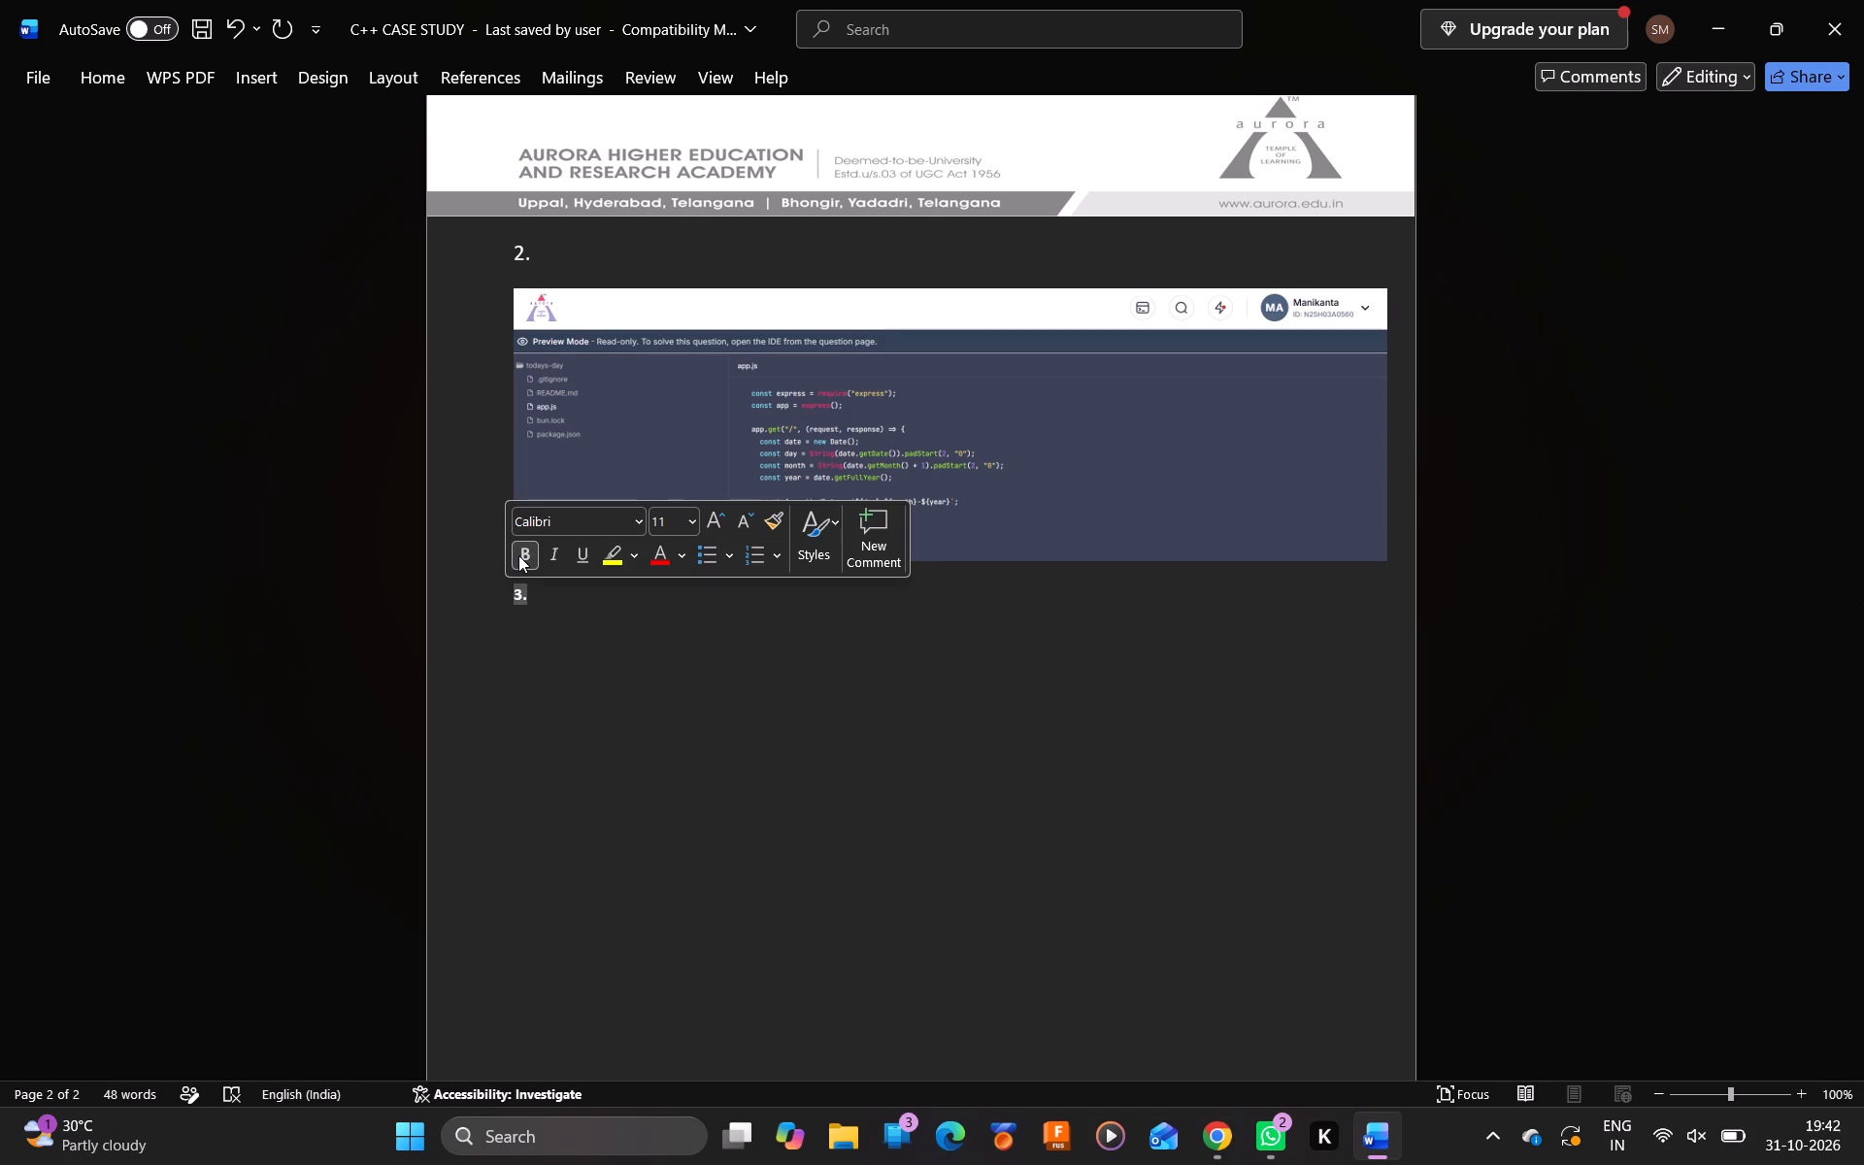
click(715, 512)
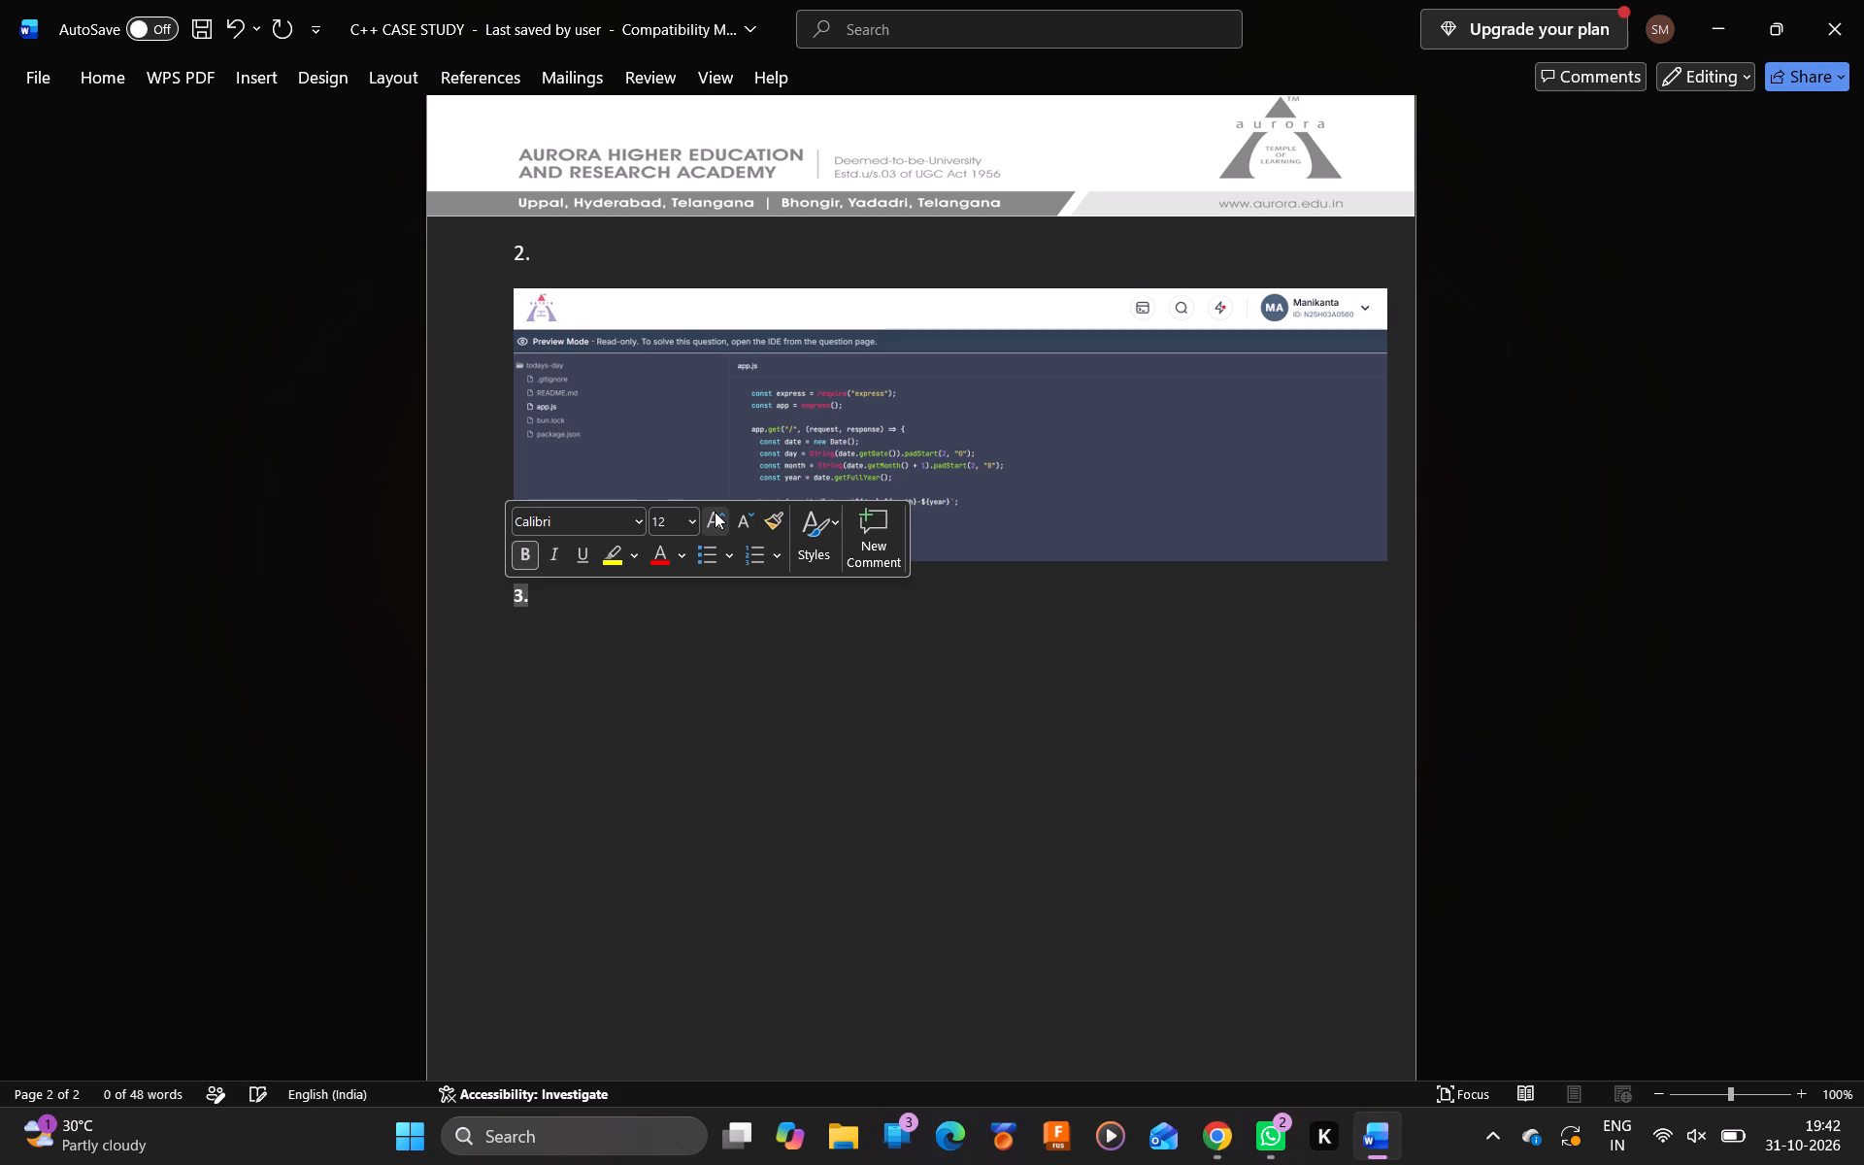
click(715, 512)
click(543, 609)
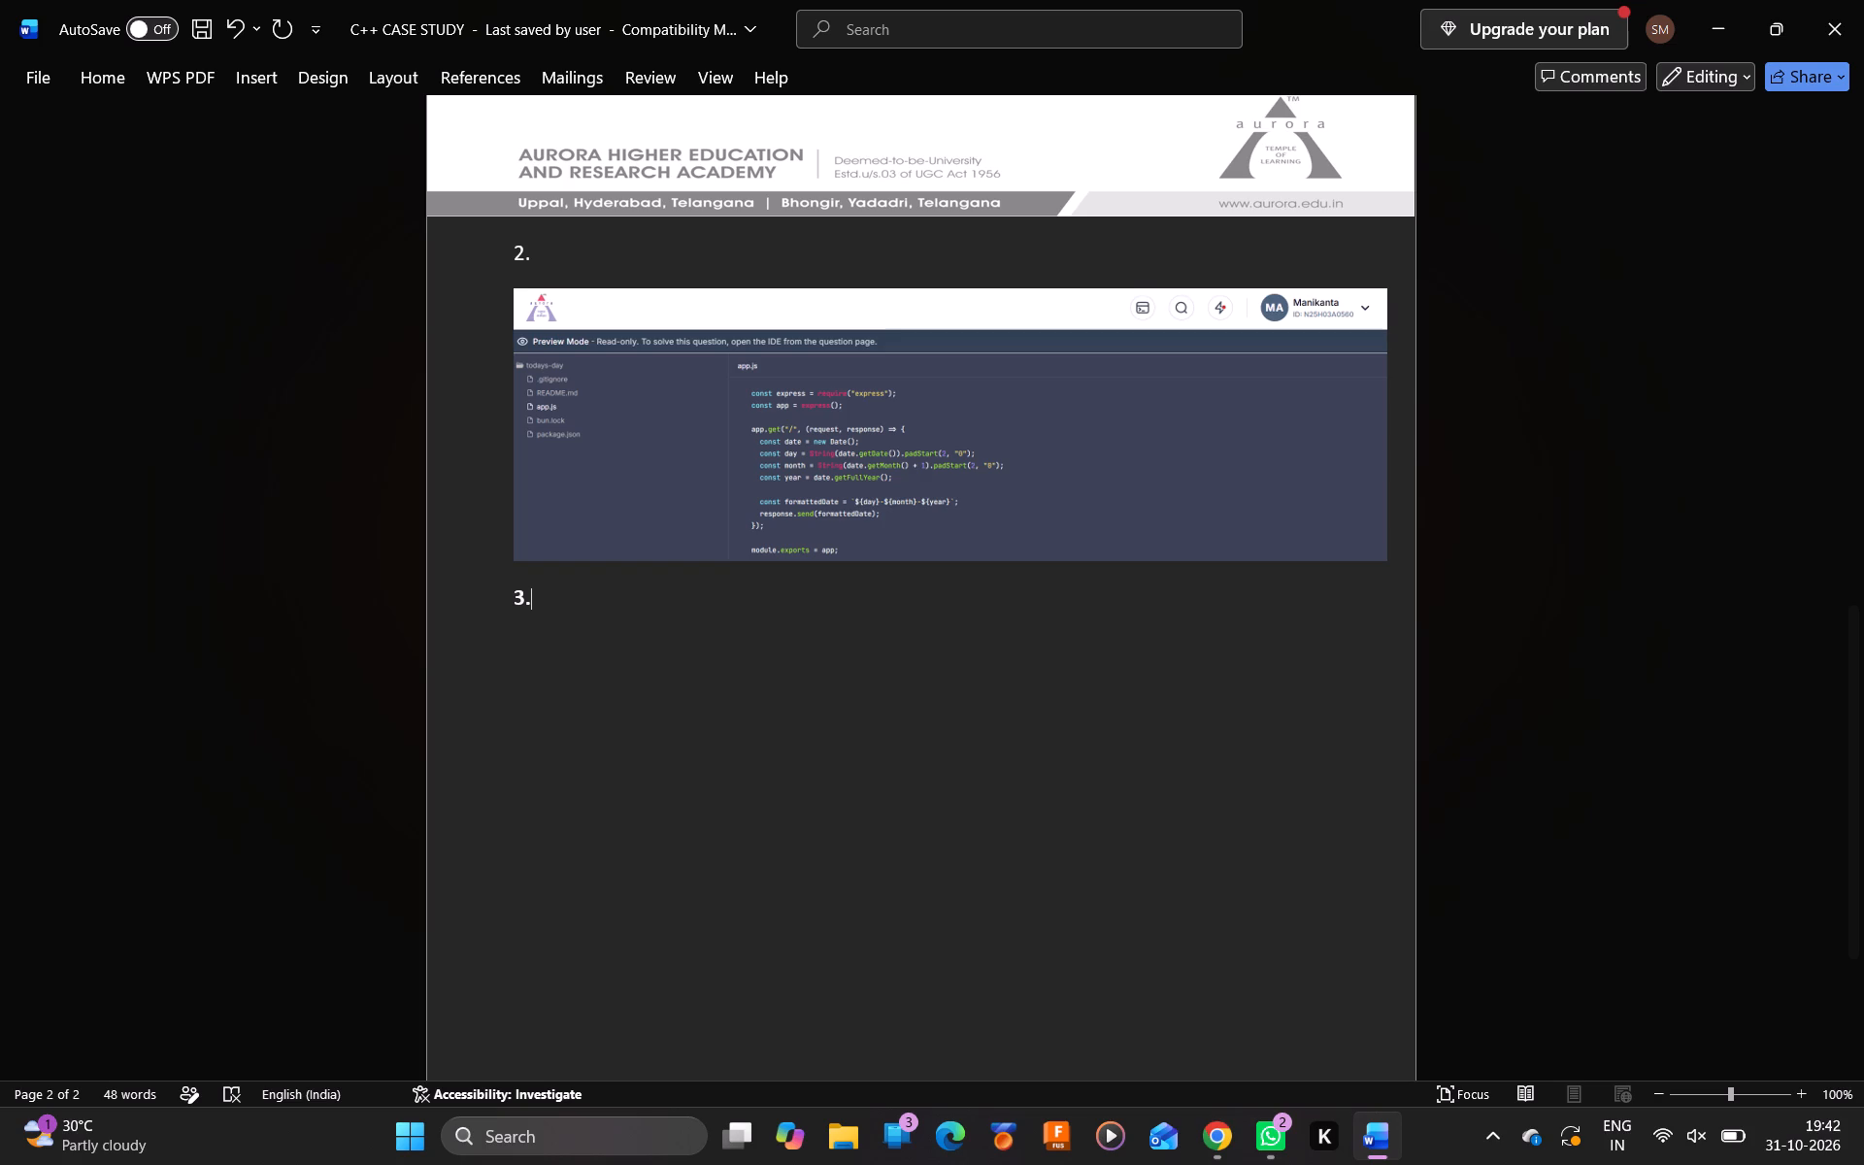
Switch to Chrome, close the todays-day preview, and open the code preview of the API Routing practice question.
click(1221, 1145)
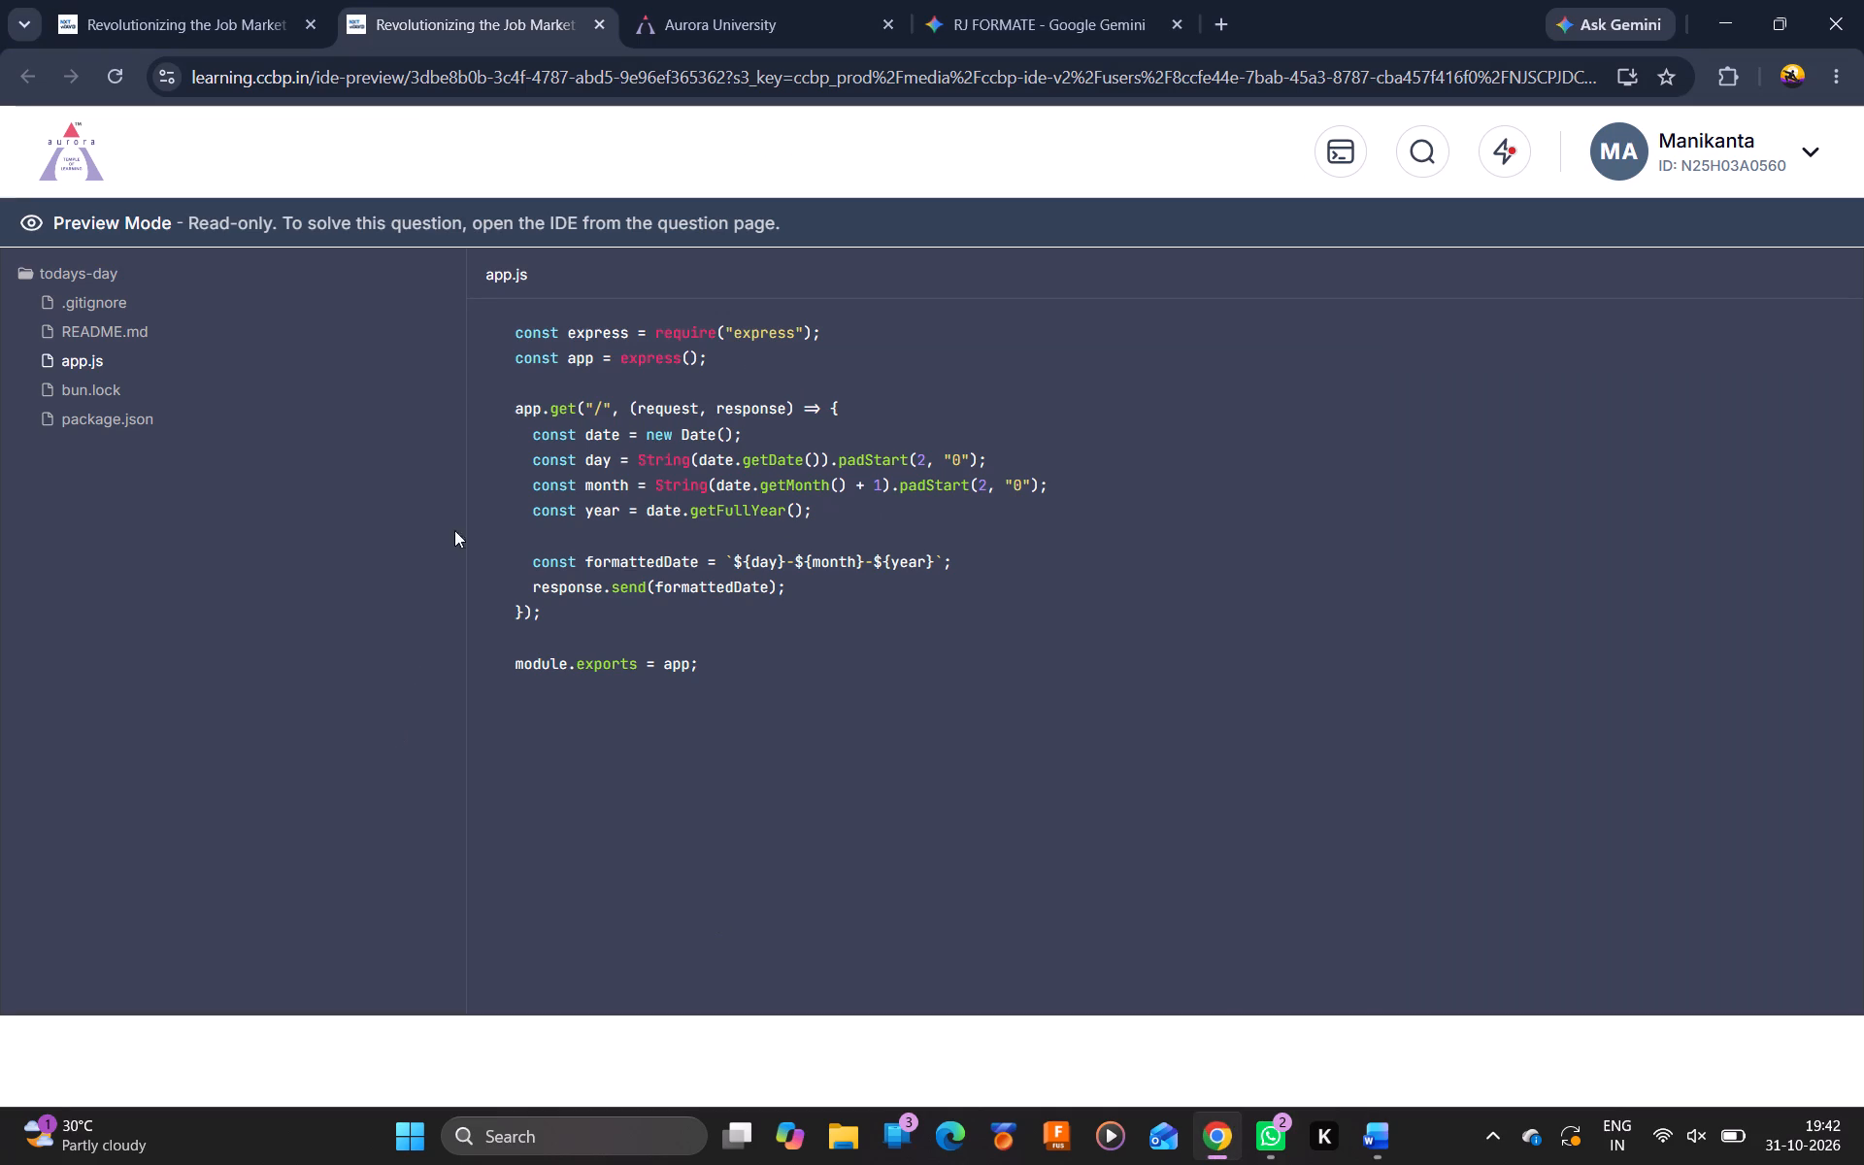
click(601, 22)
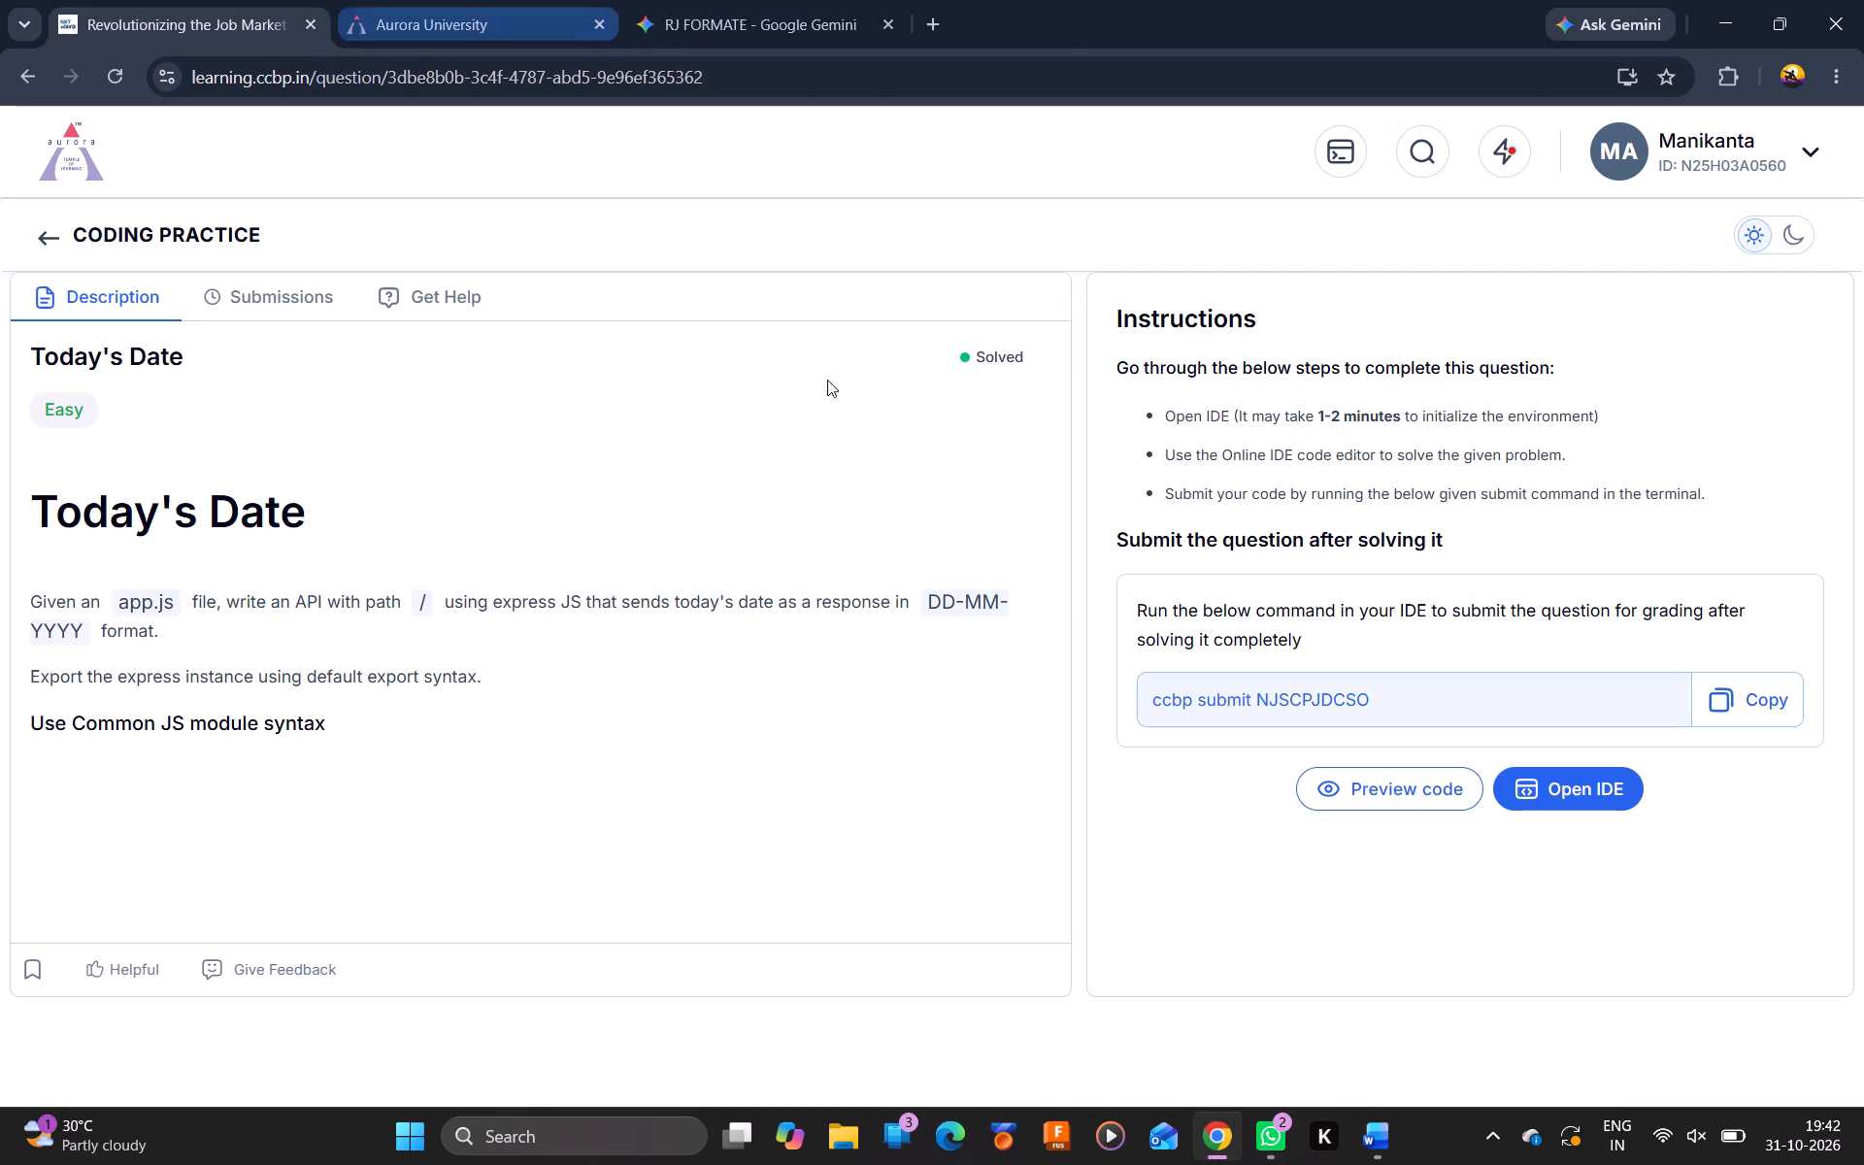
click(47, 244)
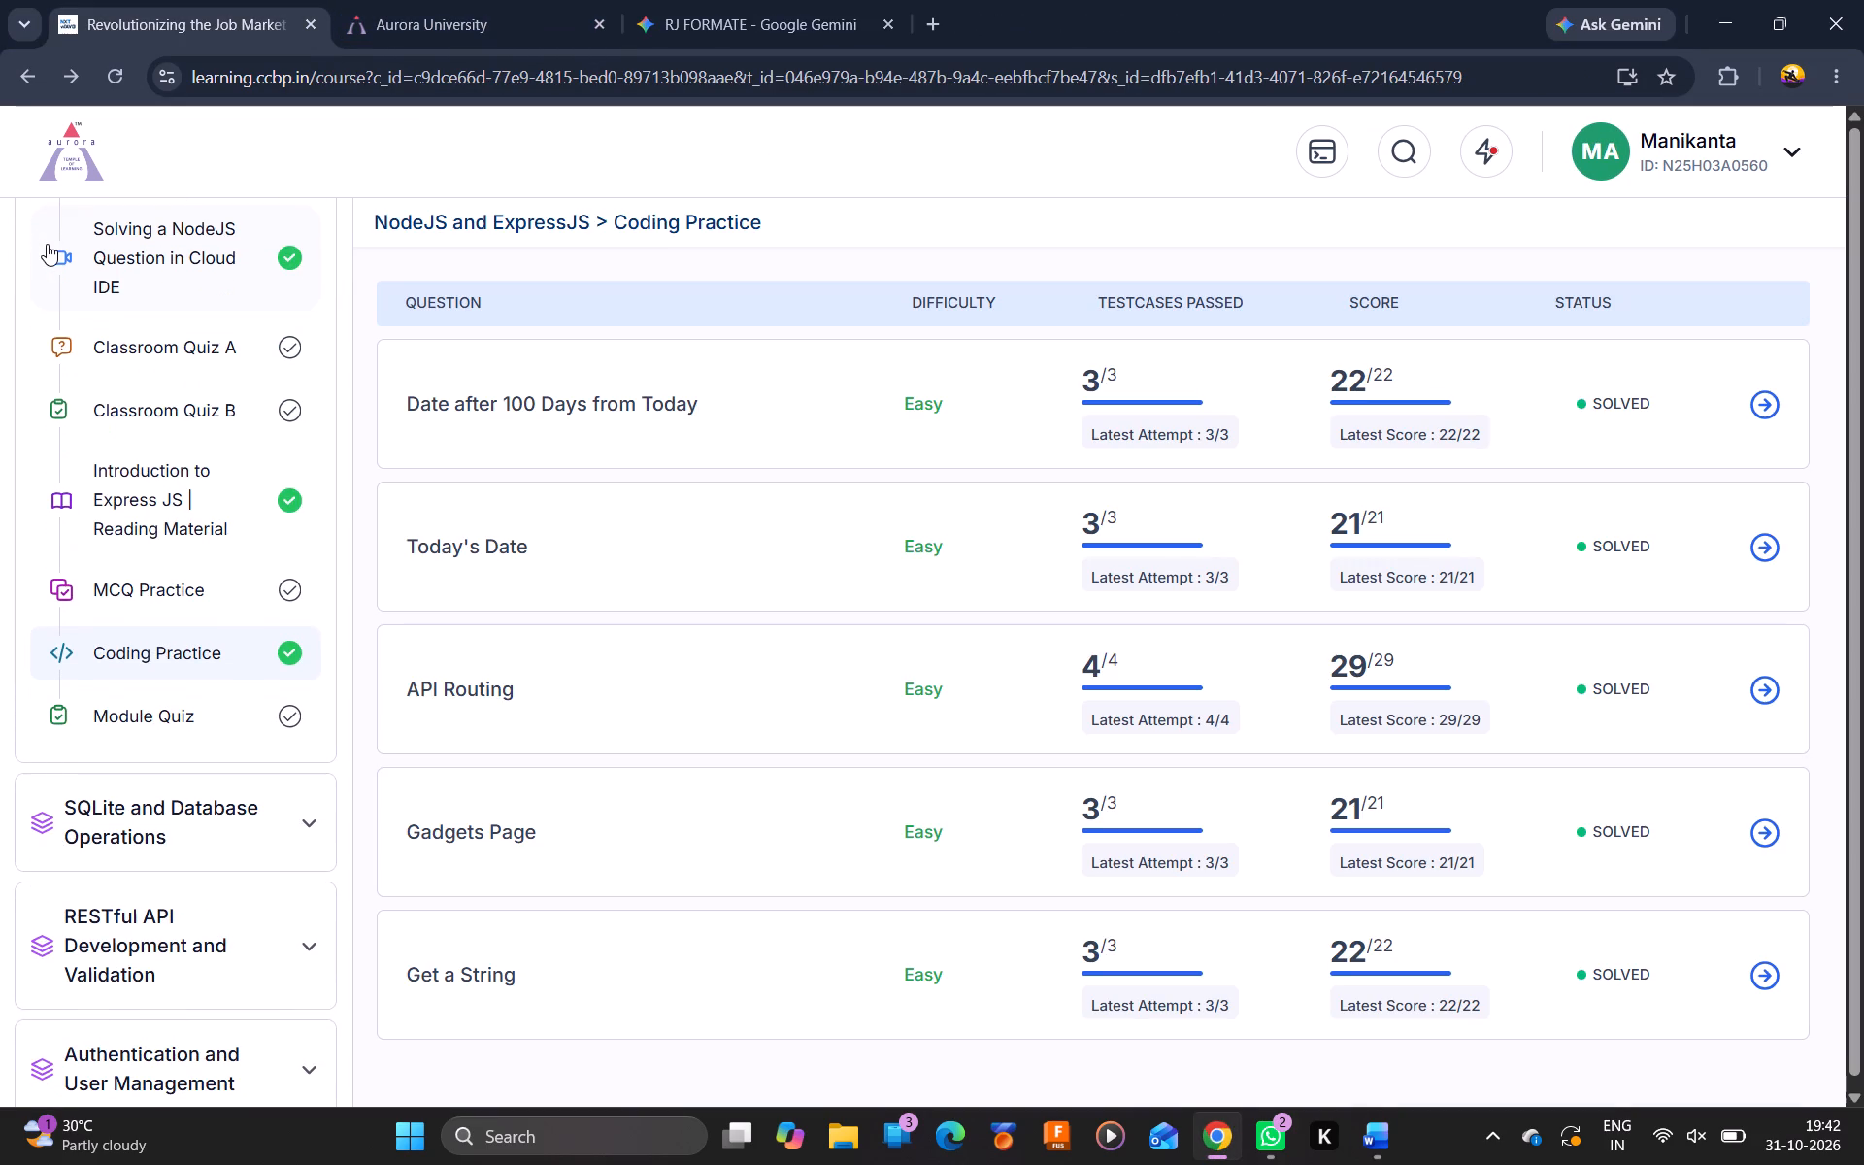
click(452, 694)
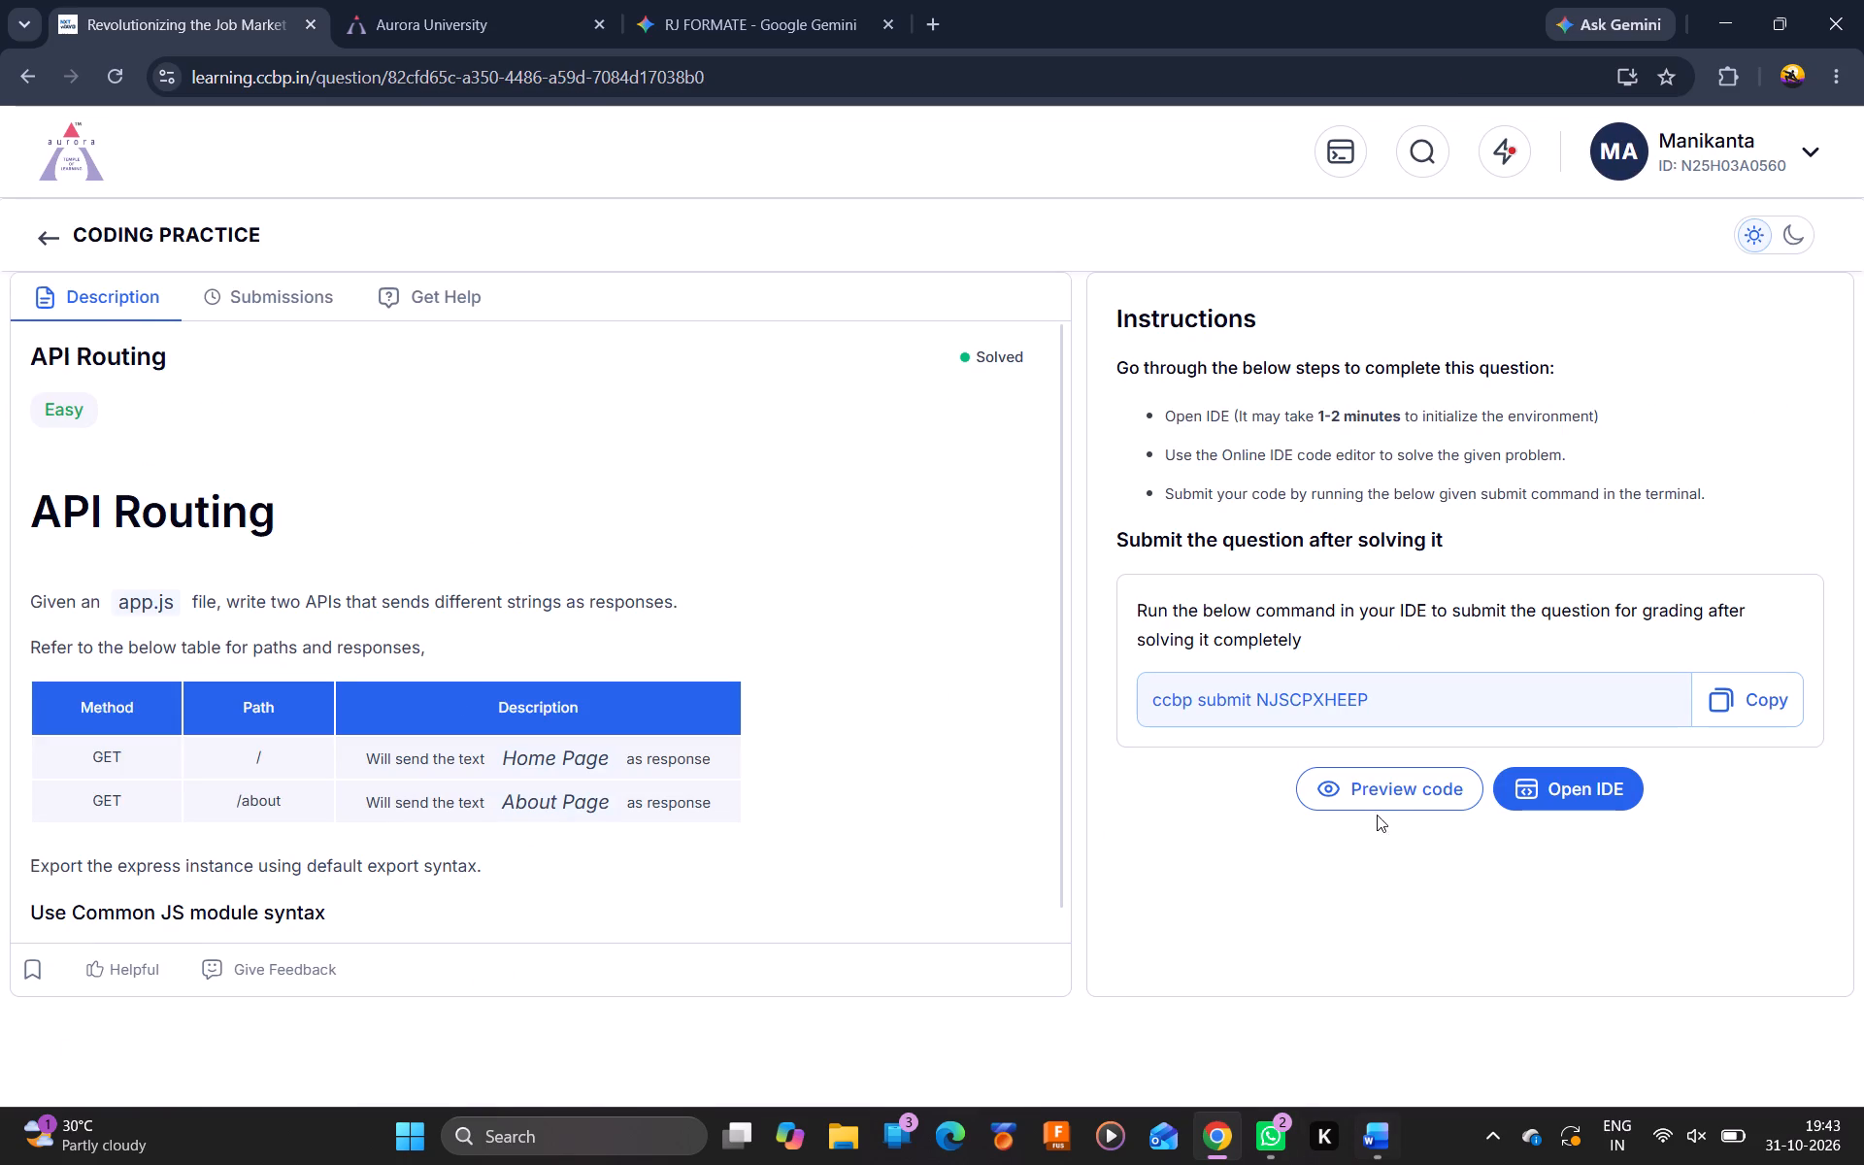
click(1370, 798)
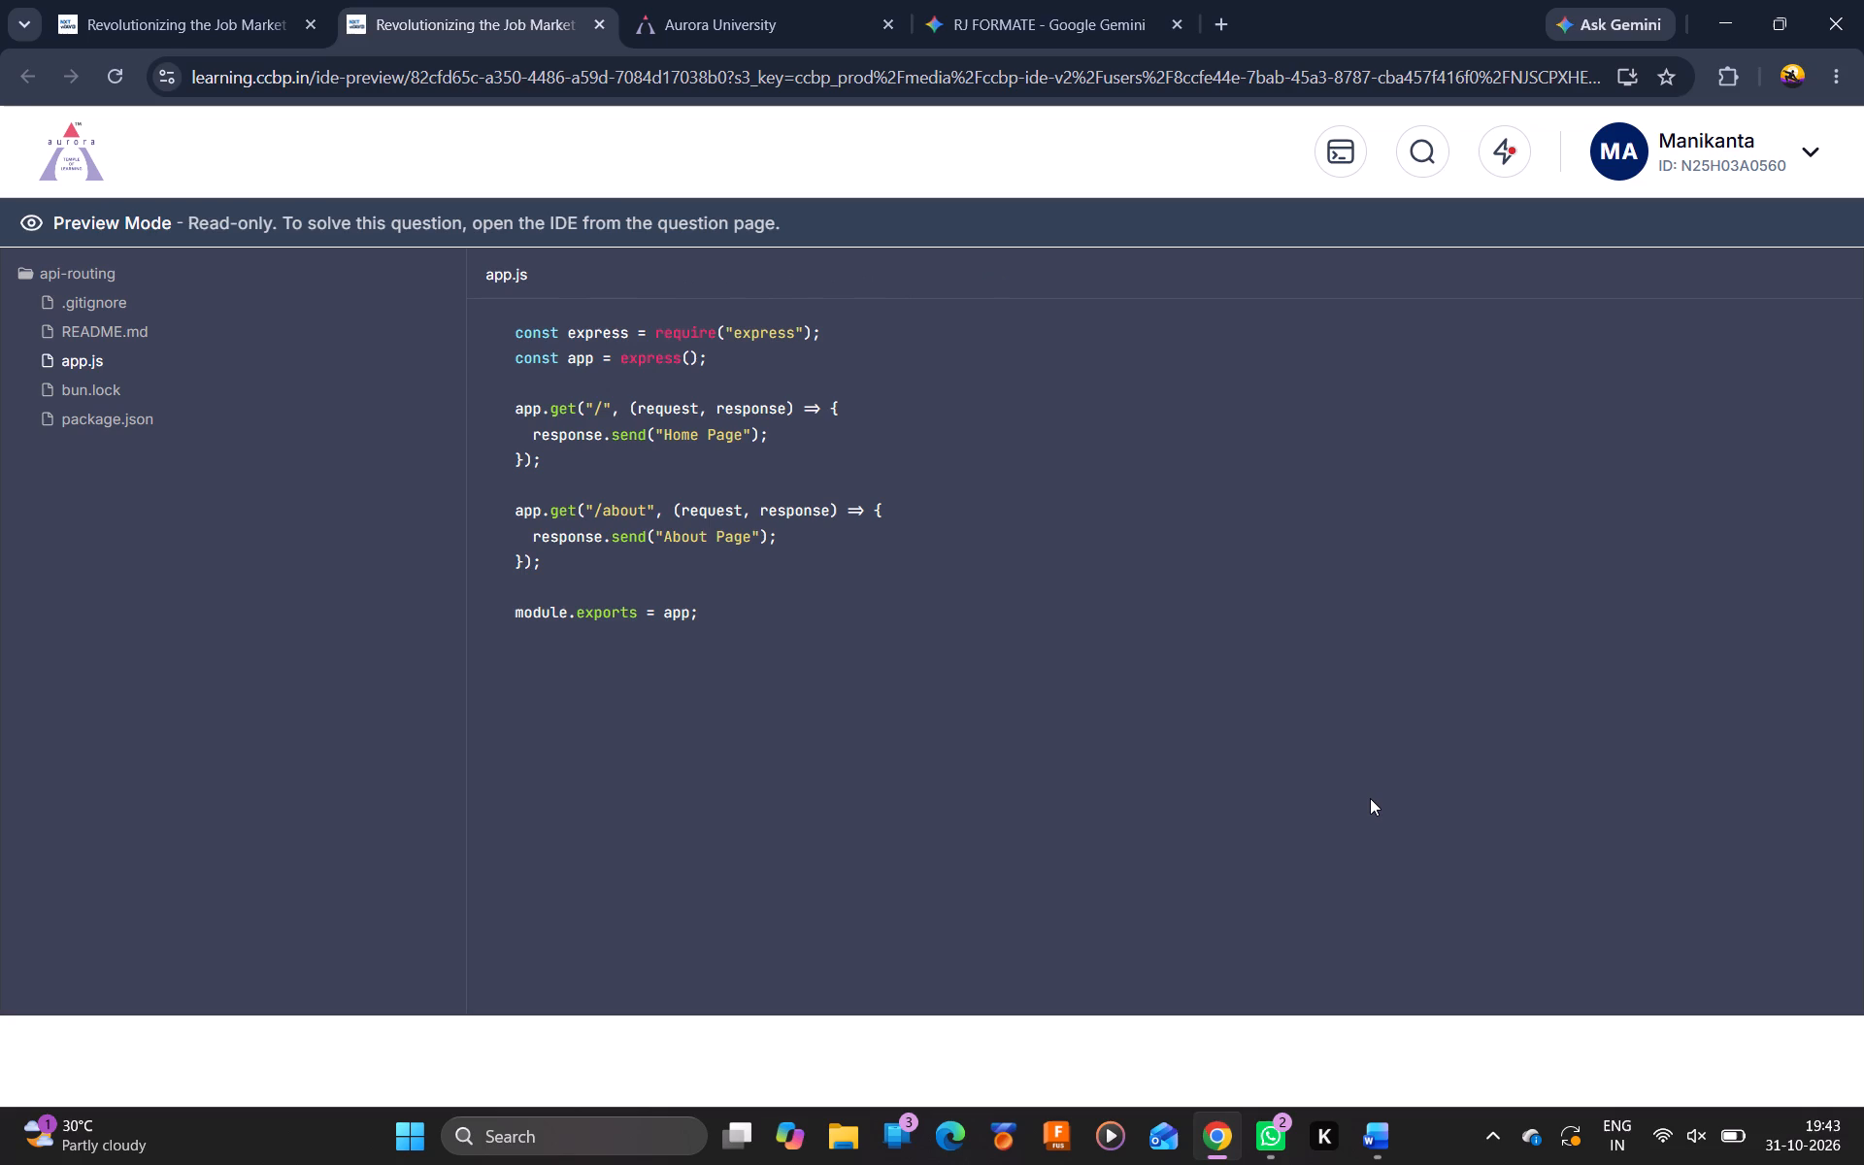
Copy the api-routing app.js preview as an image with Google Lens, framing full width from the page header to the module.exports line.
right_click(1077, 682)
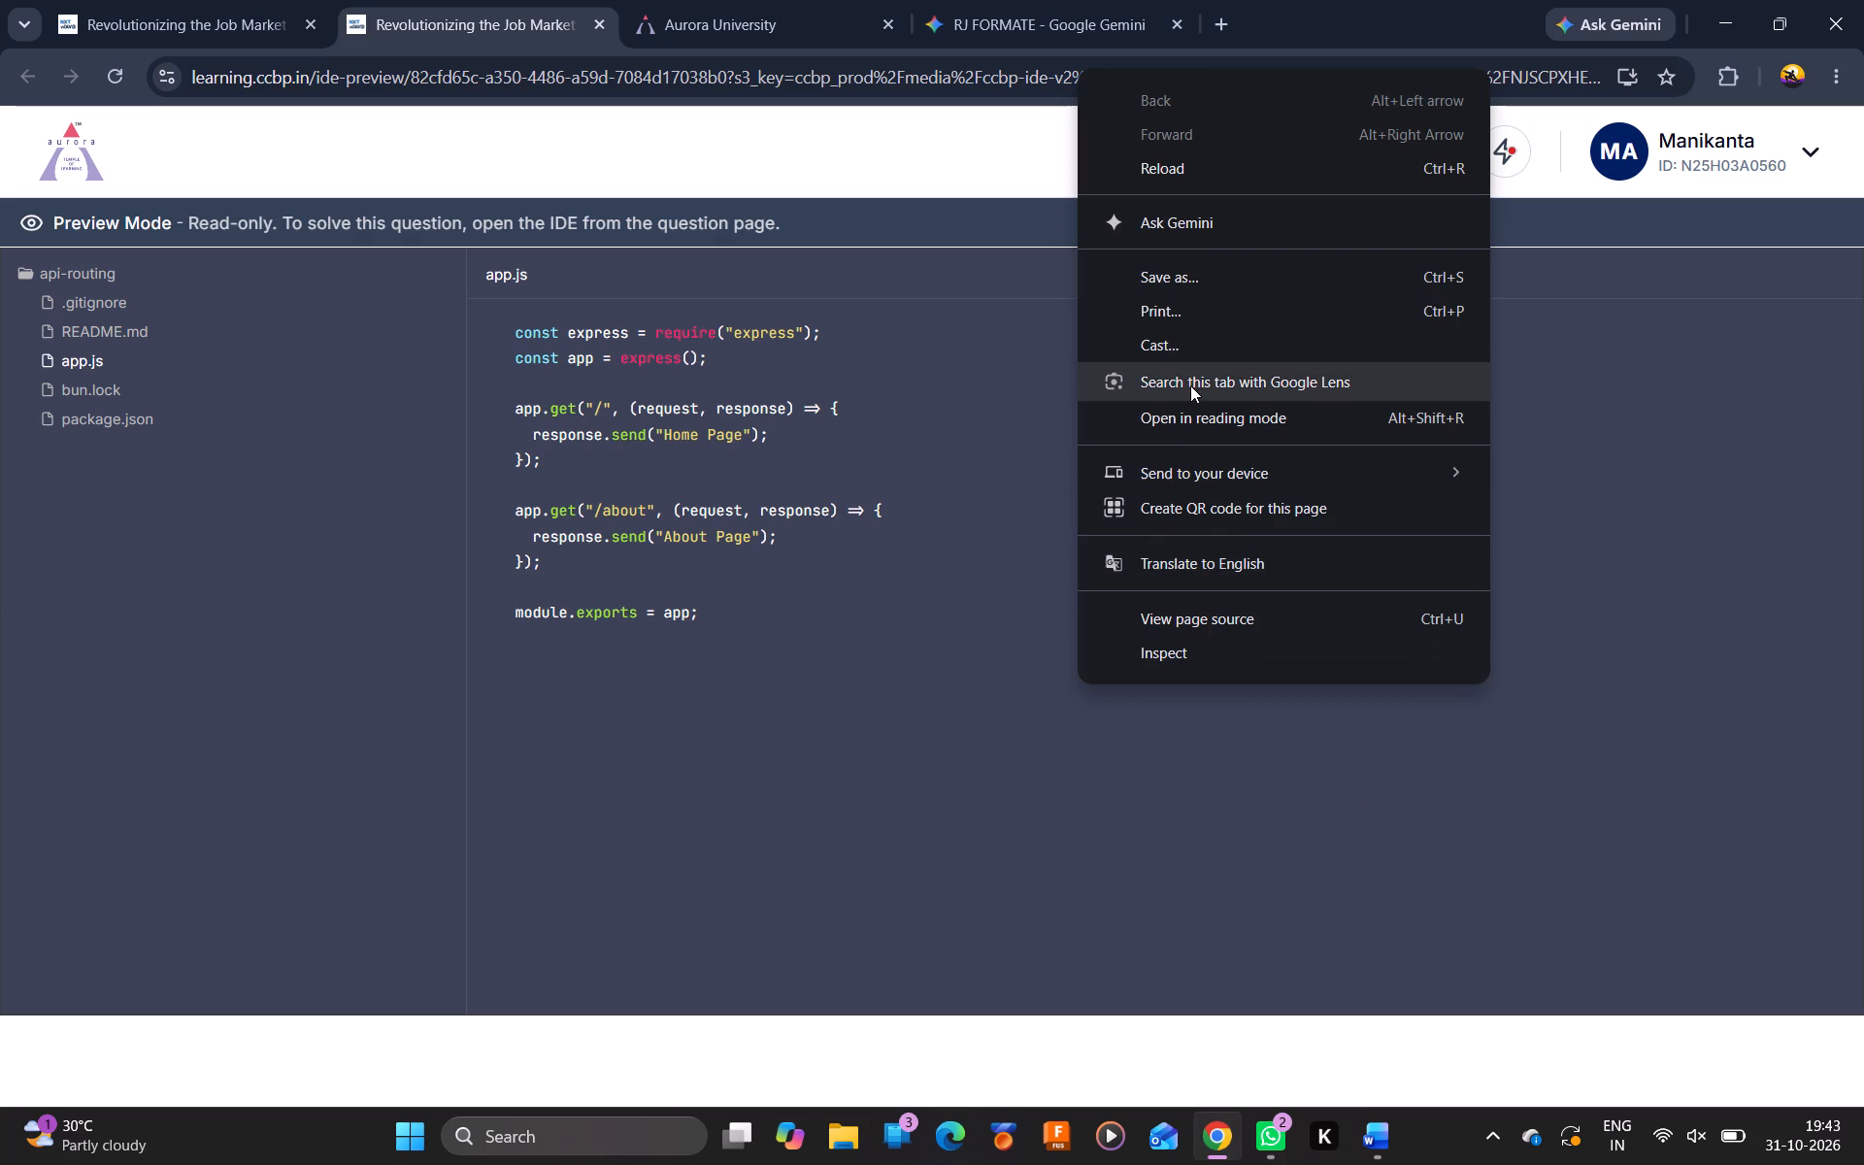
click(1188, 383)
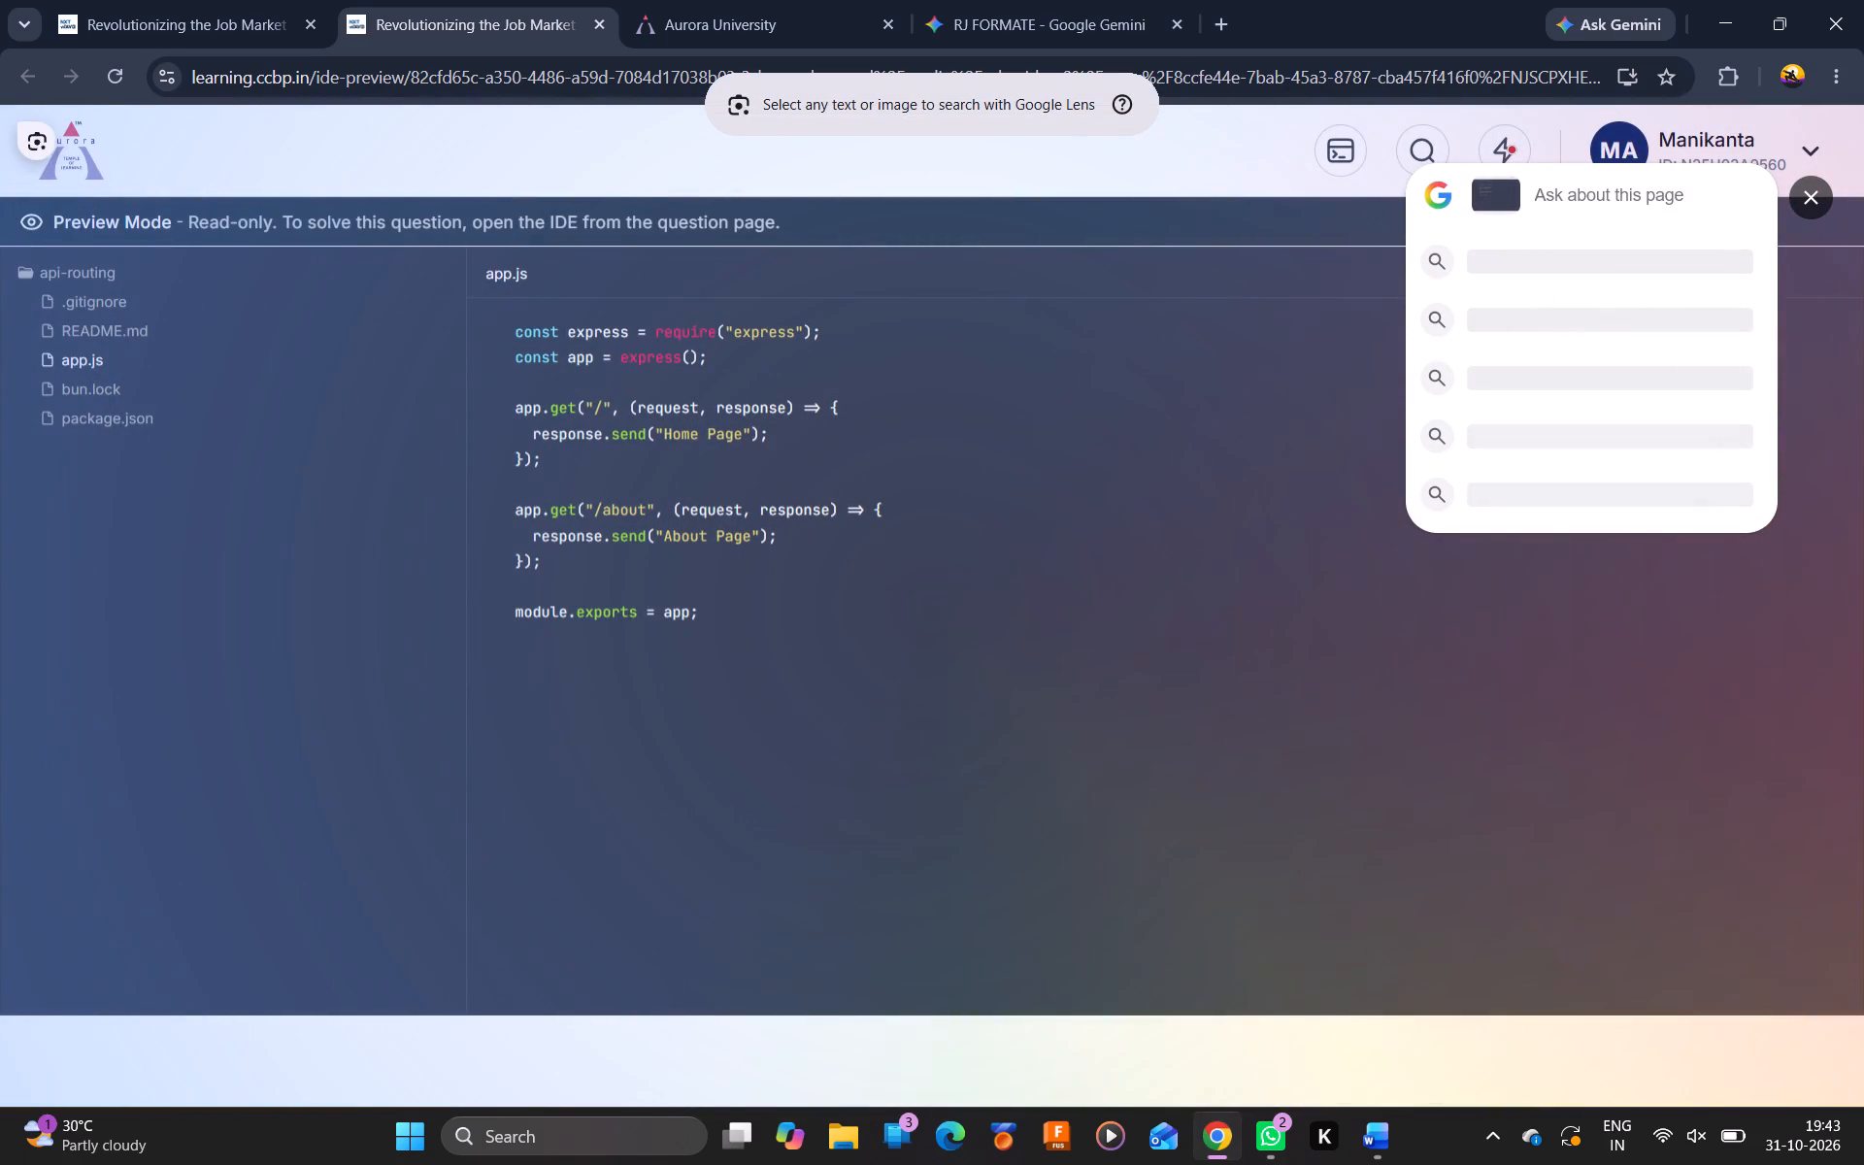
drag(13, 111, 857, 751)
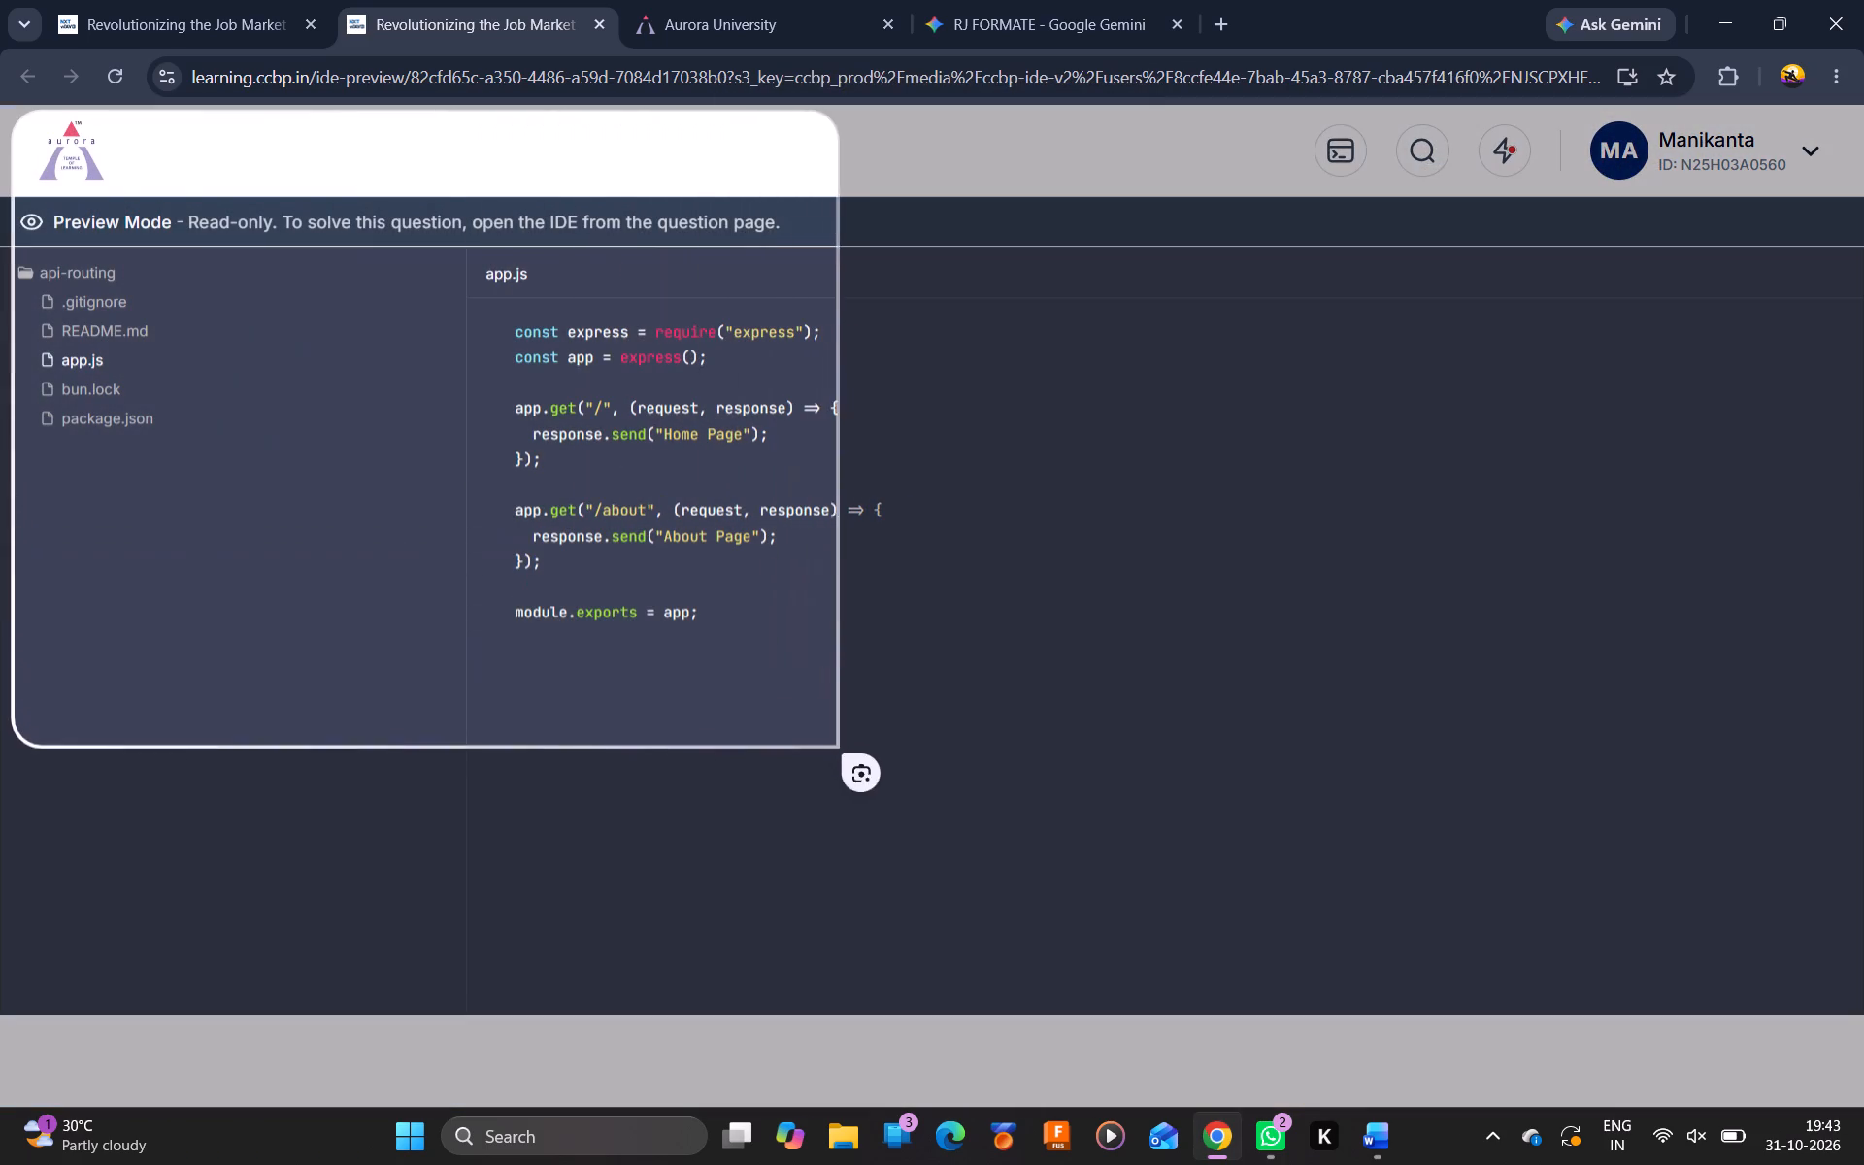
drag(857, 751, 1296, 641)
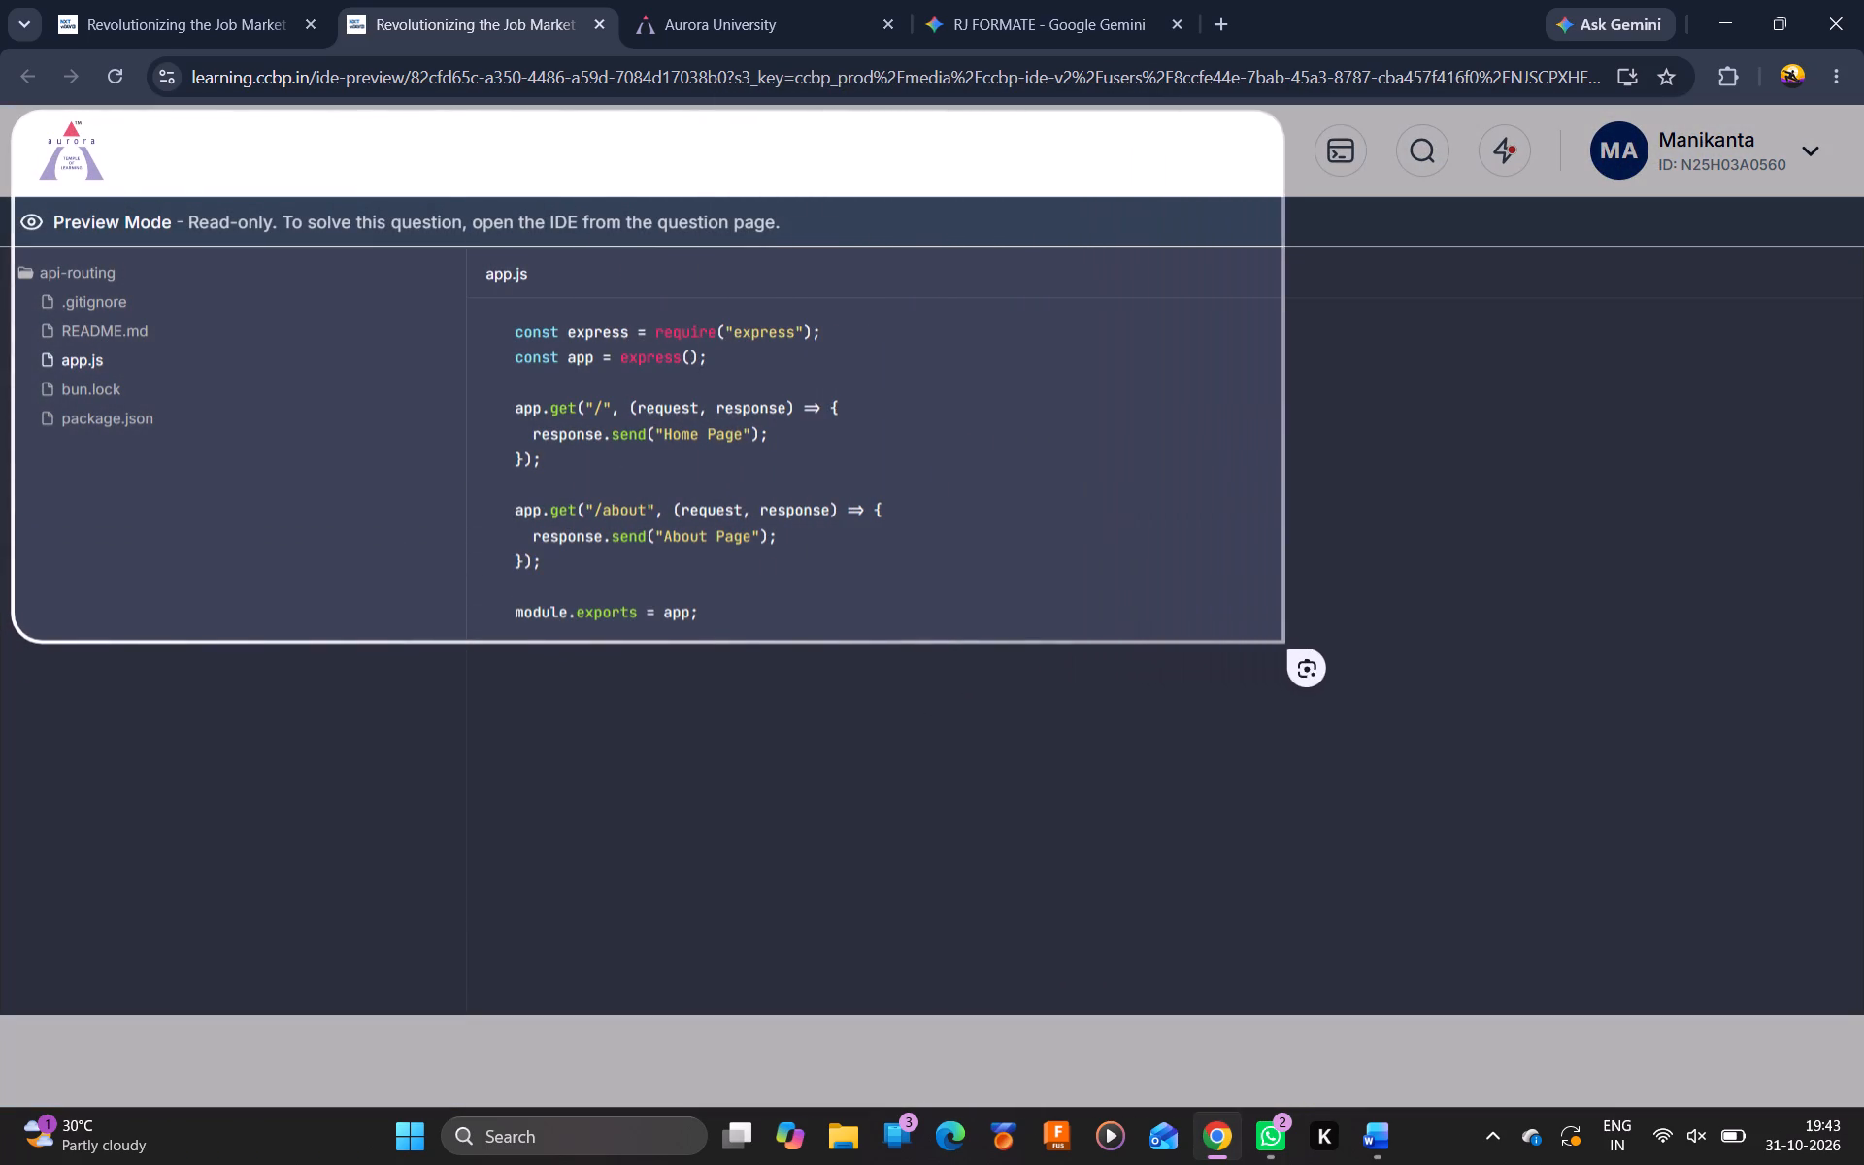
drag(1296, 641, 1811, 641)
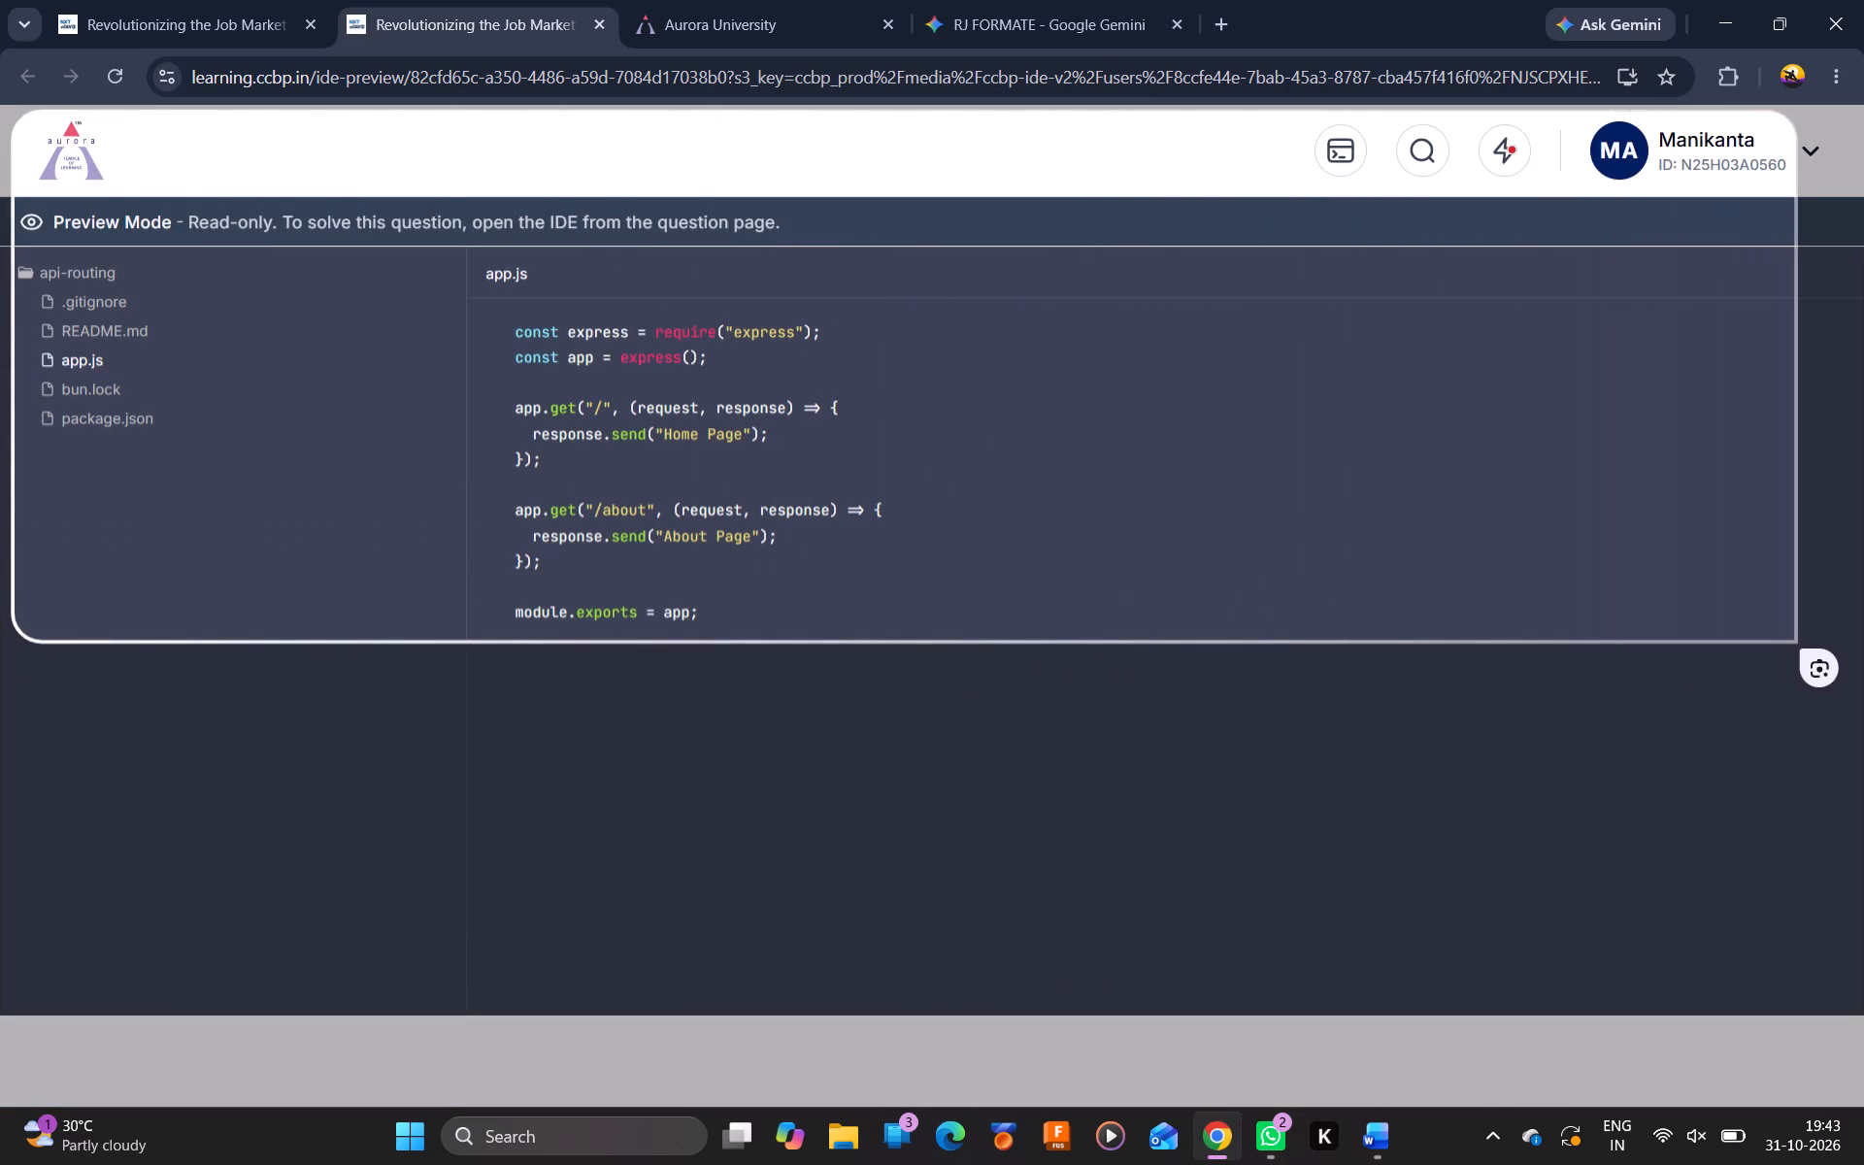
drag(1811, 641, 1863, 642)
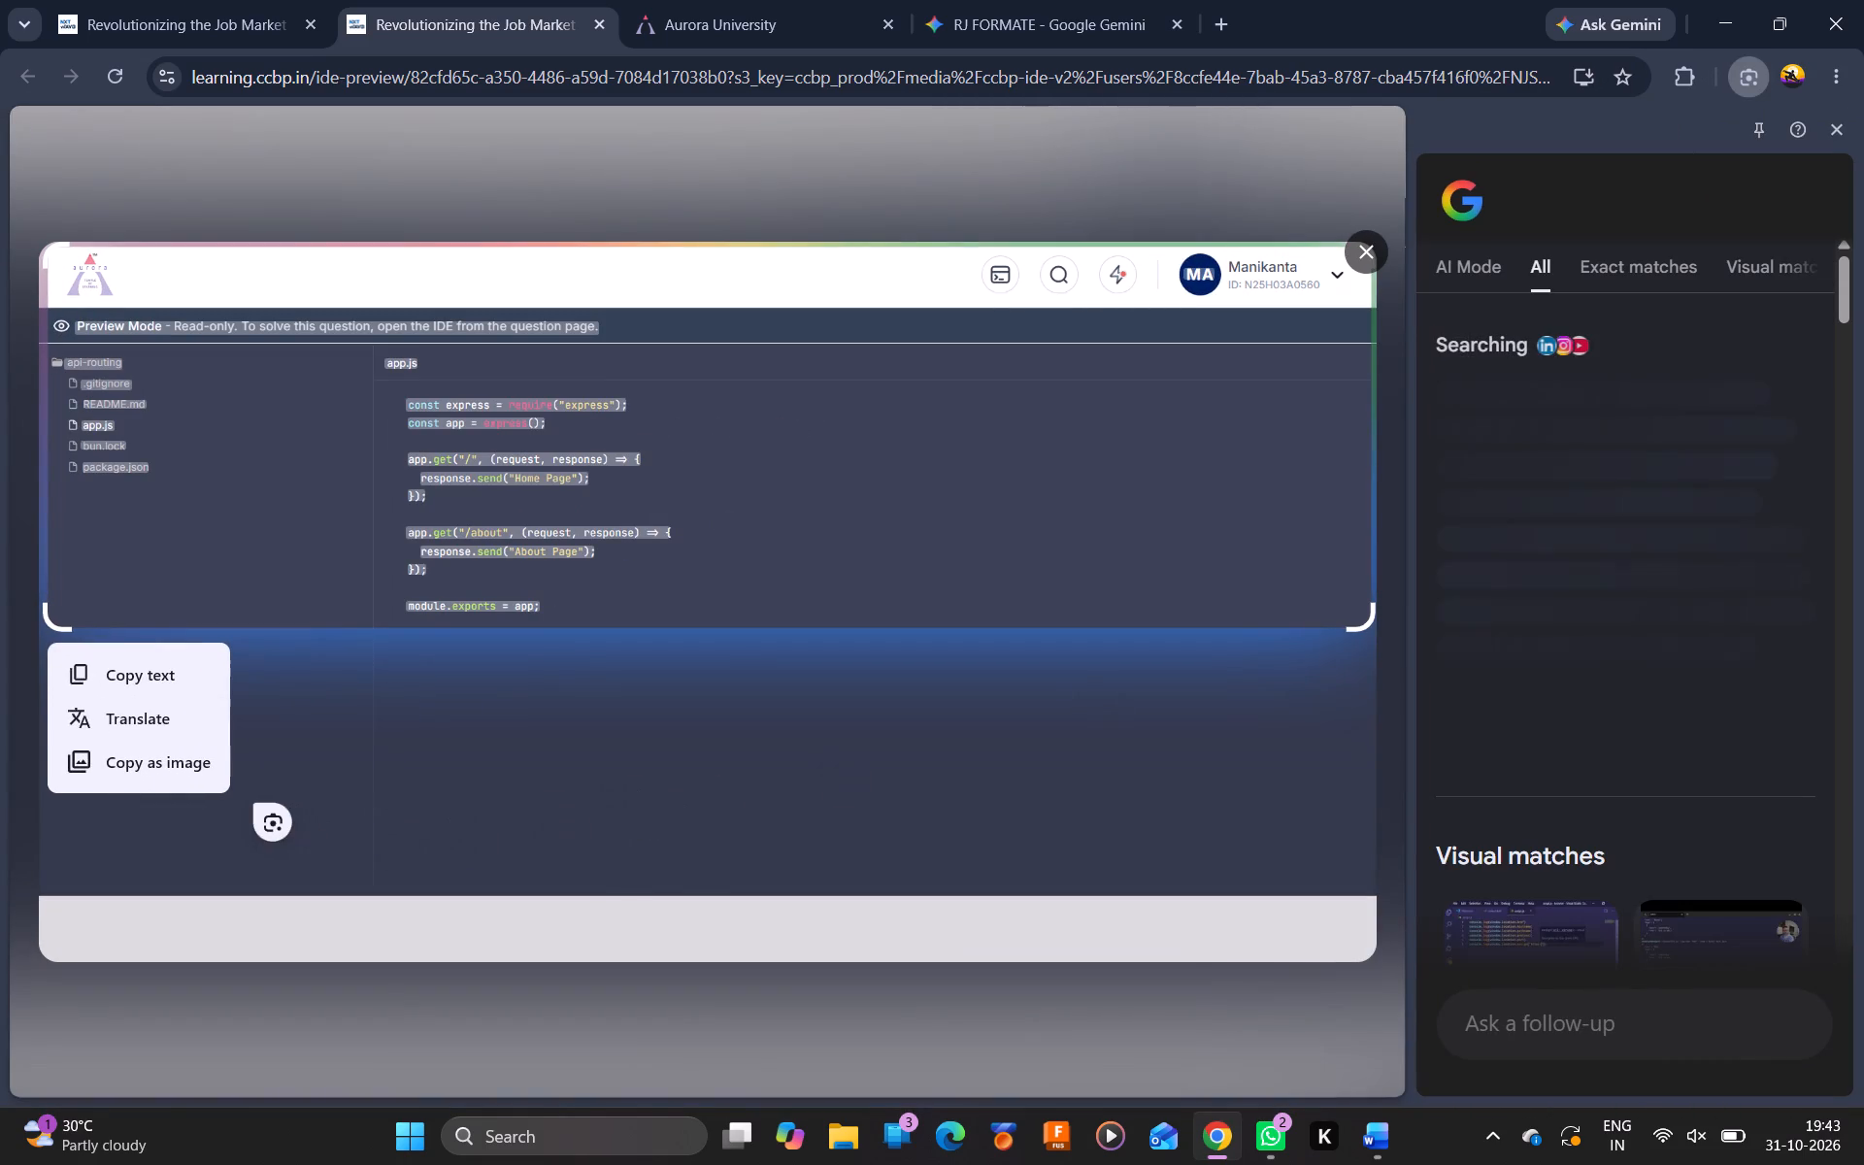
click(203, 780)
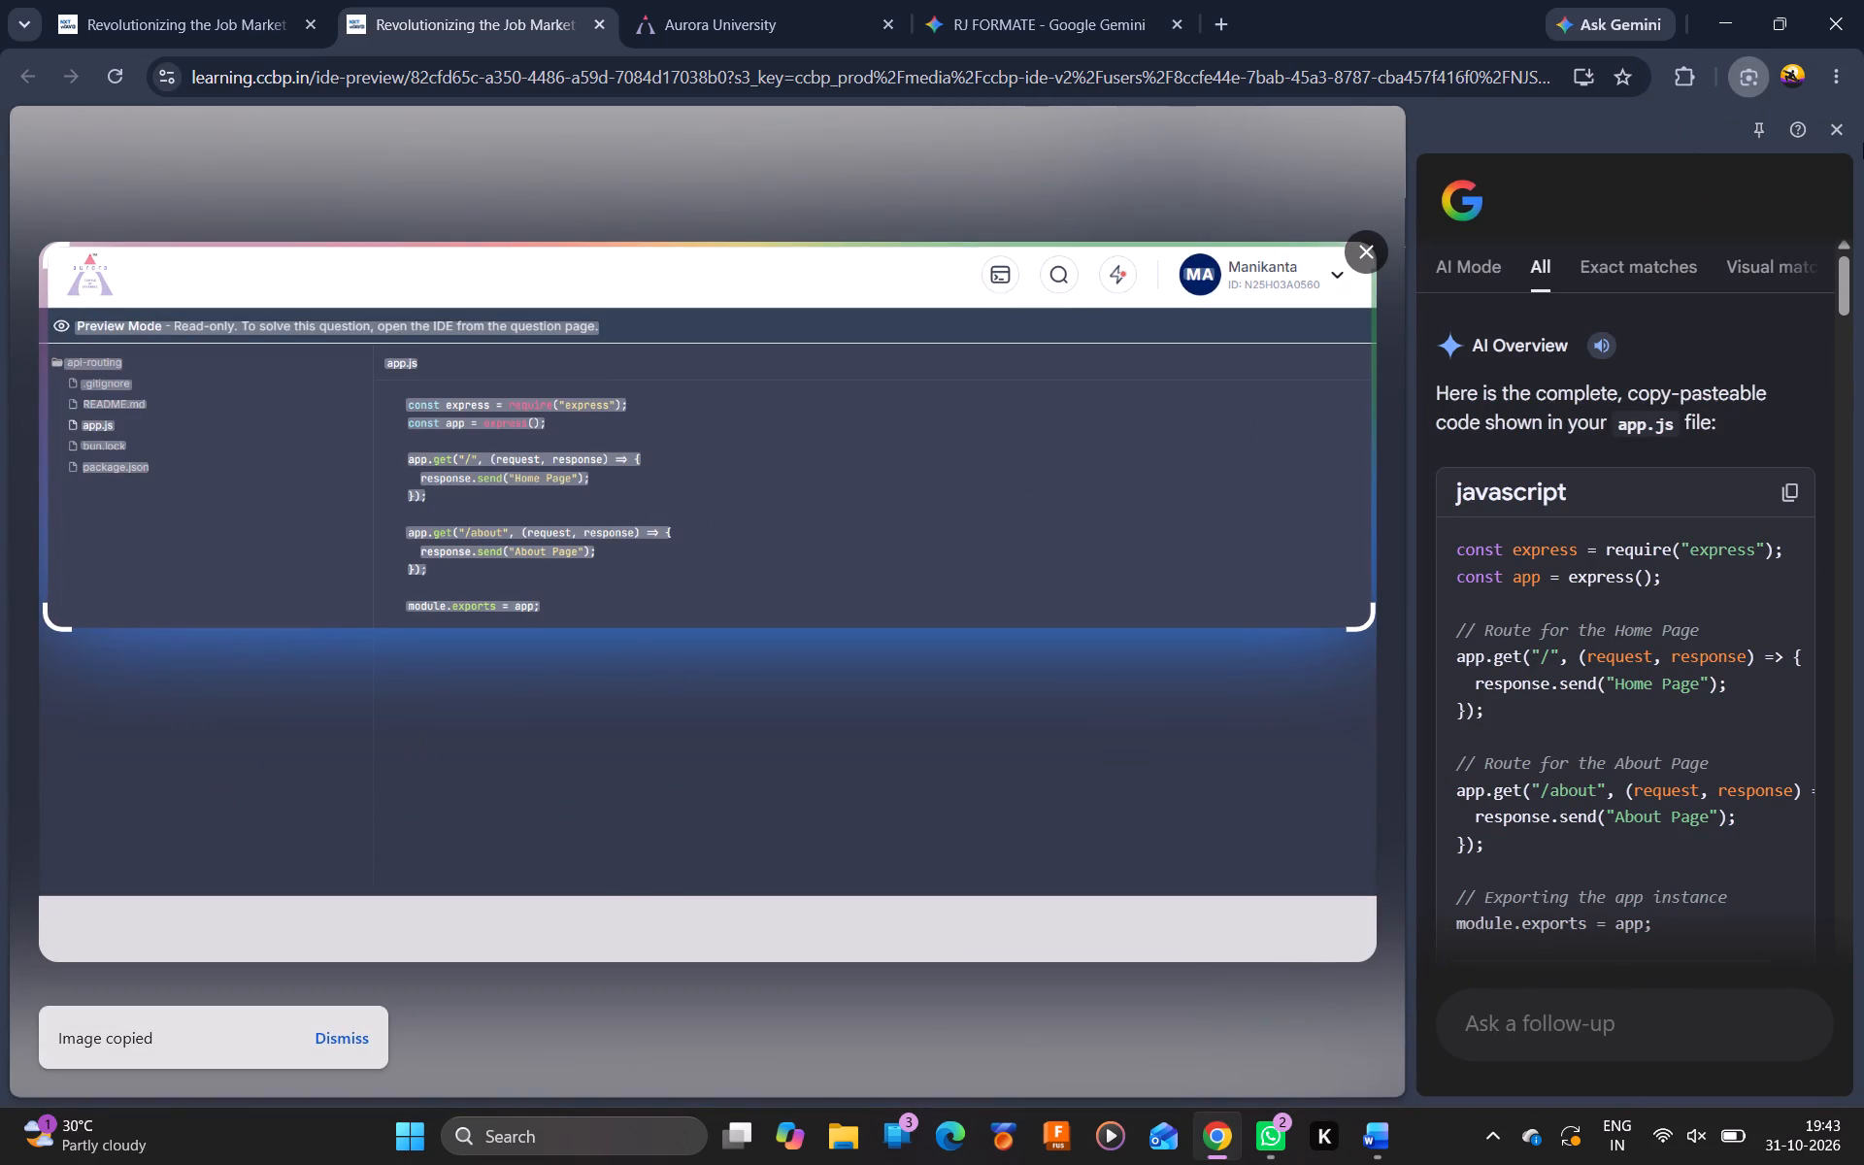
click(1838, 118)
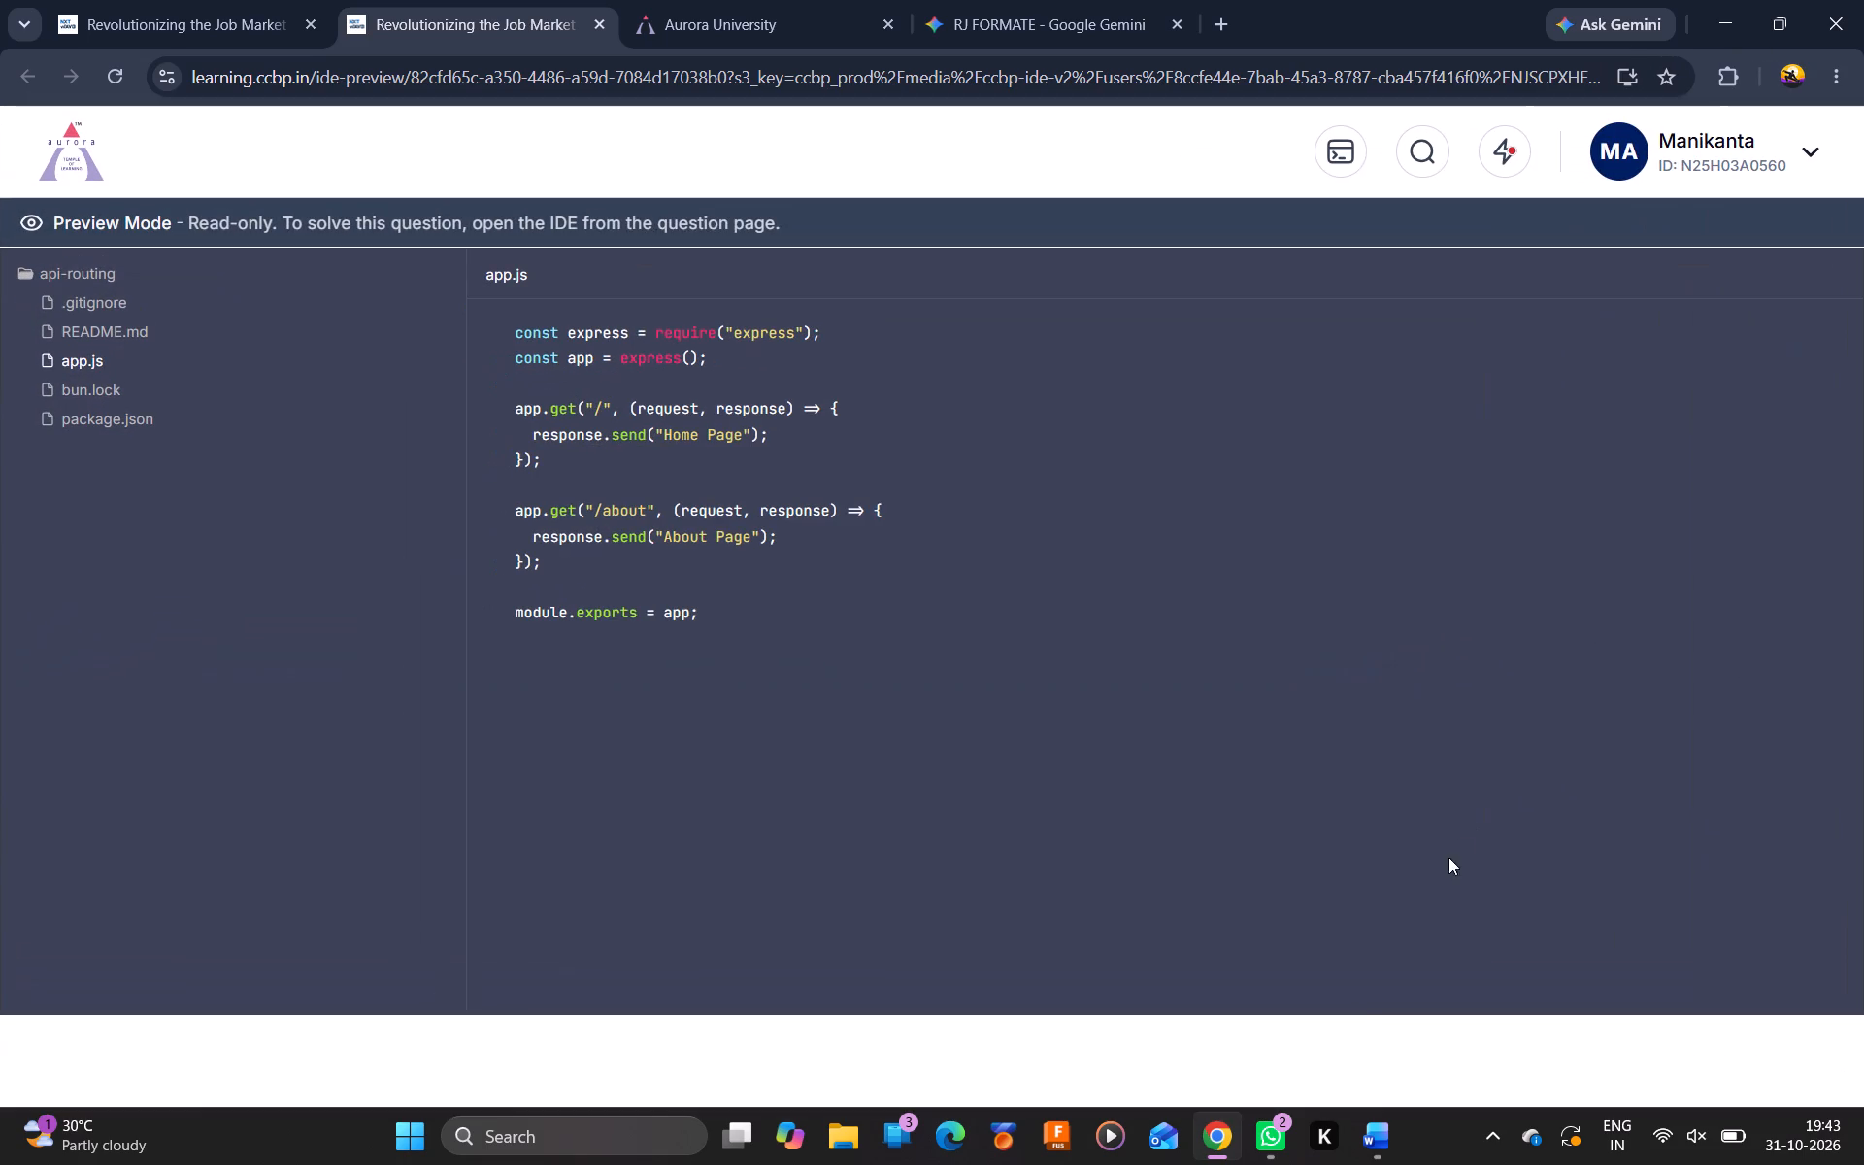
Switch to the Word report and paste the copied API Routing code image under item 3.
click(1380, 1132)
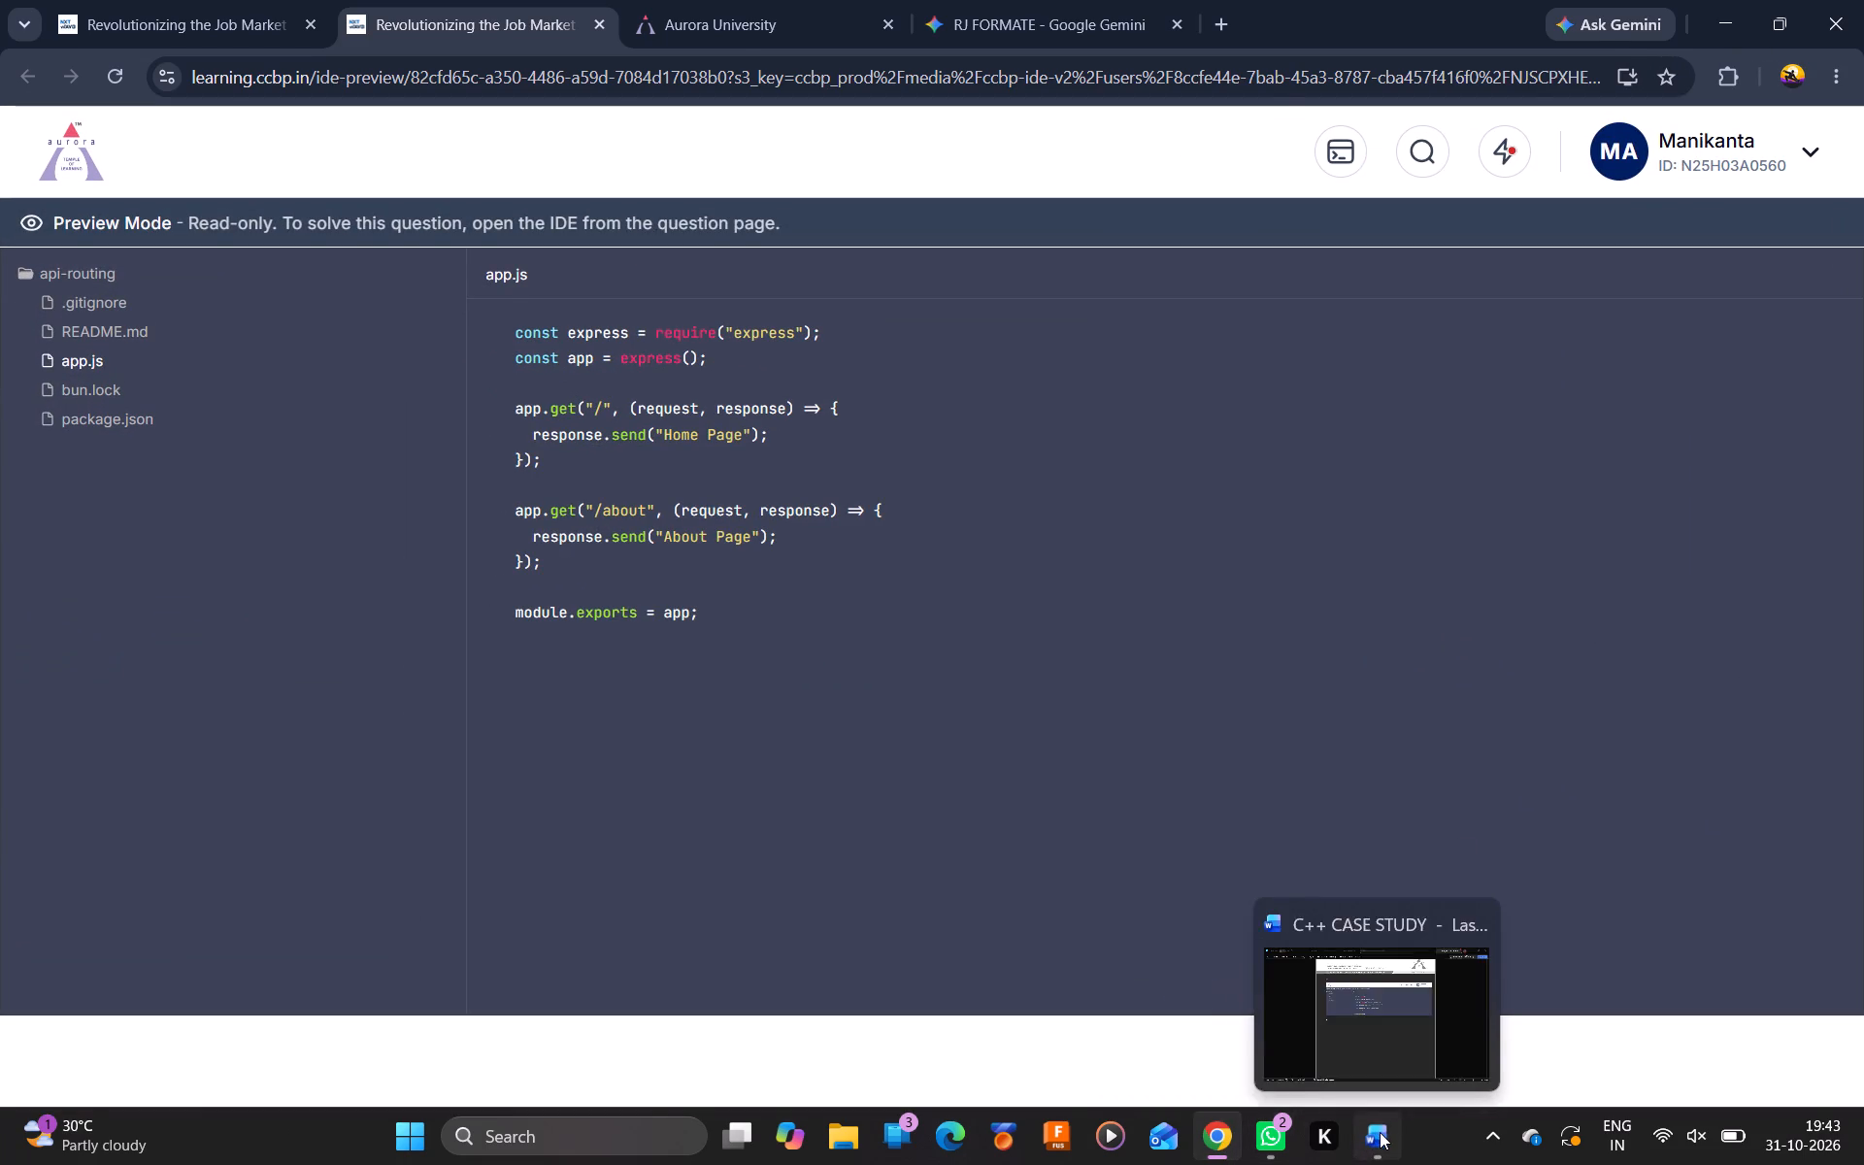
key(shift+Return)
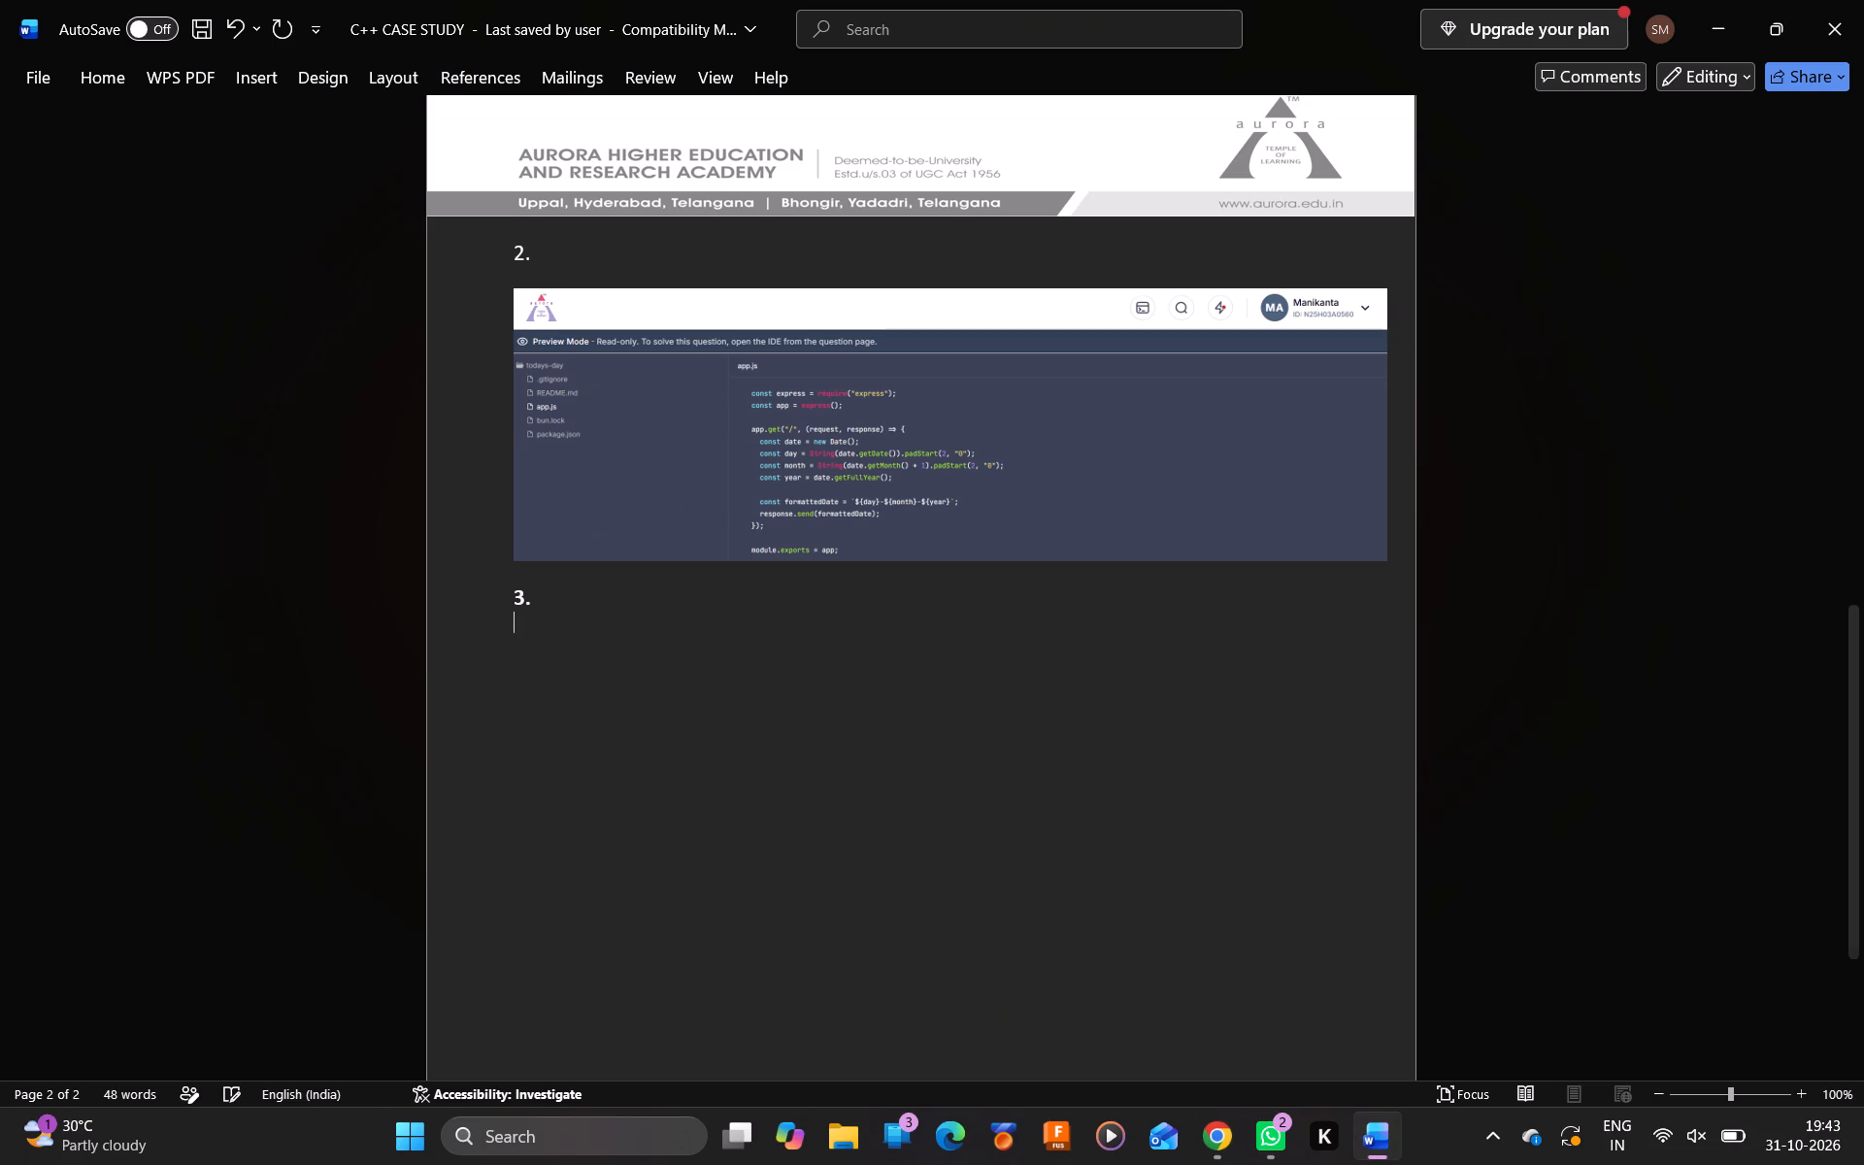
key(Return)
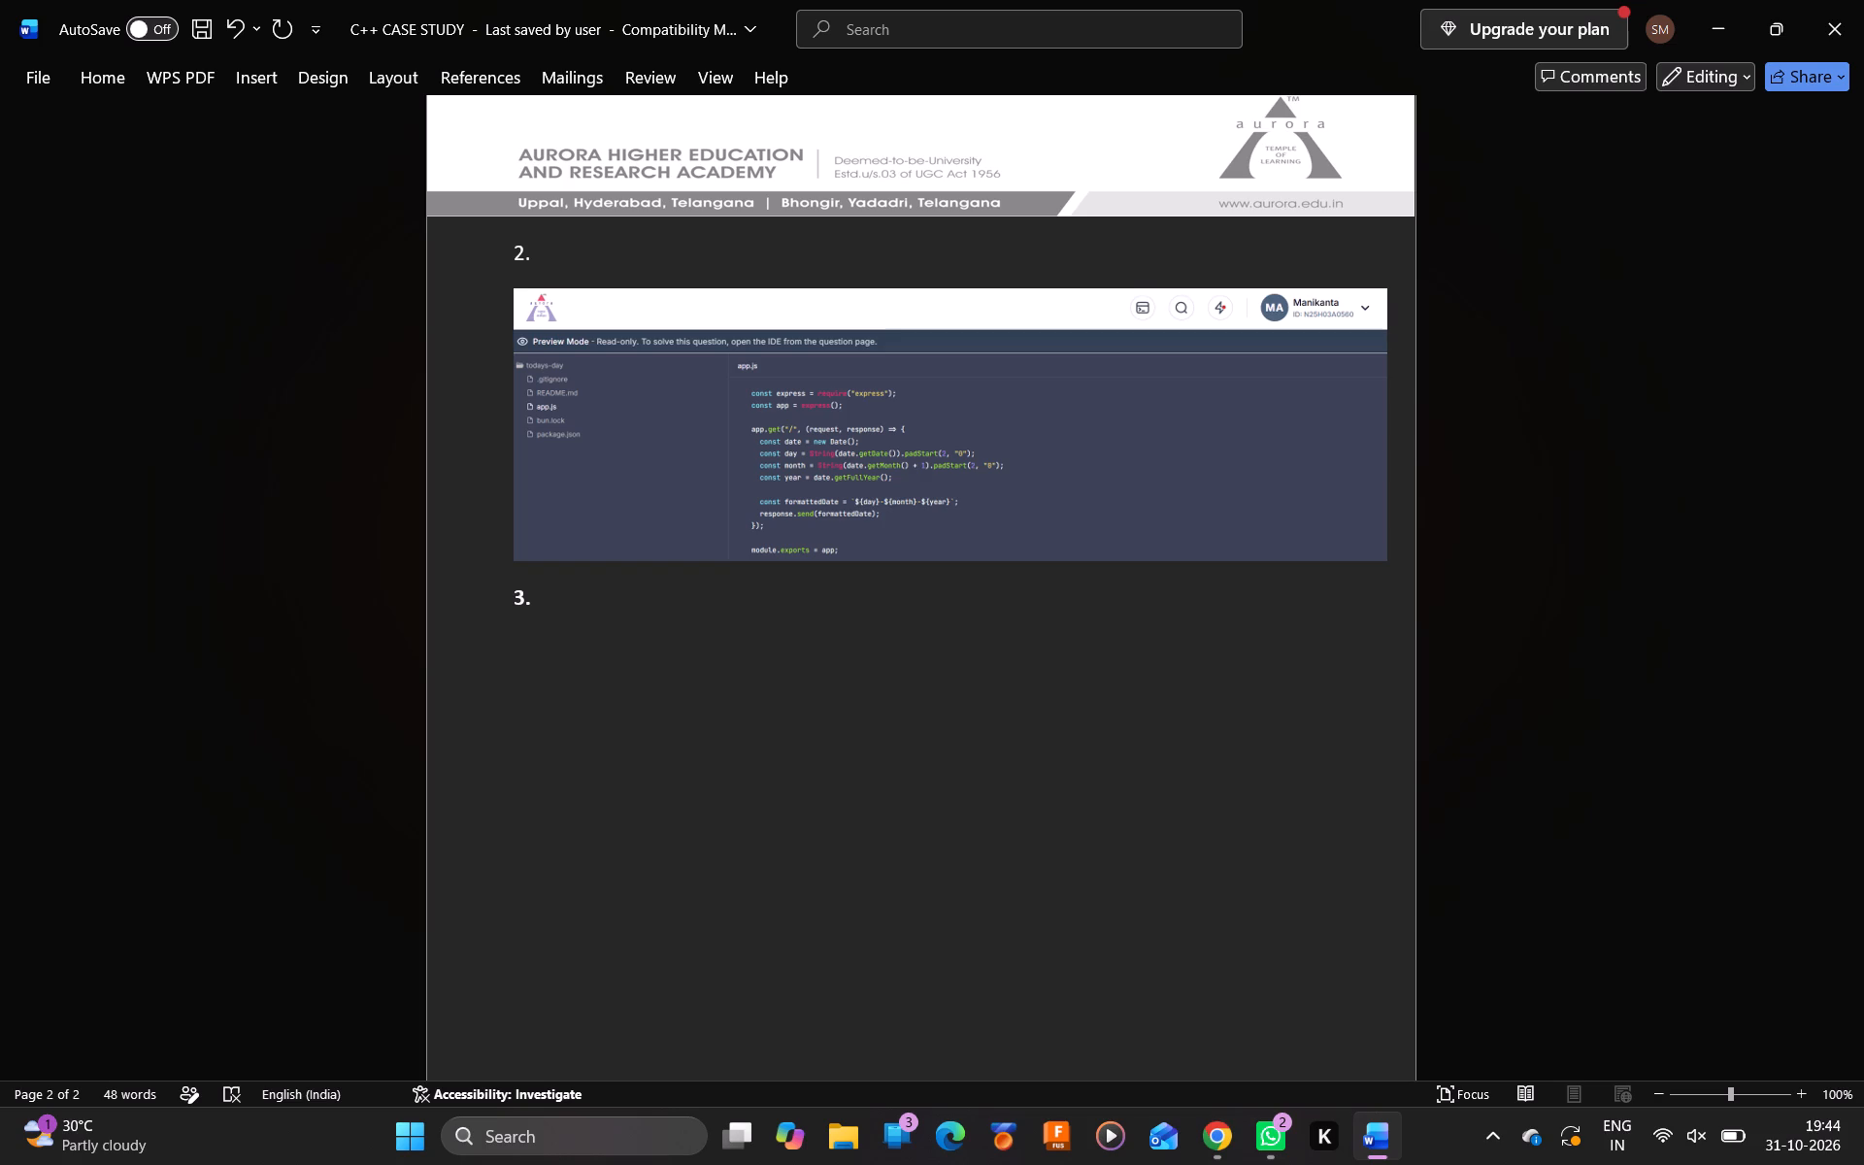
key(ctrl+v)
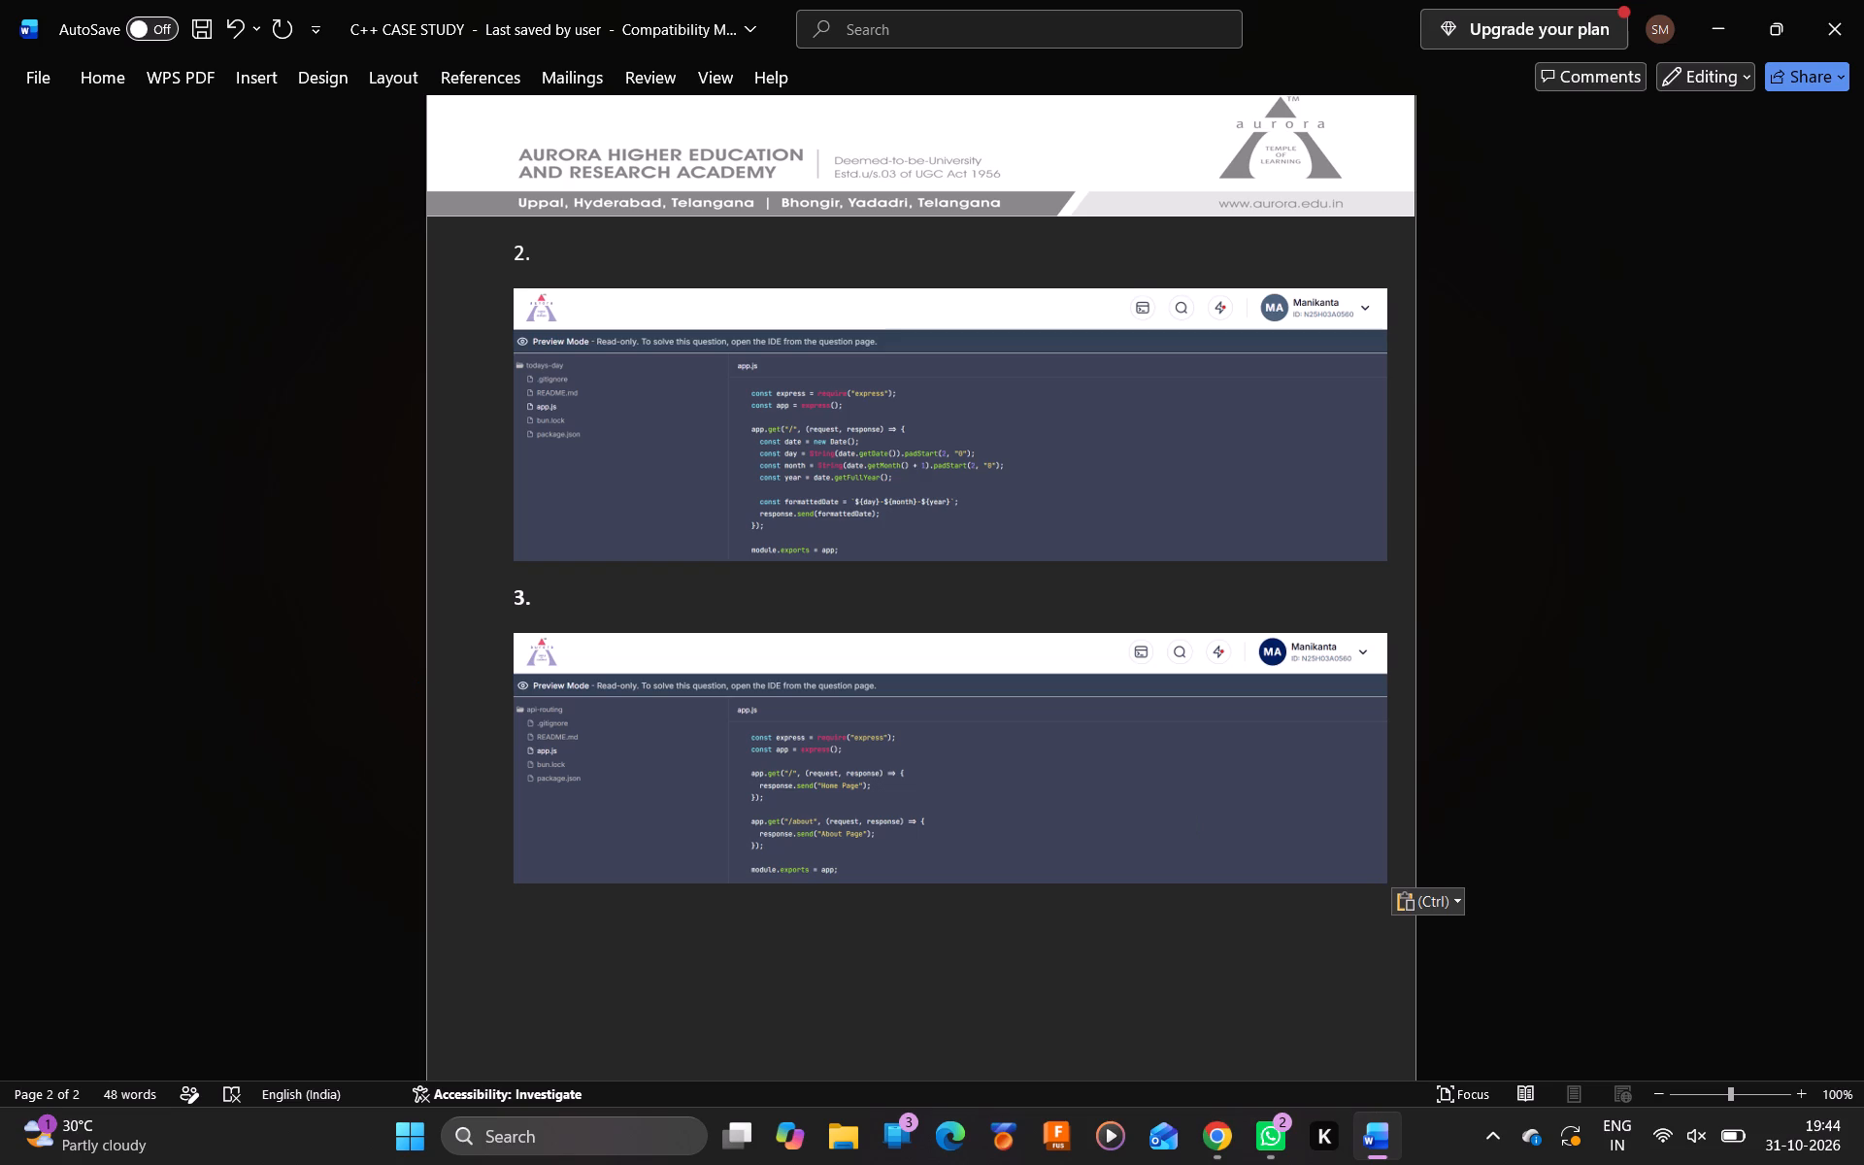
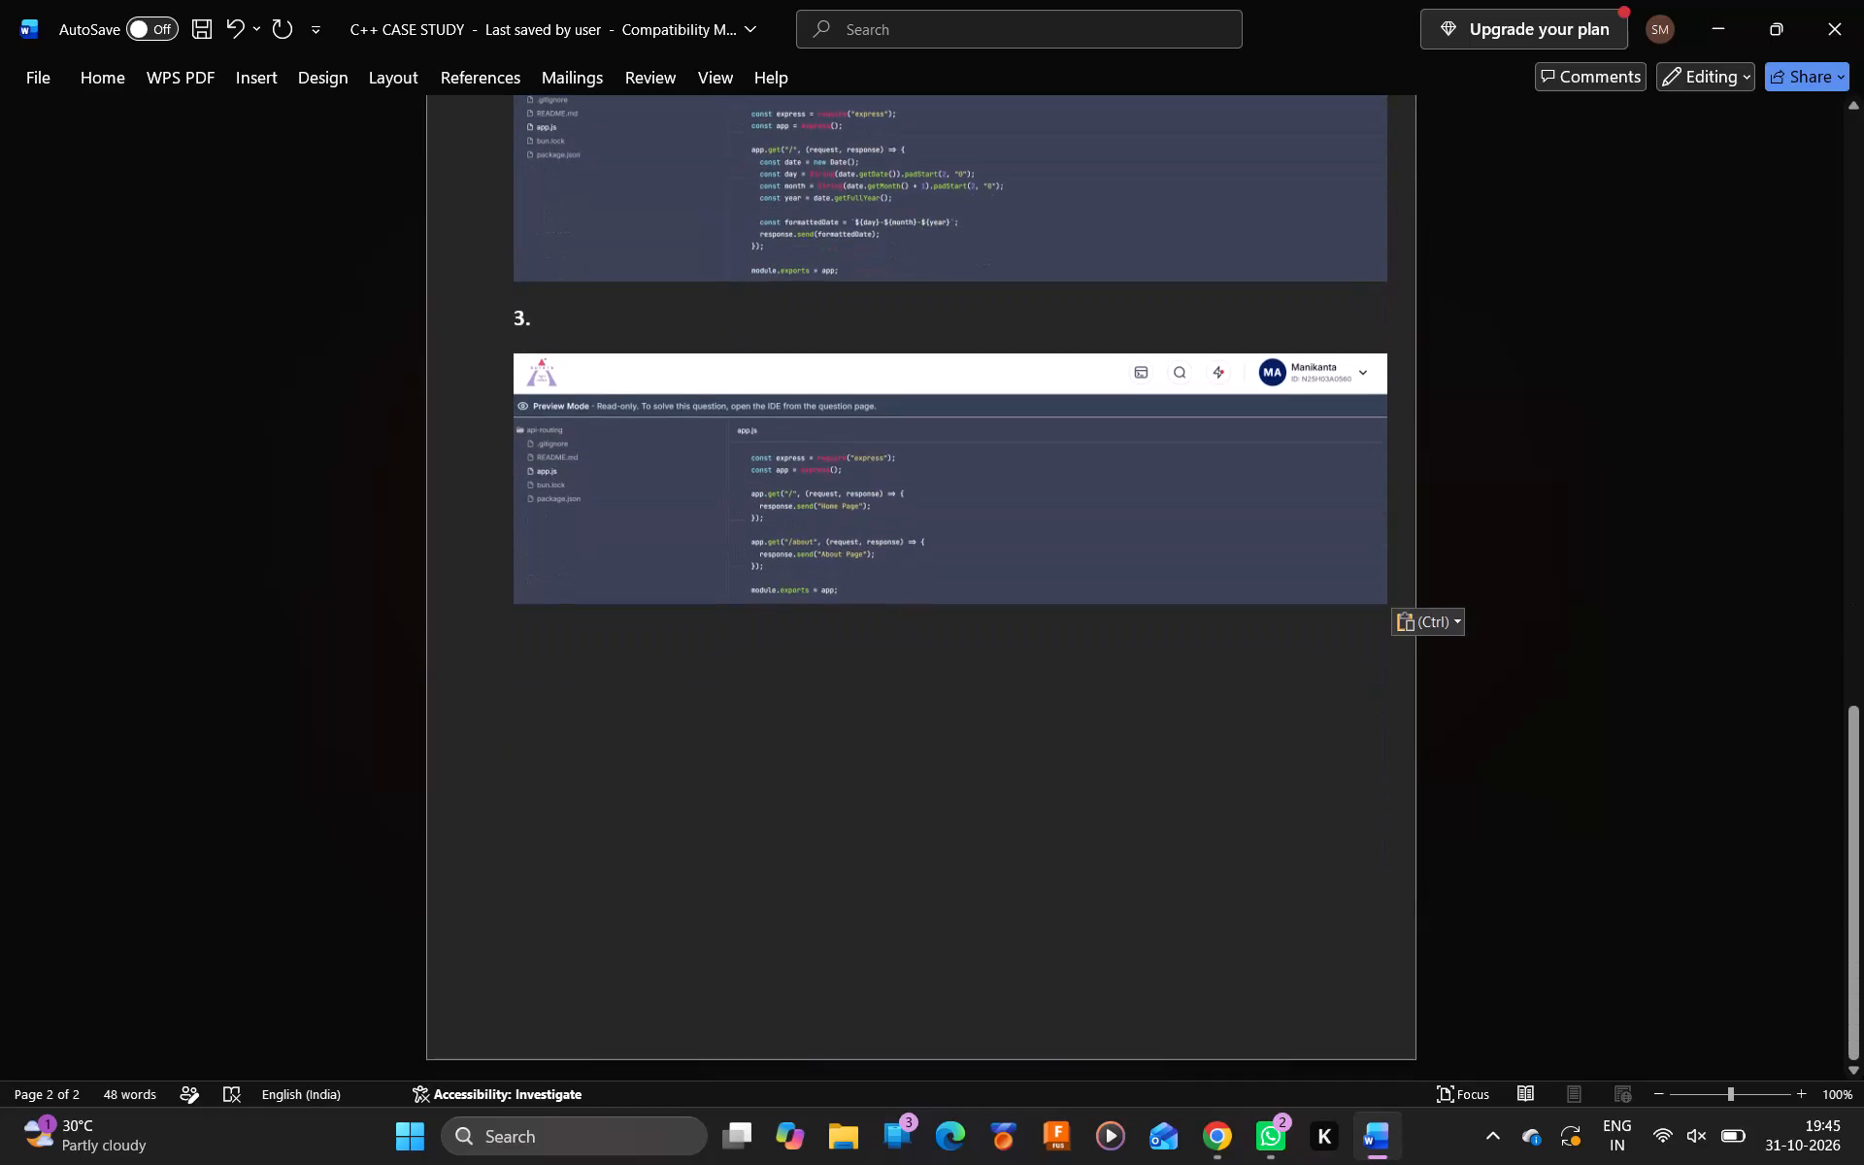
Add the item number 4. below the API Routing code image, enlarge it to 14 pt, and start a new line beneath it.
click(529, 634)
key(Return)
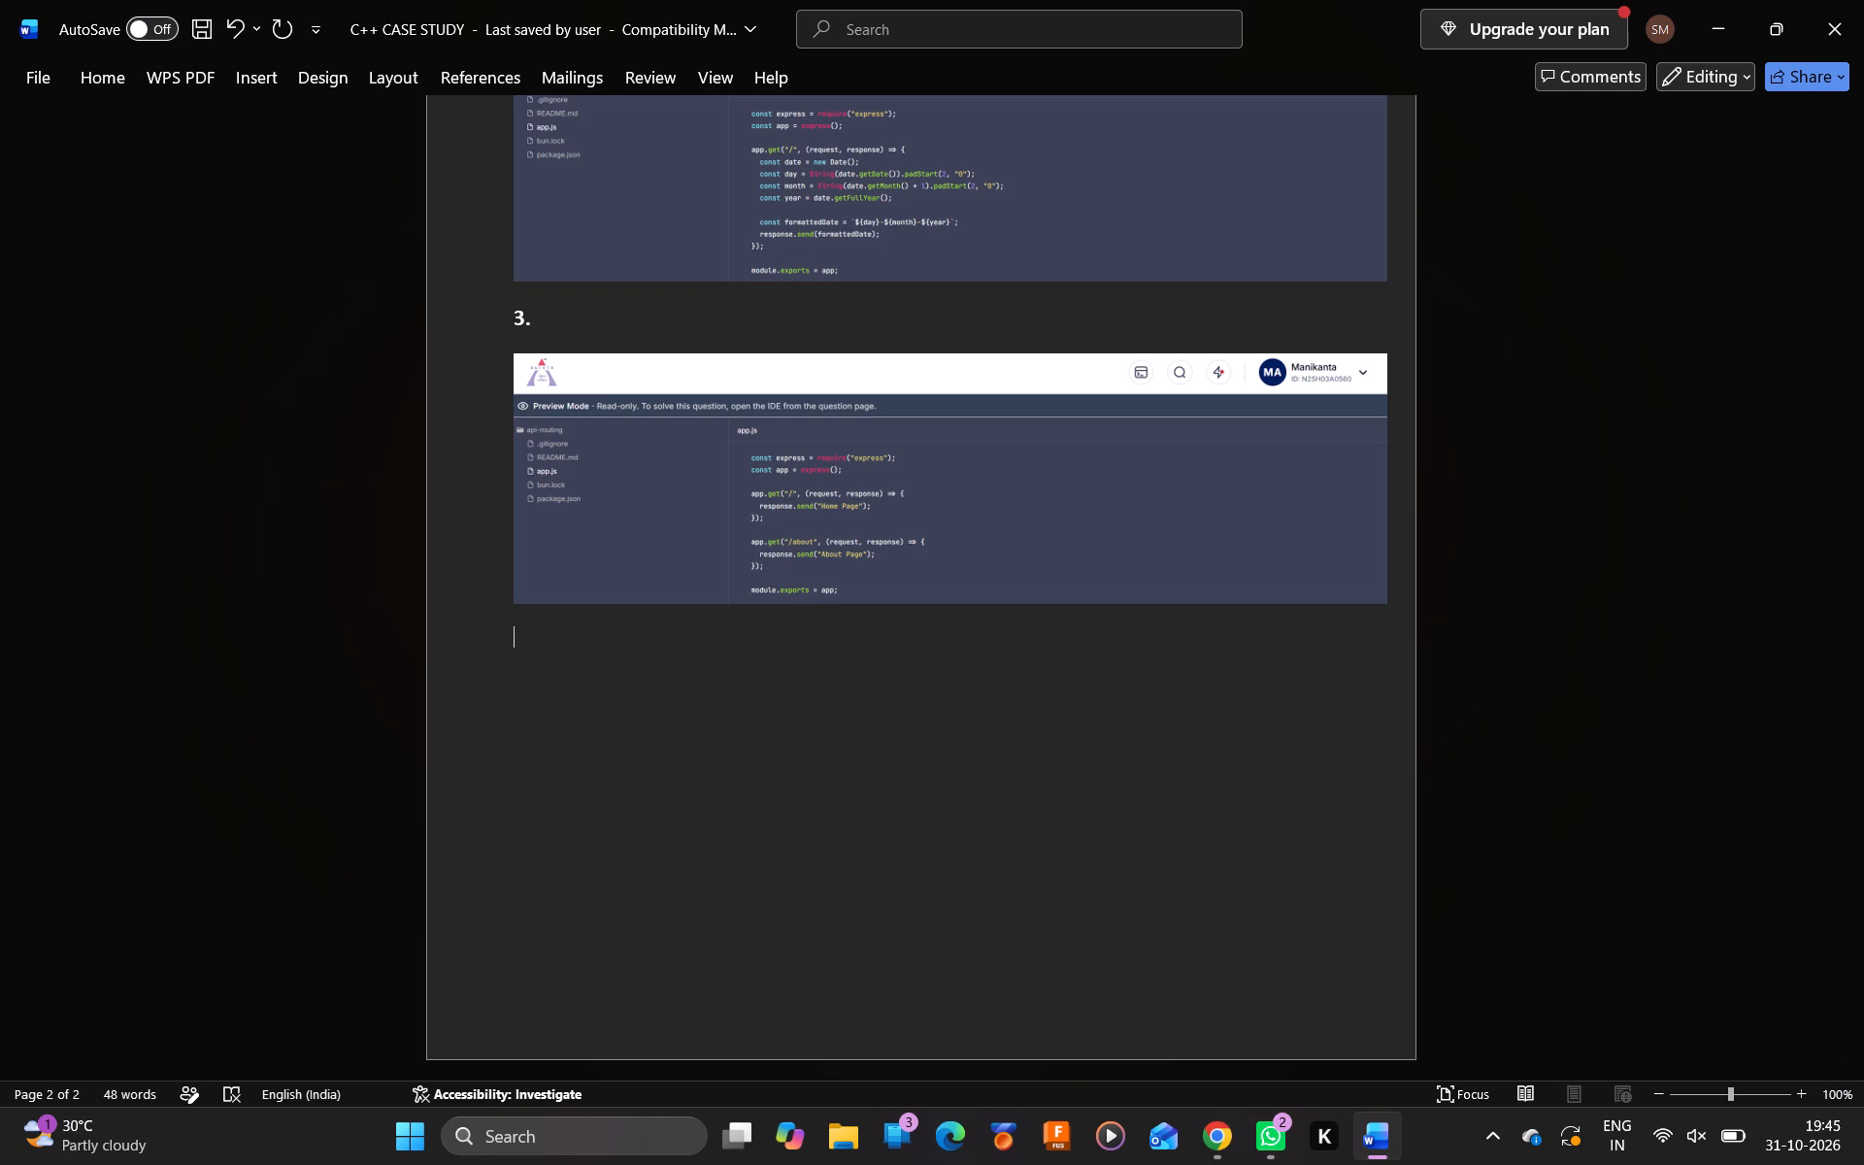
key(4)
key(period)
drag(546, 641, 500, 636)
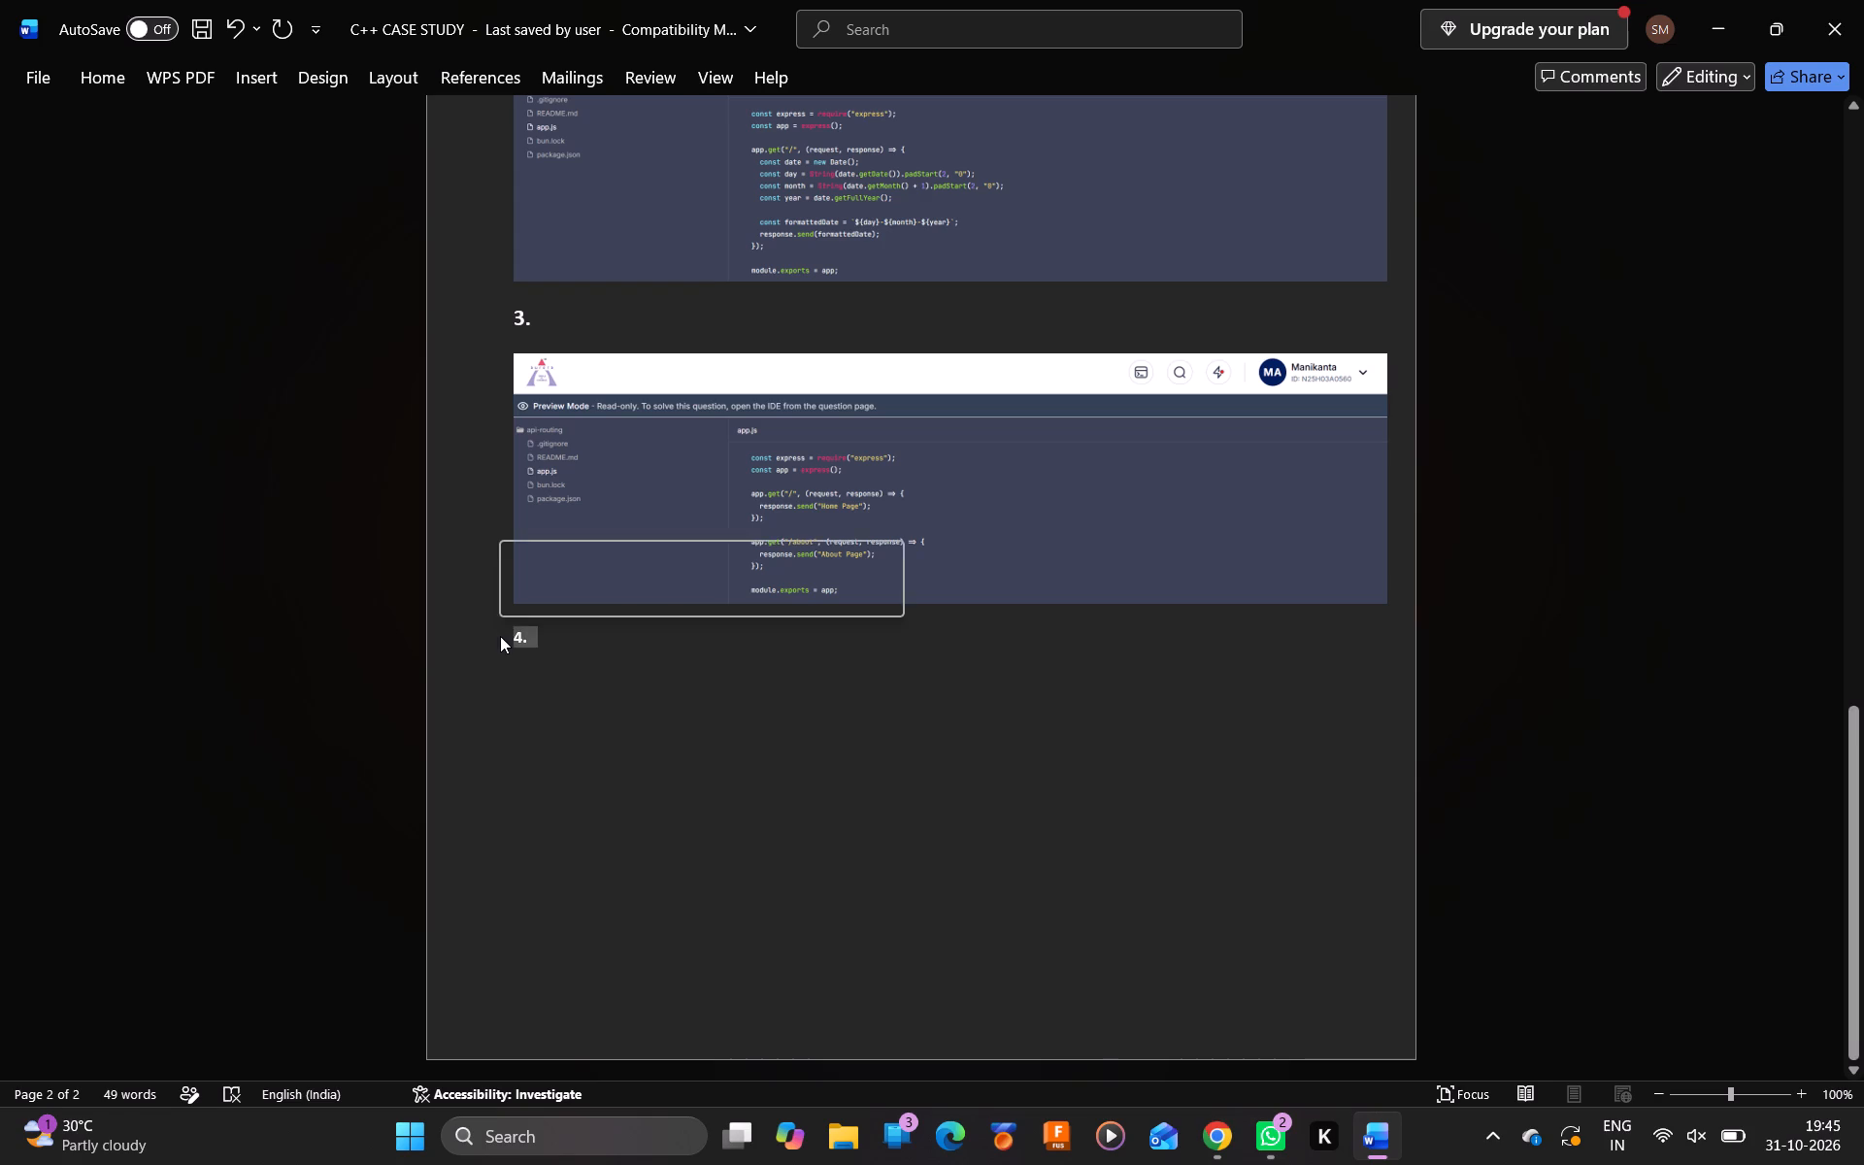
click(703, 561)
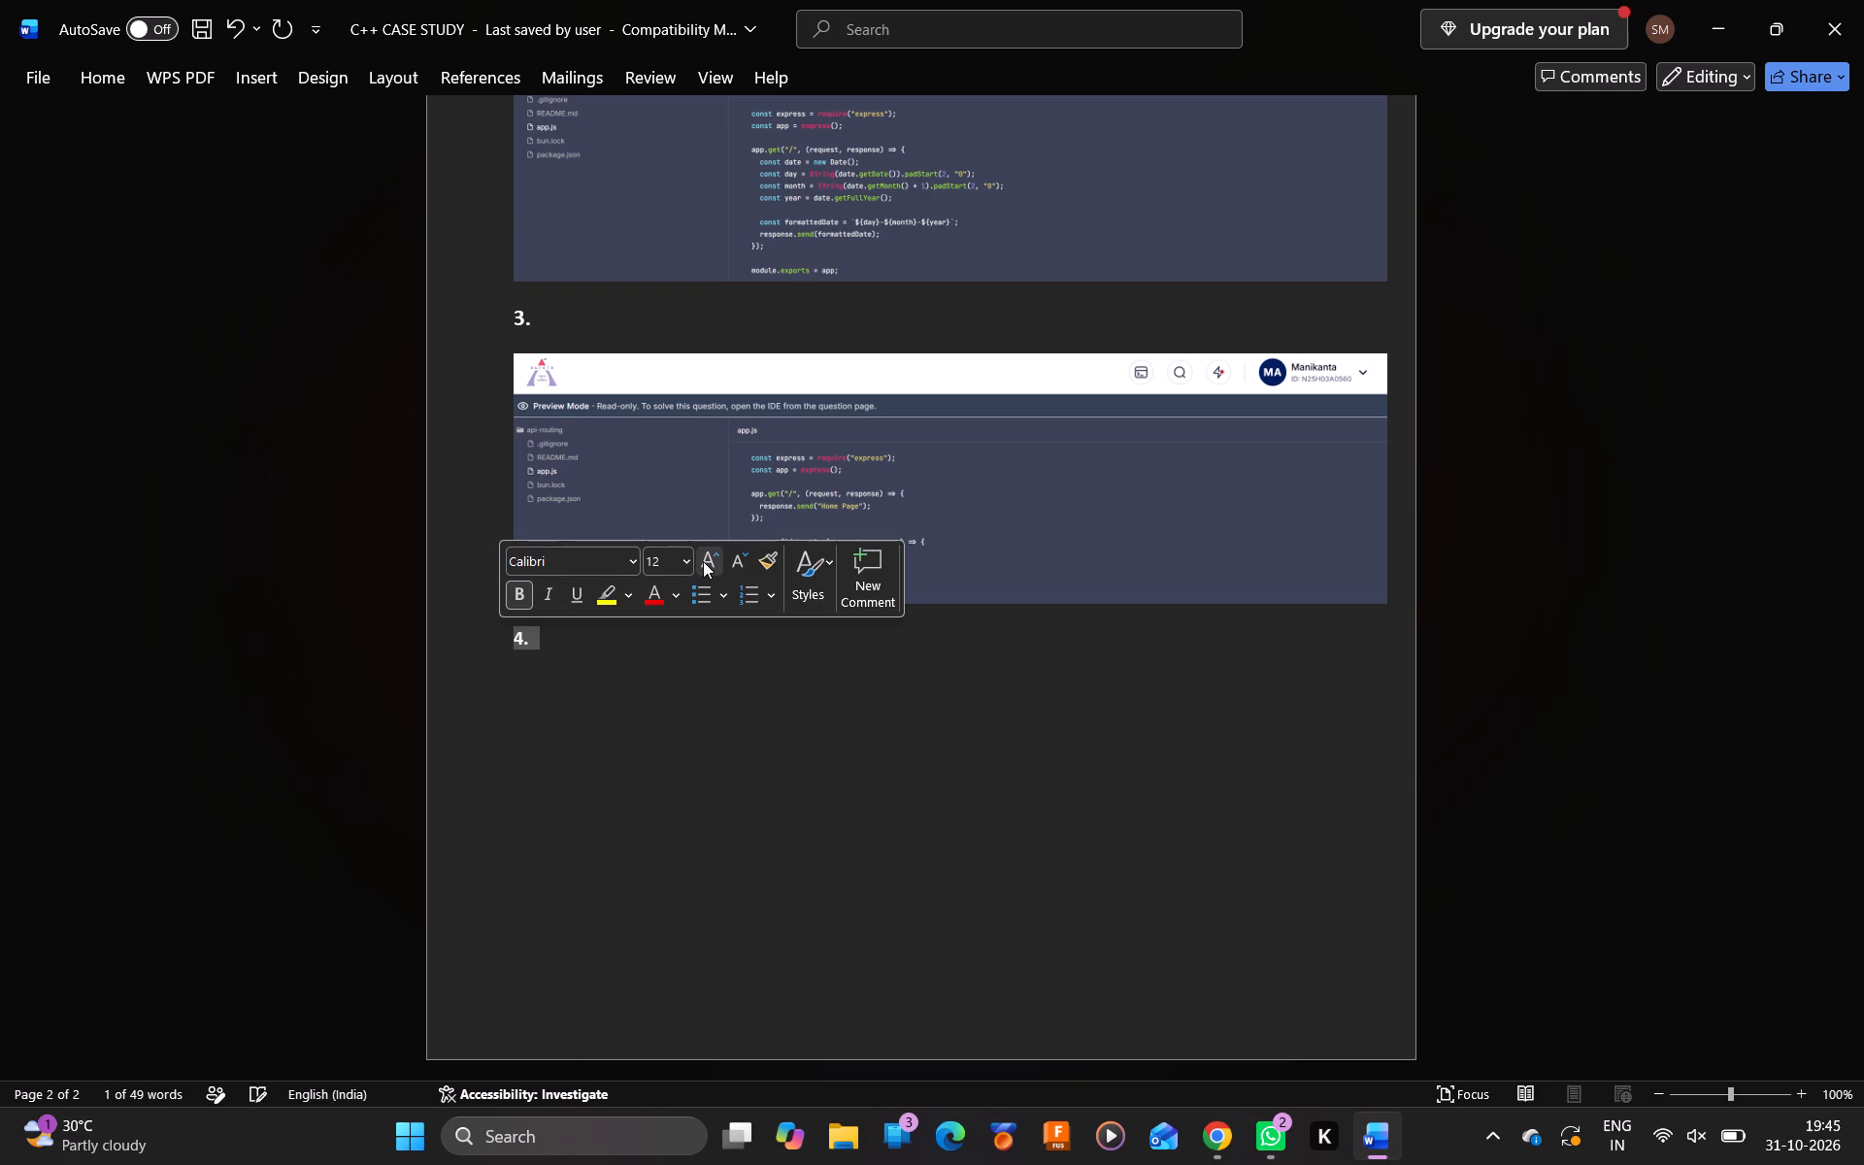
click(703, 561)
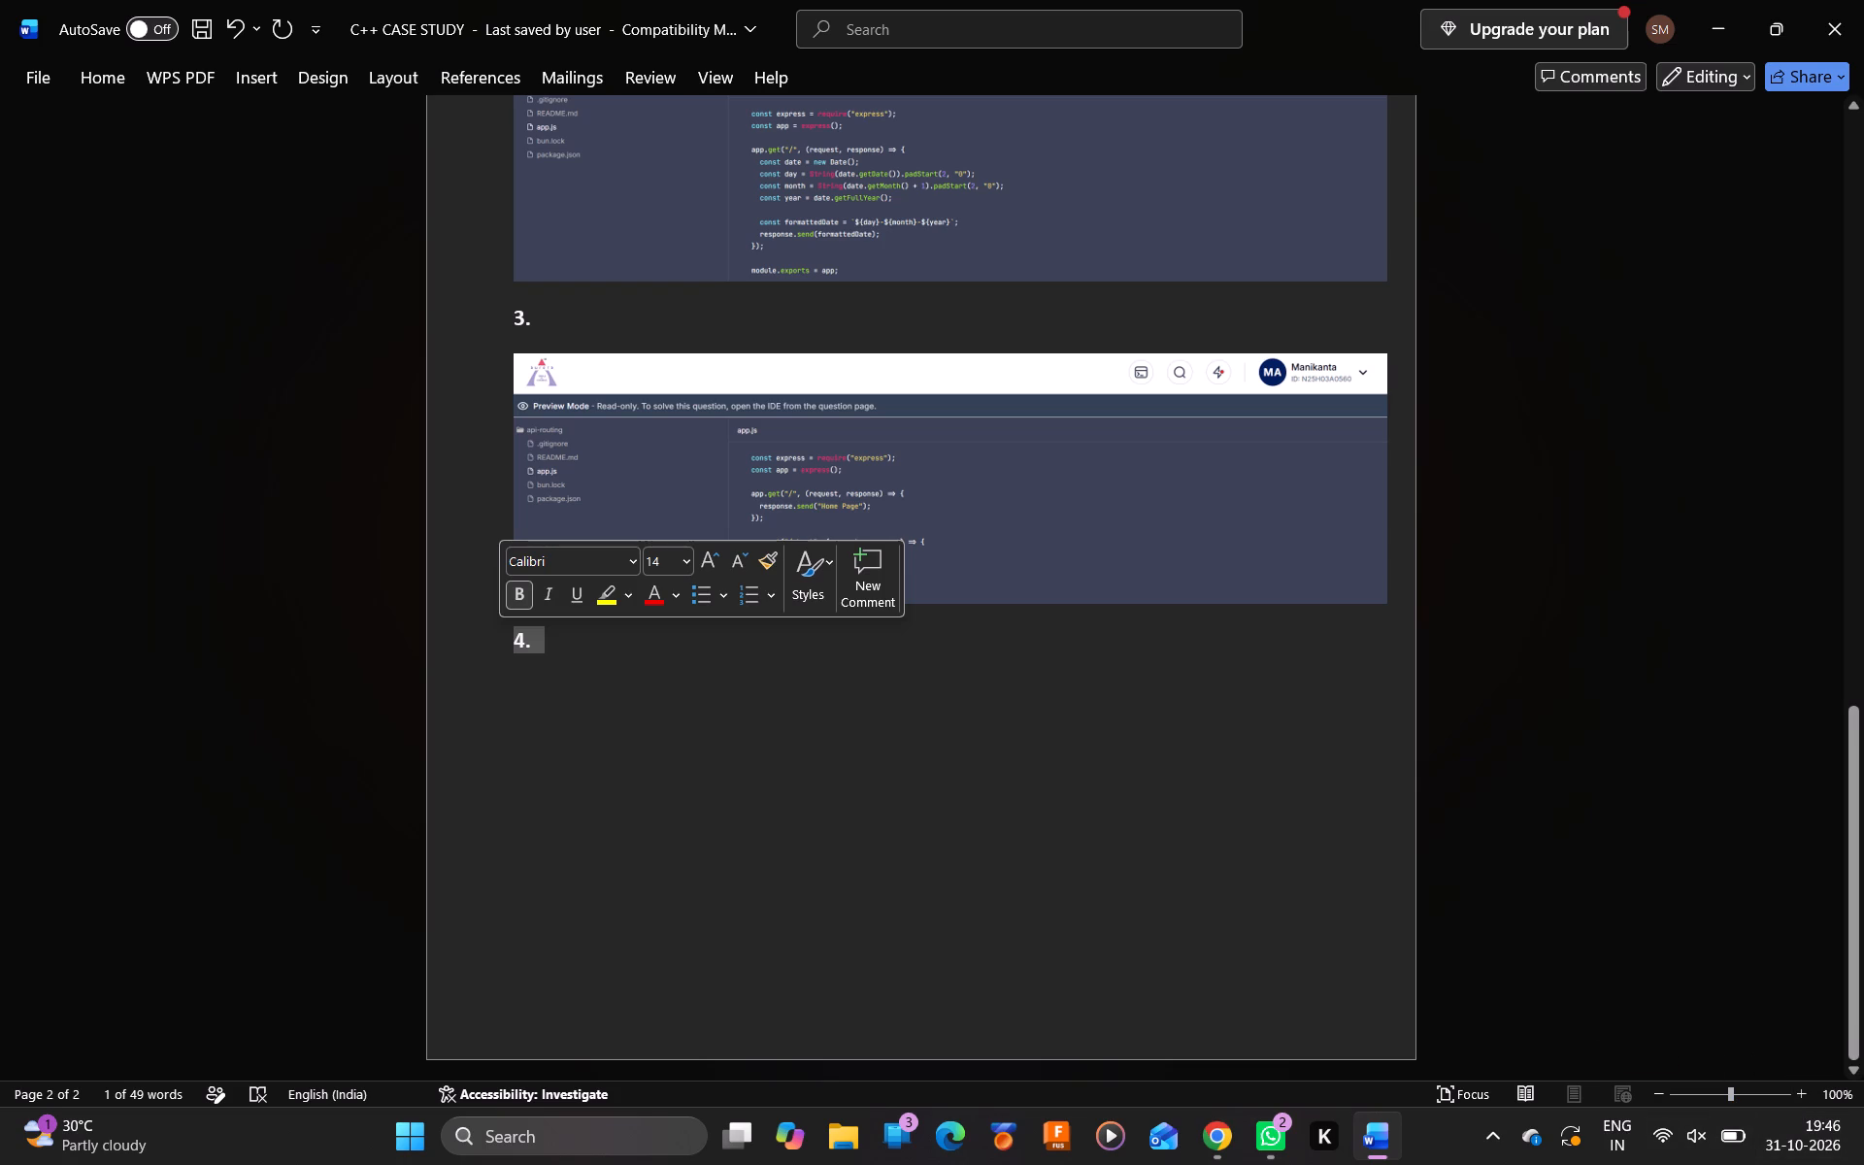
click(538, 676)
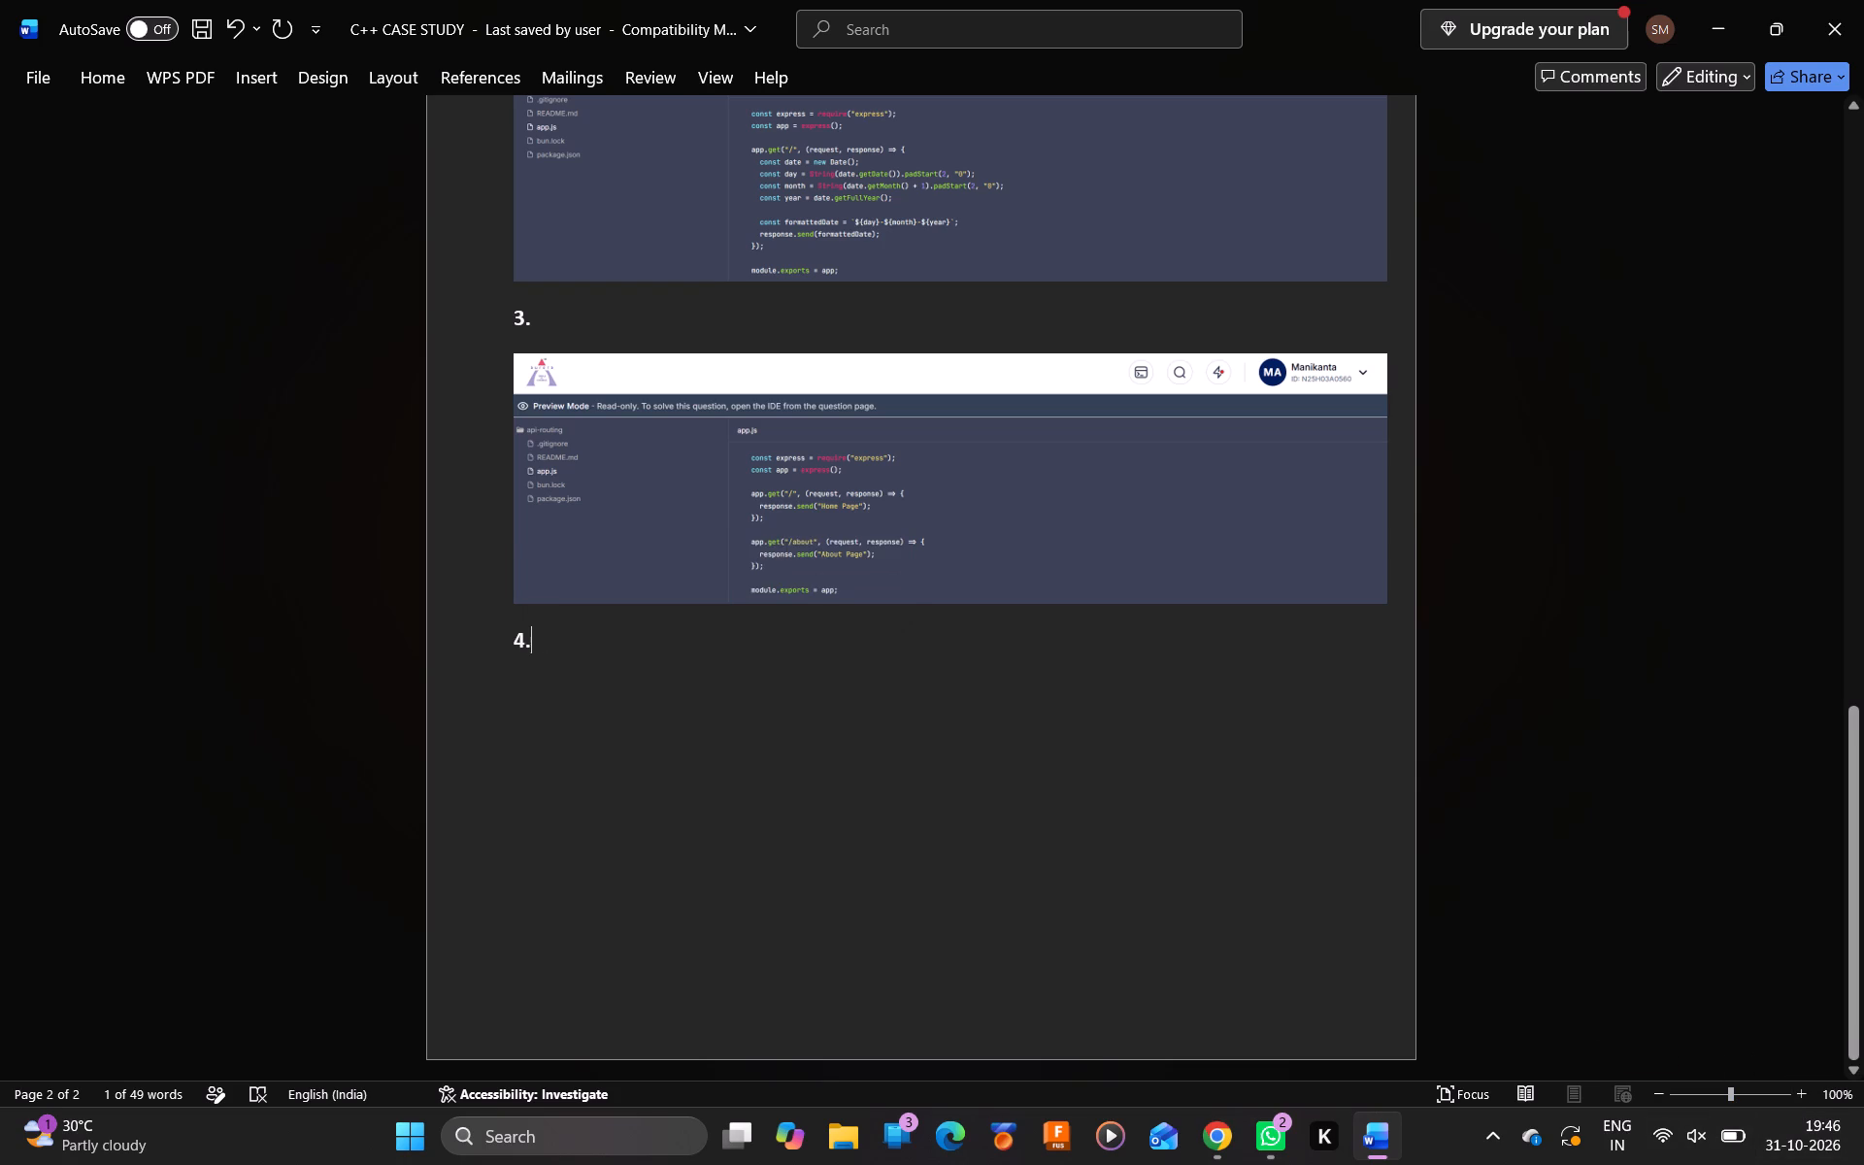
key(Return)
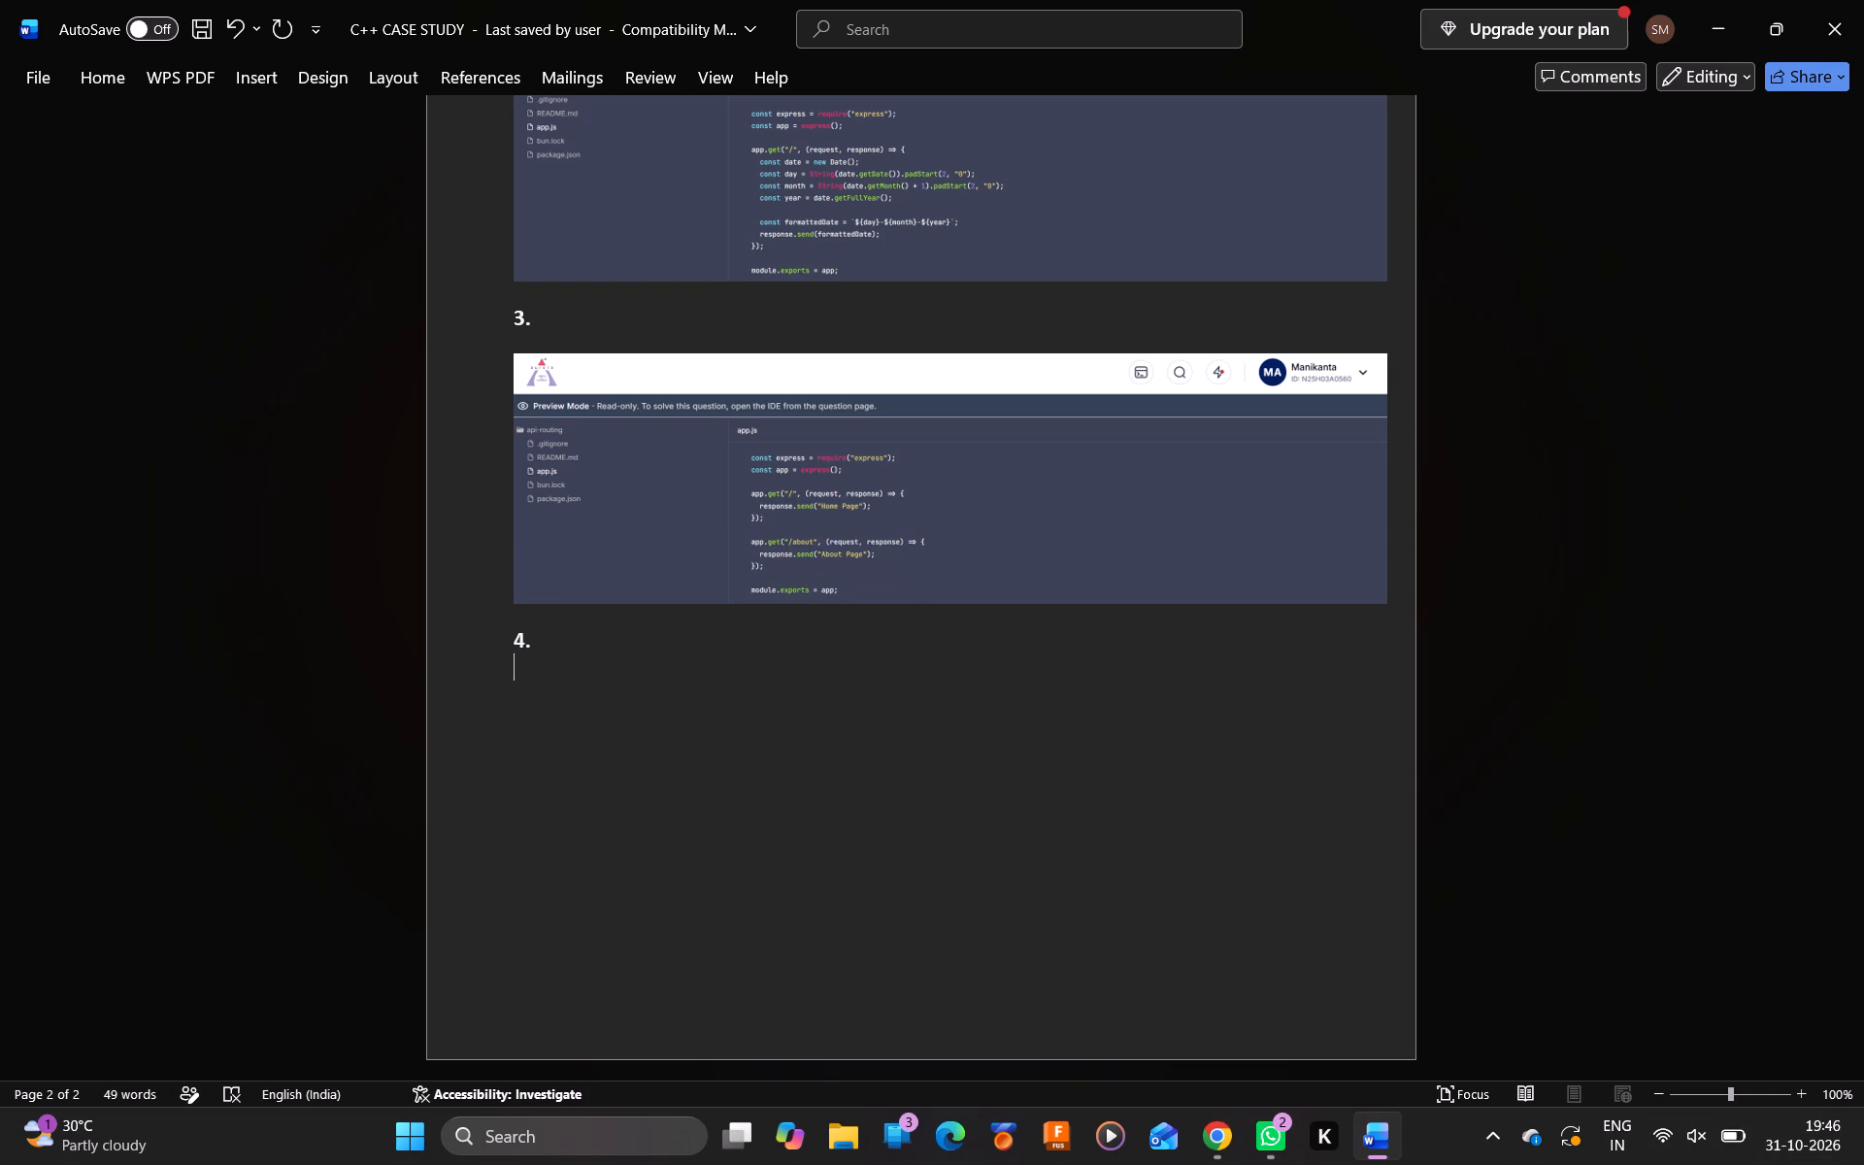
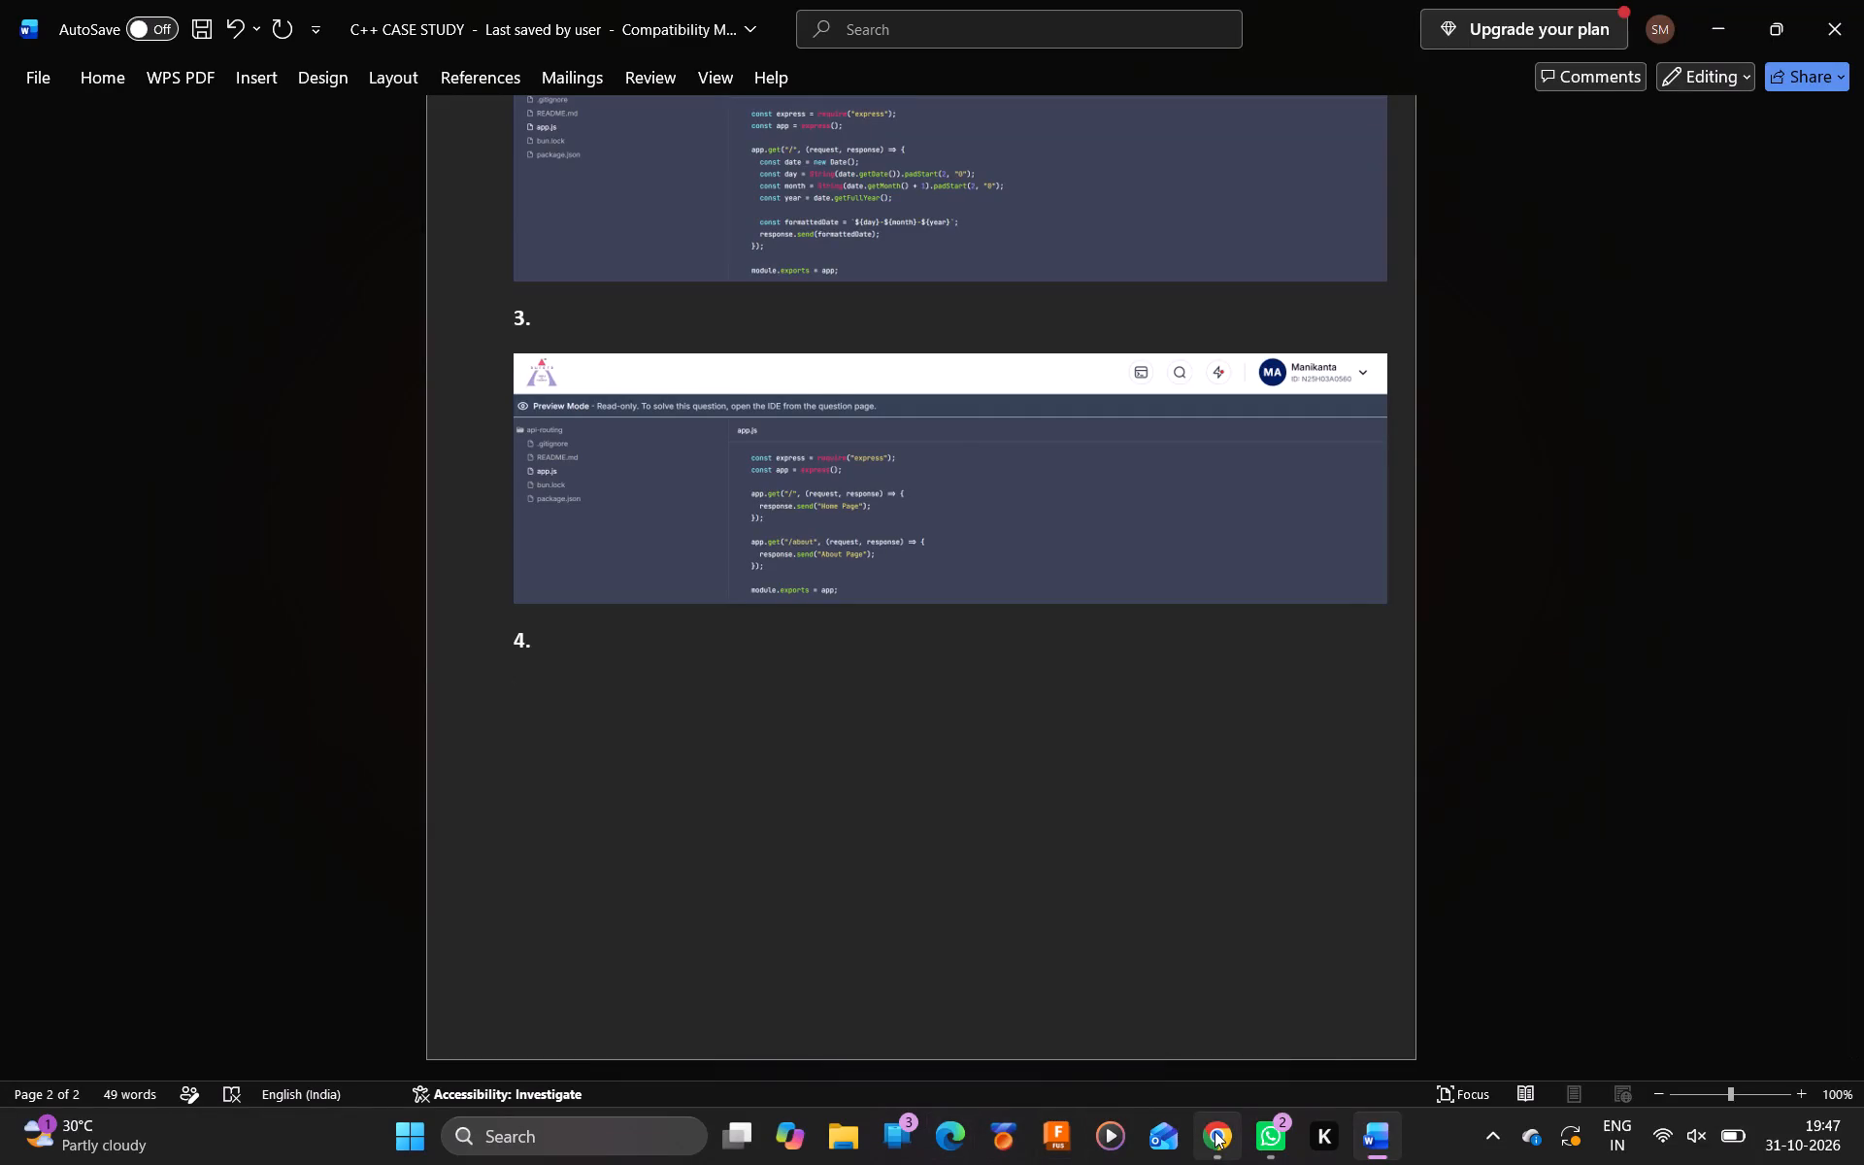
Switch to Chrome, close the API Routing code preview, and open the code preview of the Gadgets Page question.
click(1187, 1001)
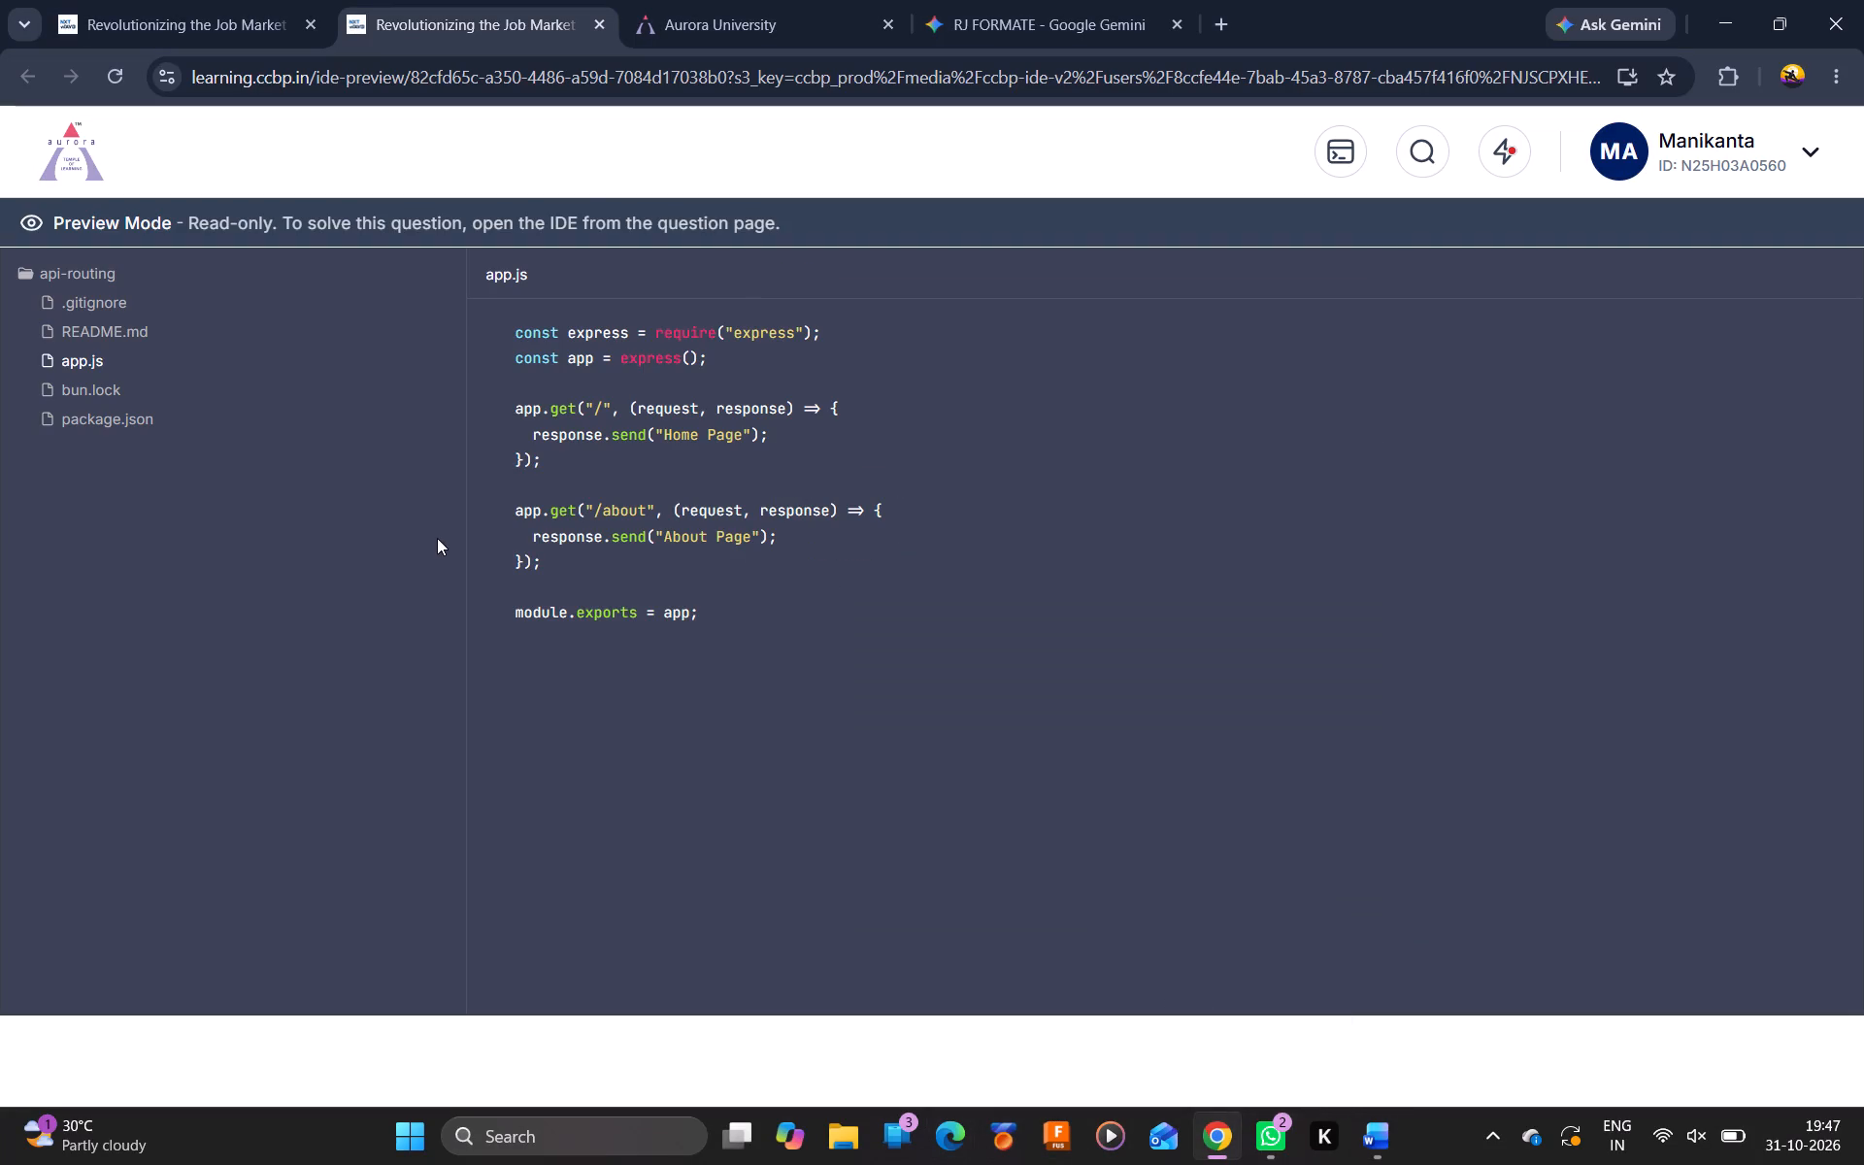
click(598, 21)
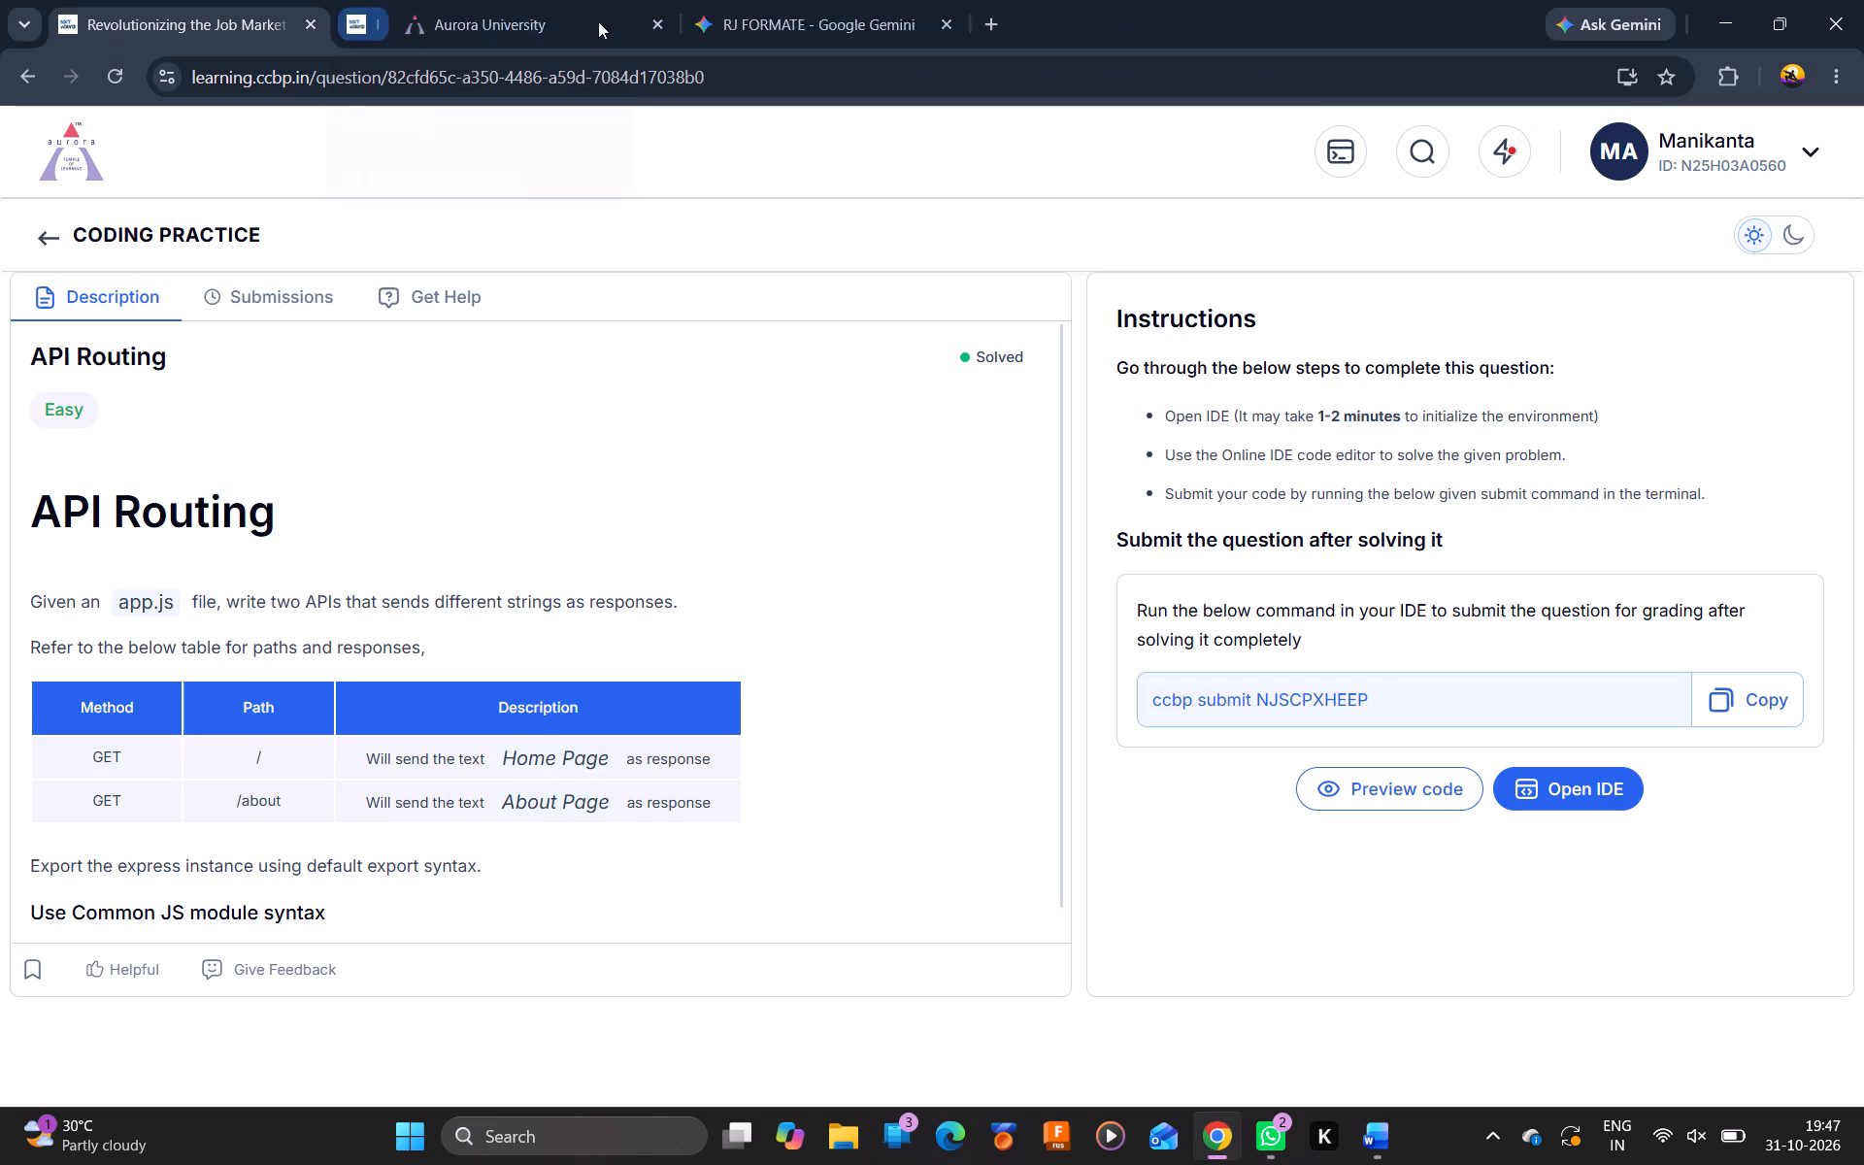
click(43, 235)
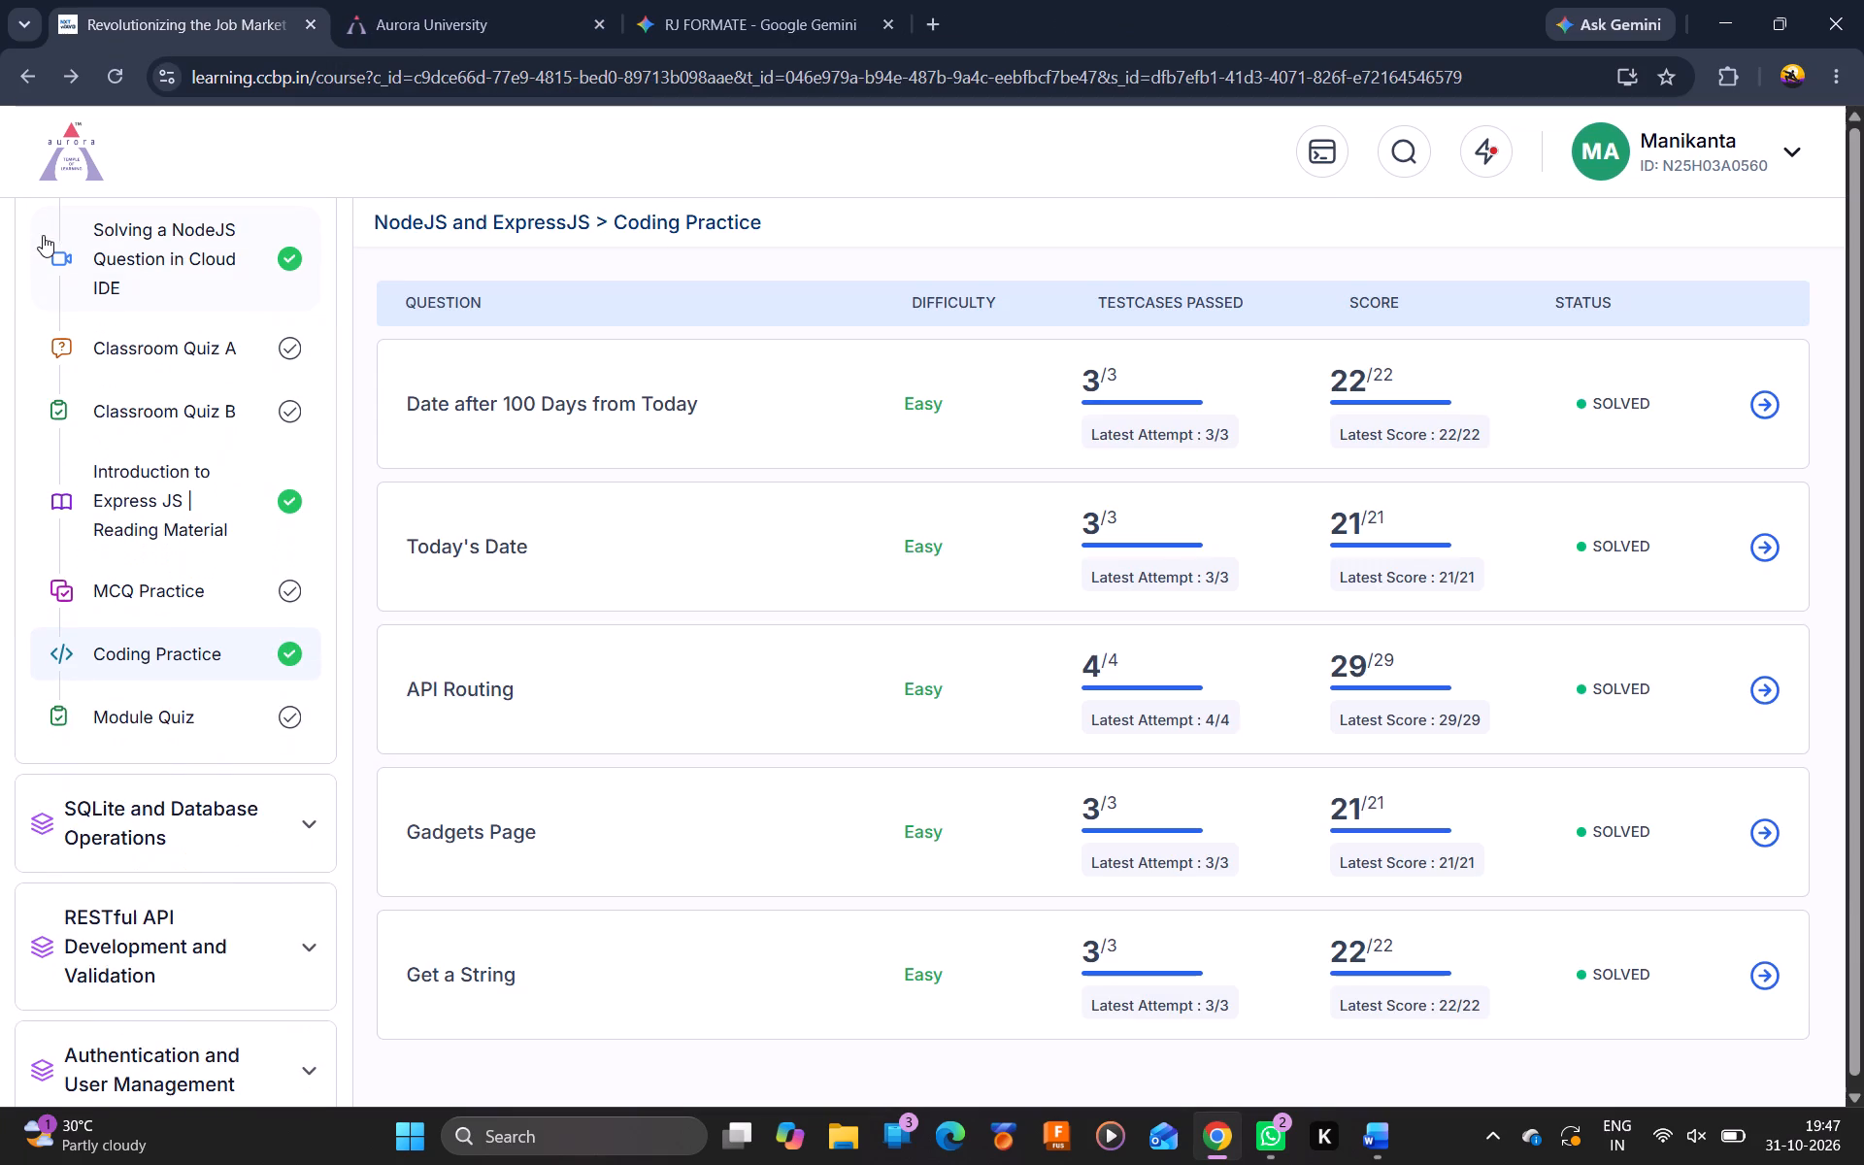
click(928, 822)
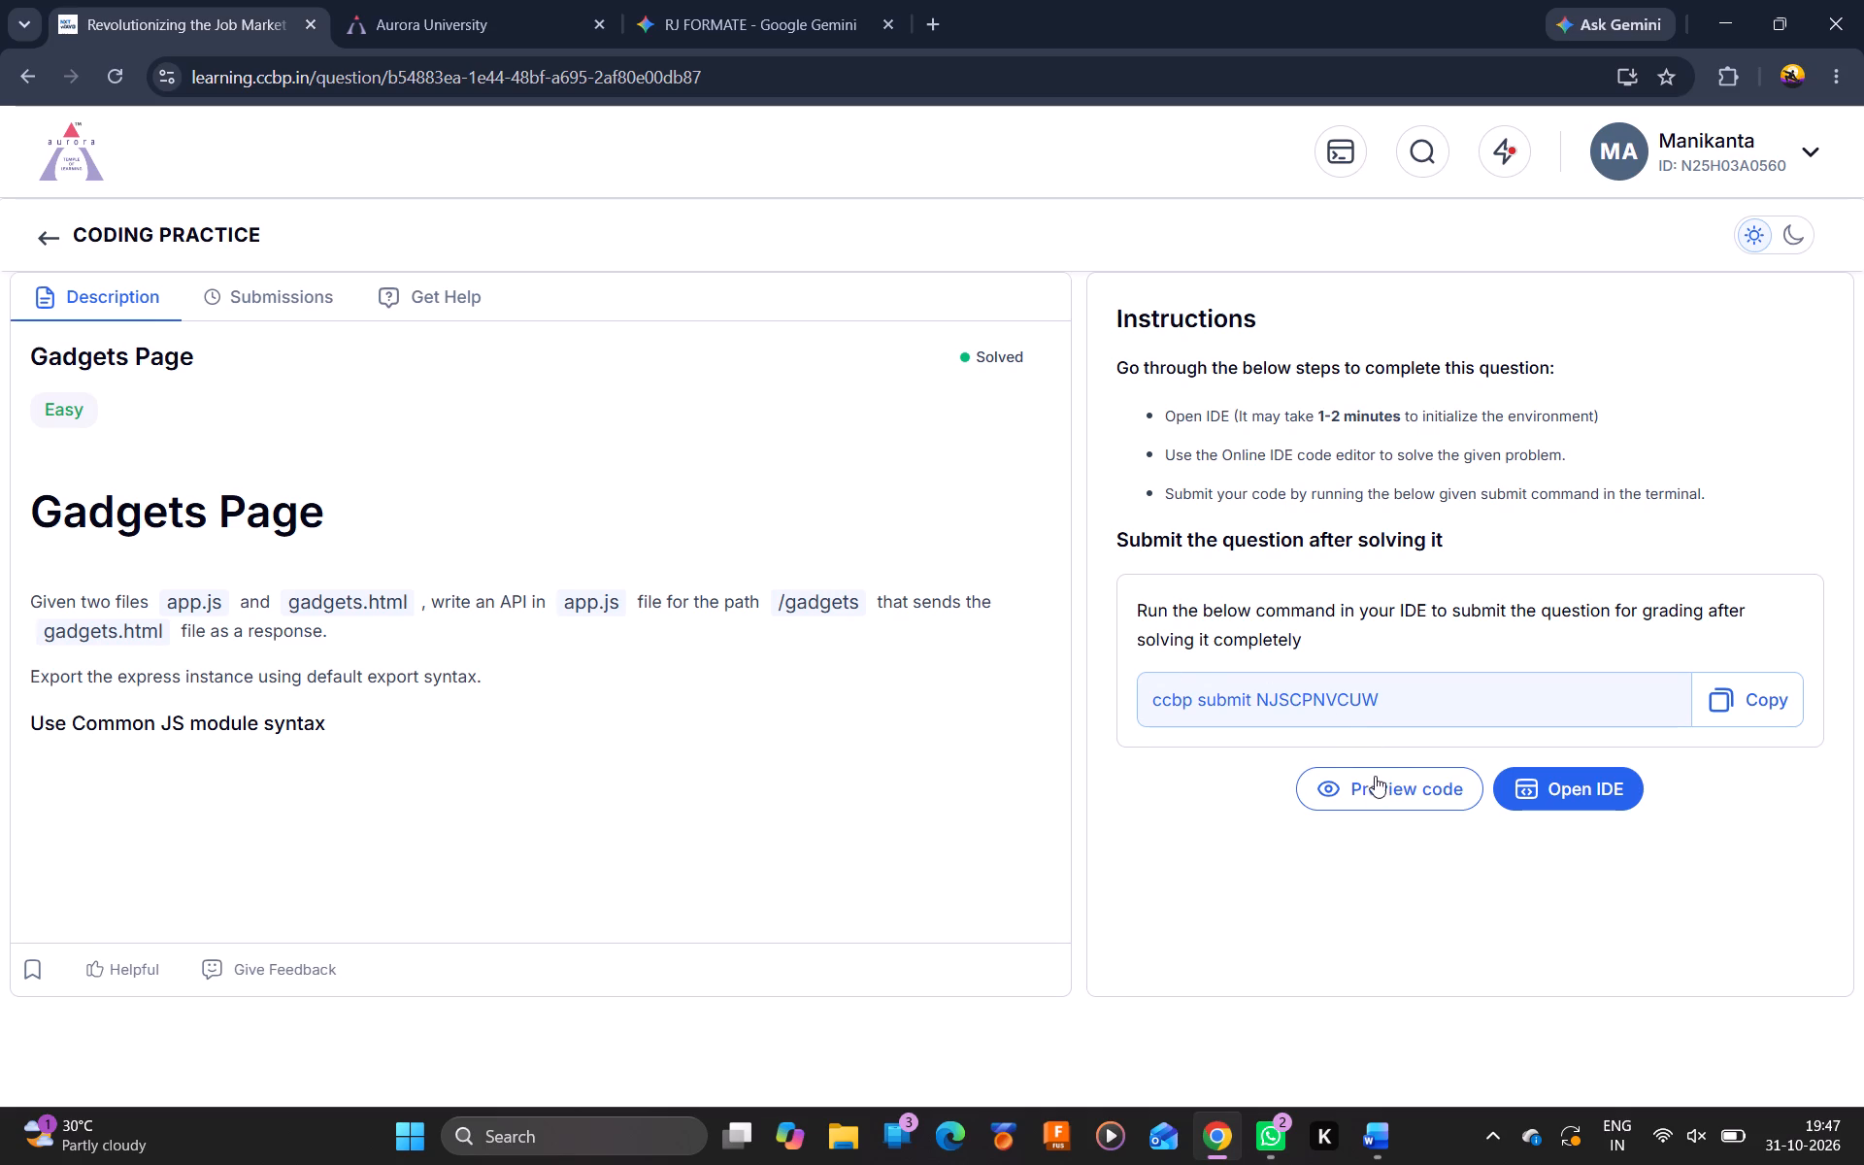
click(1374, 779)
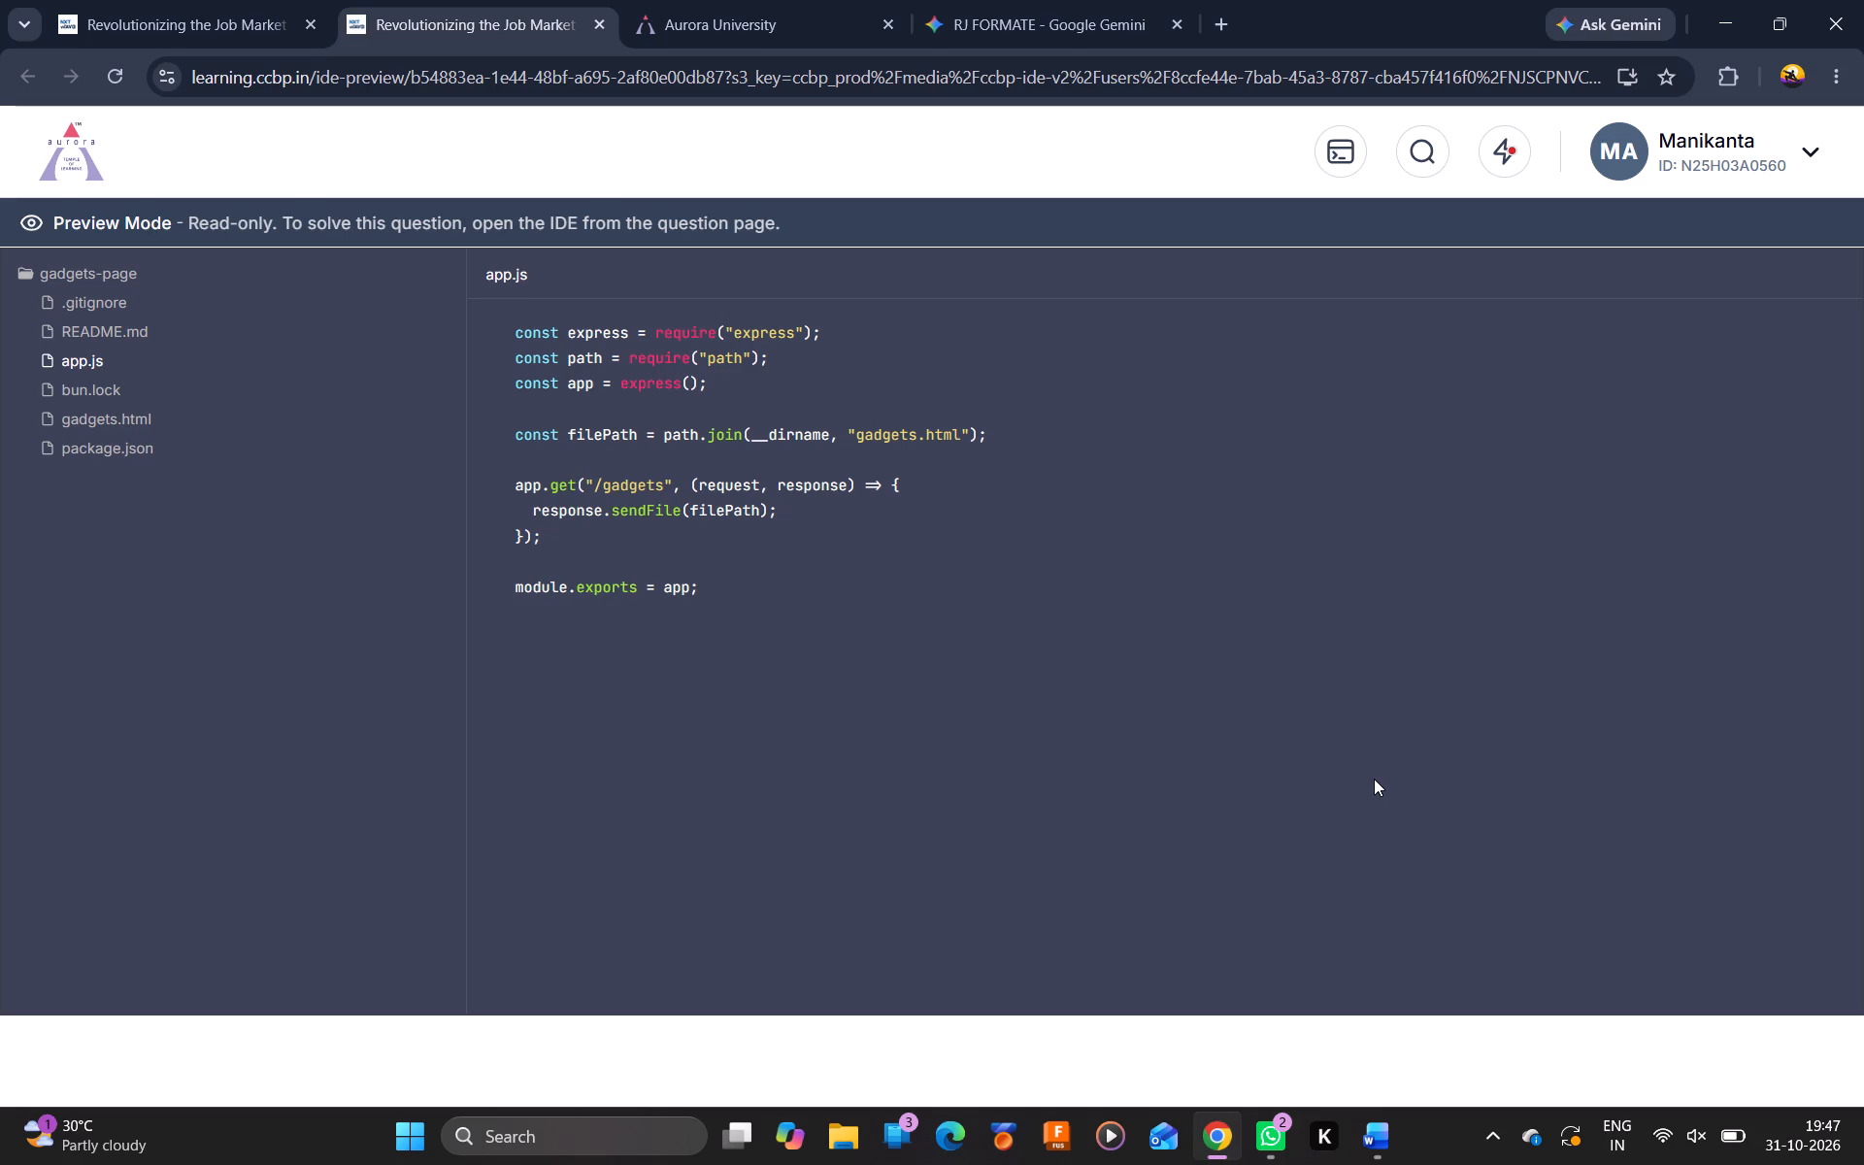
Capture the Gadgets Page preview from the page header down to the last app.js line with Google Lens and copy it as an image.
right_click(1374, 779)
click(1465, 493)
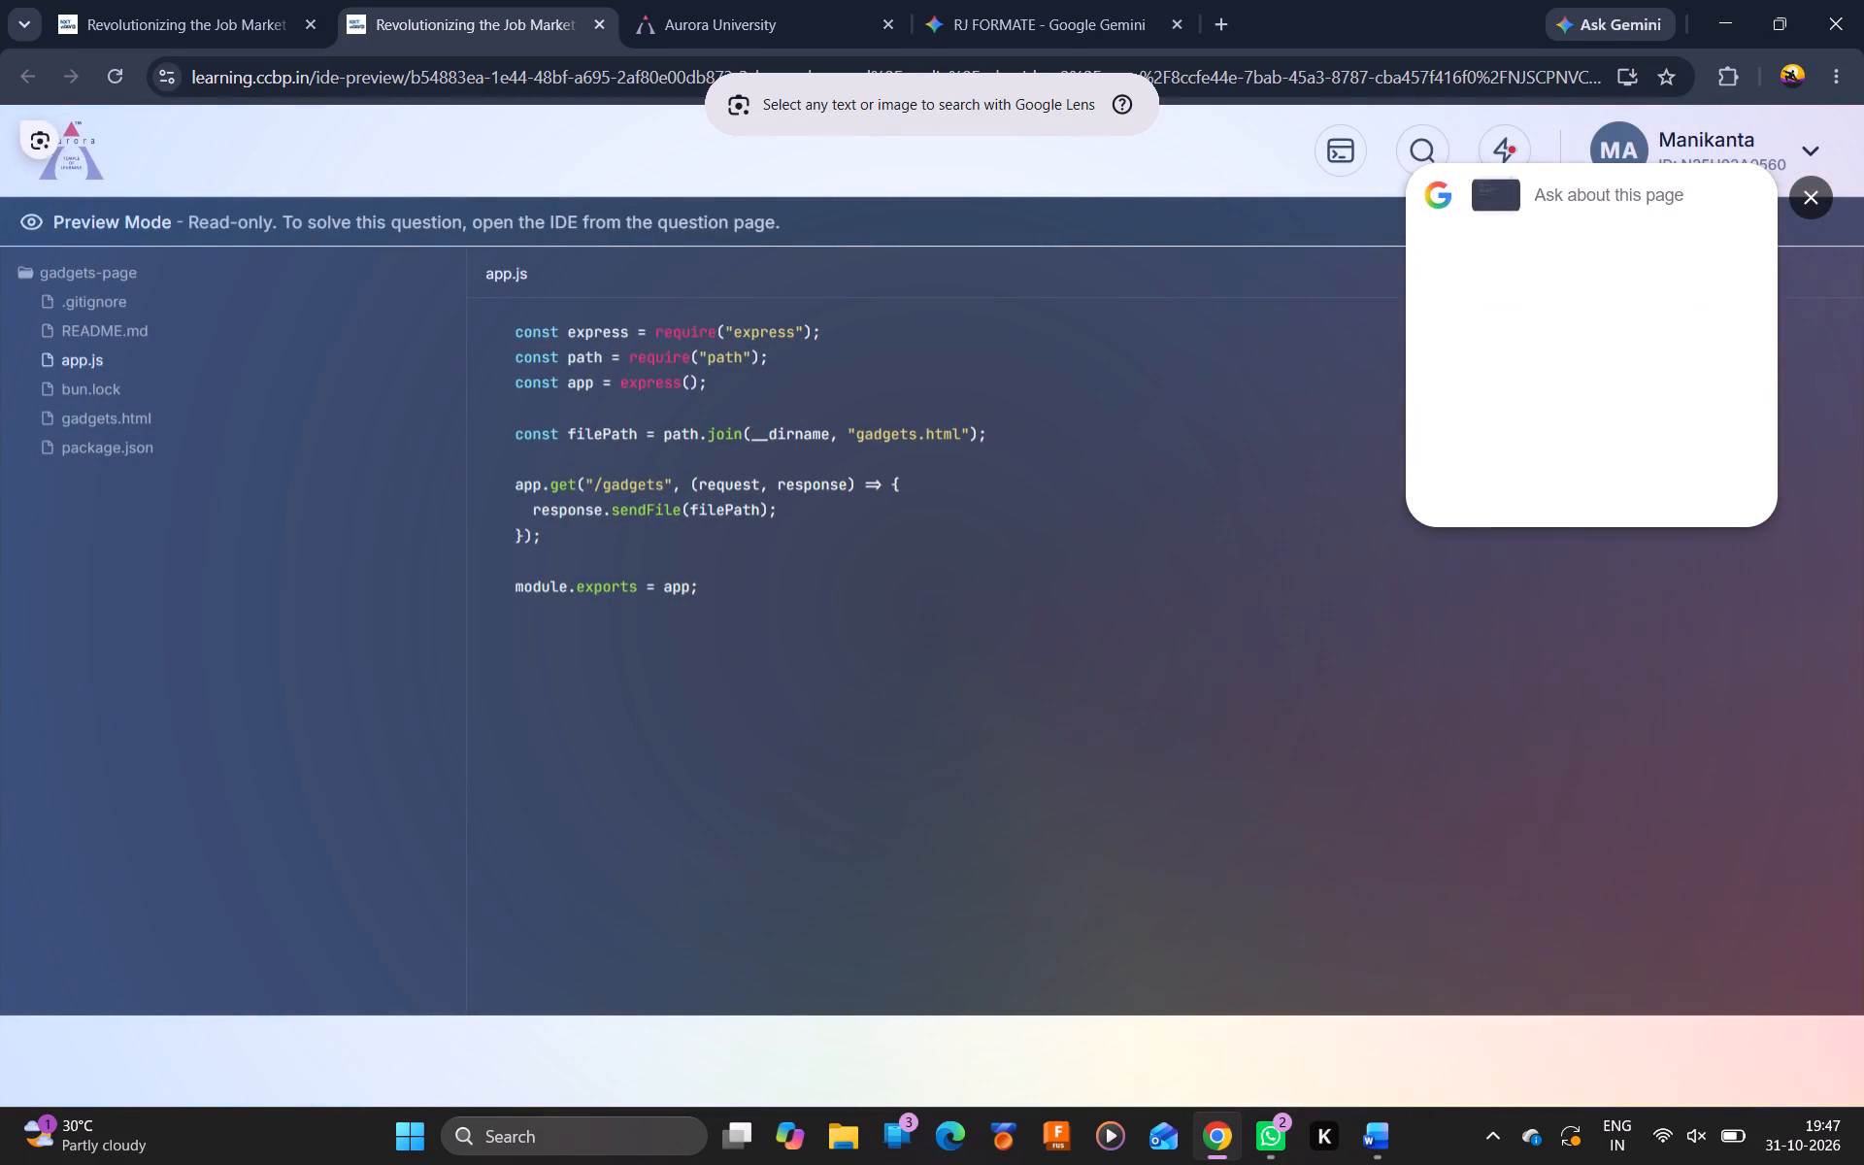
drag(9, 112, 1207, 560)
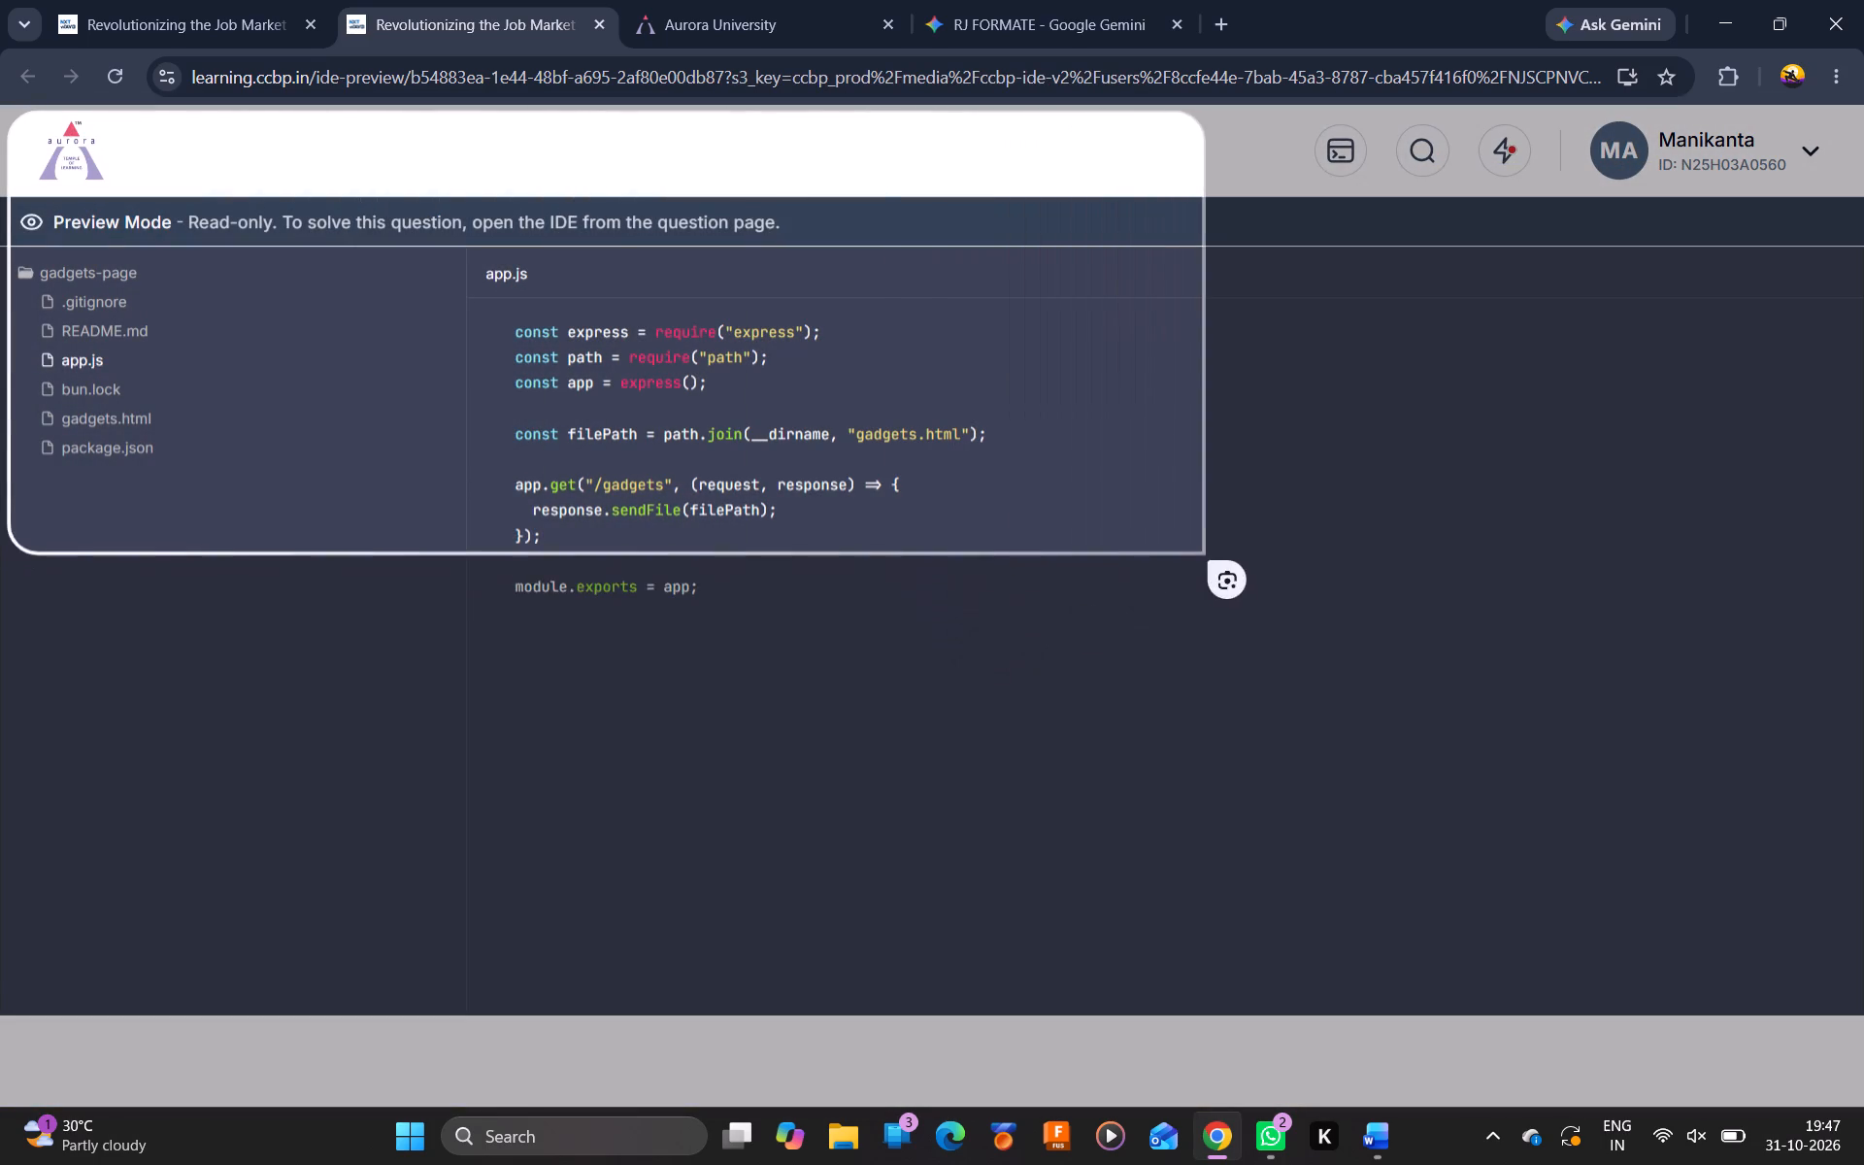
drag(1207, 560, 1595, 607)
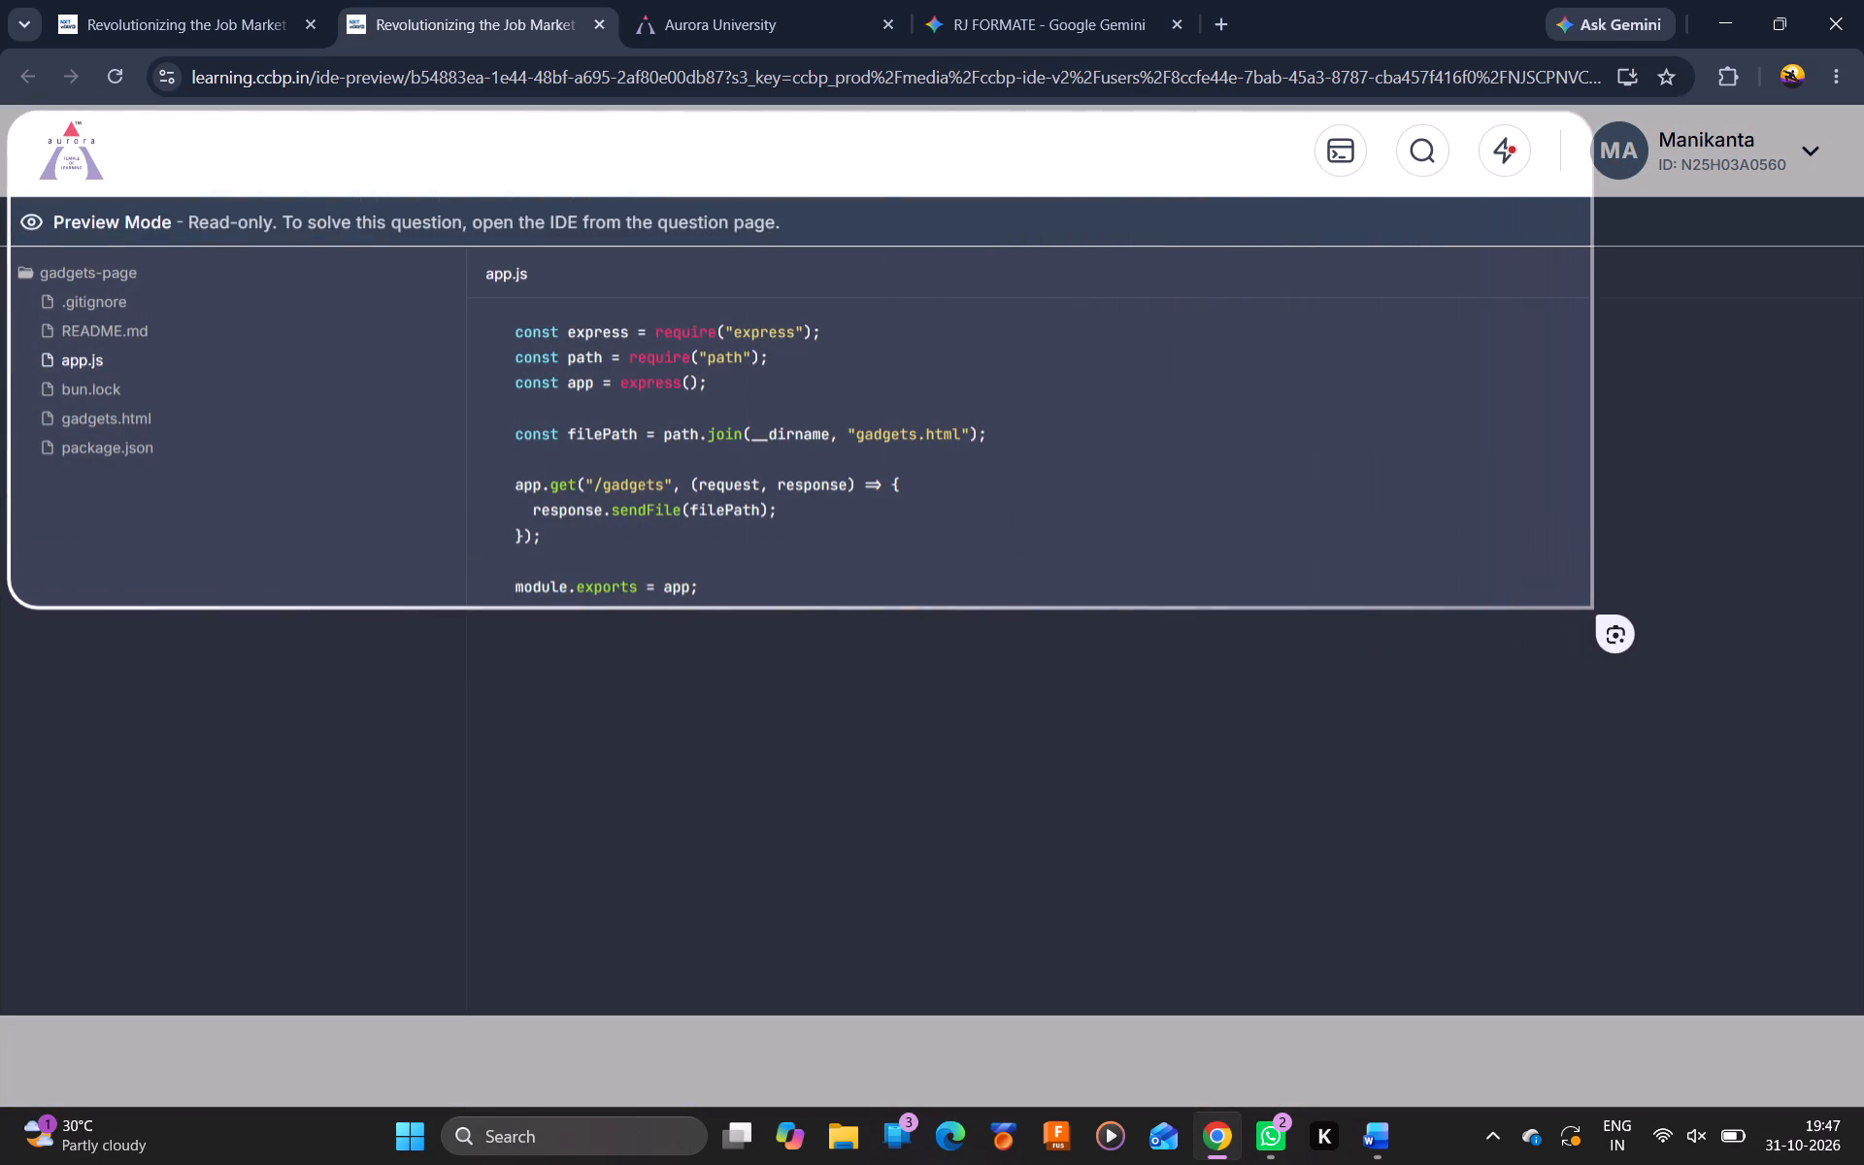
drag(1595, 607, 1845, 608)
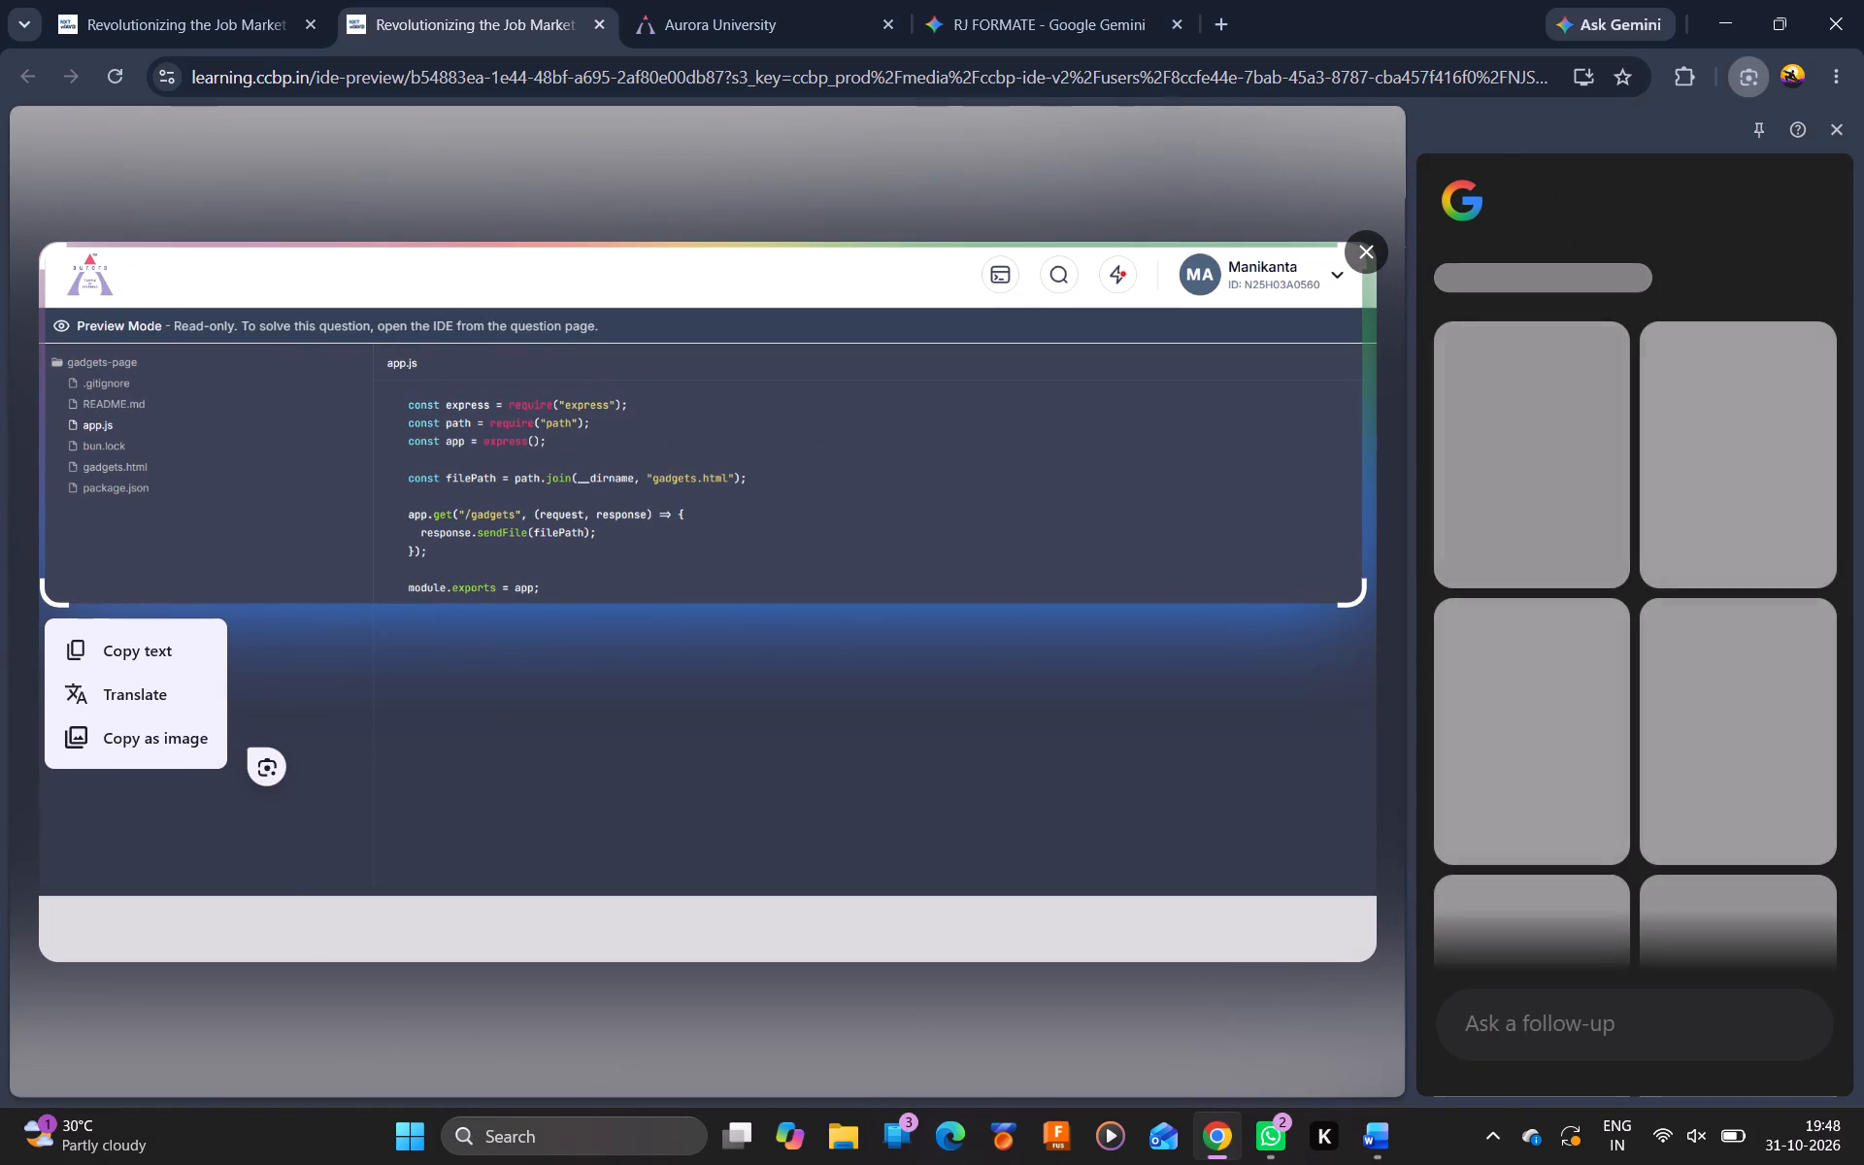
click(207, 743)
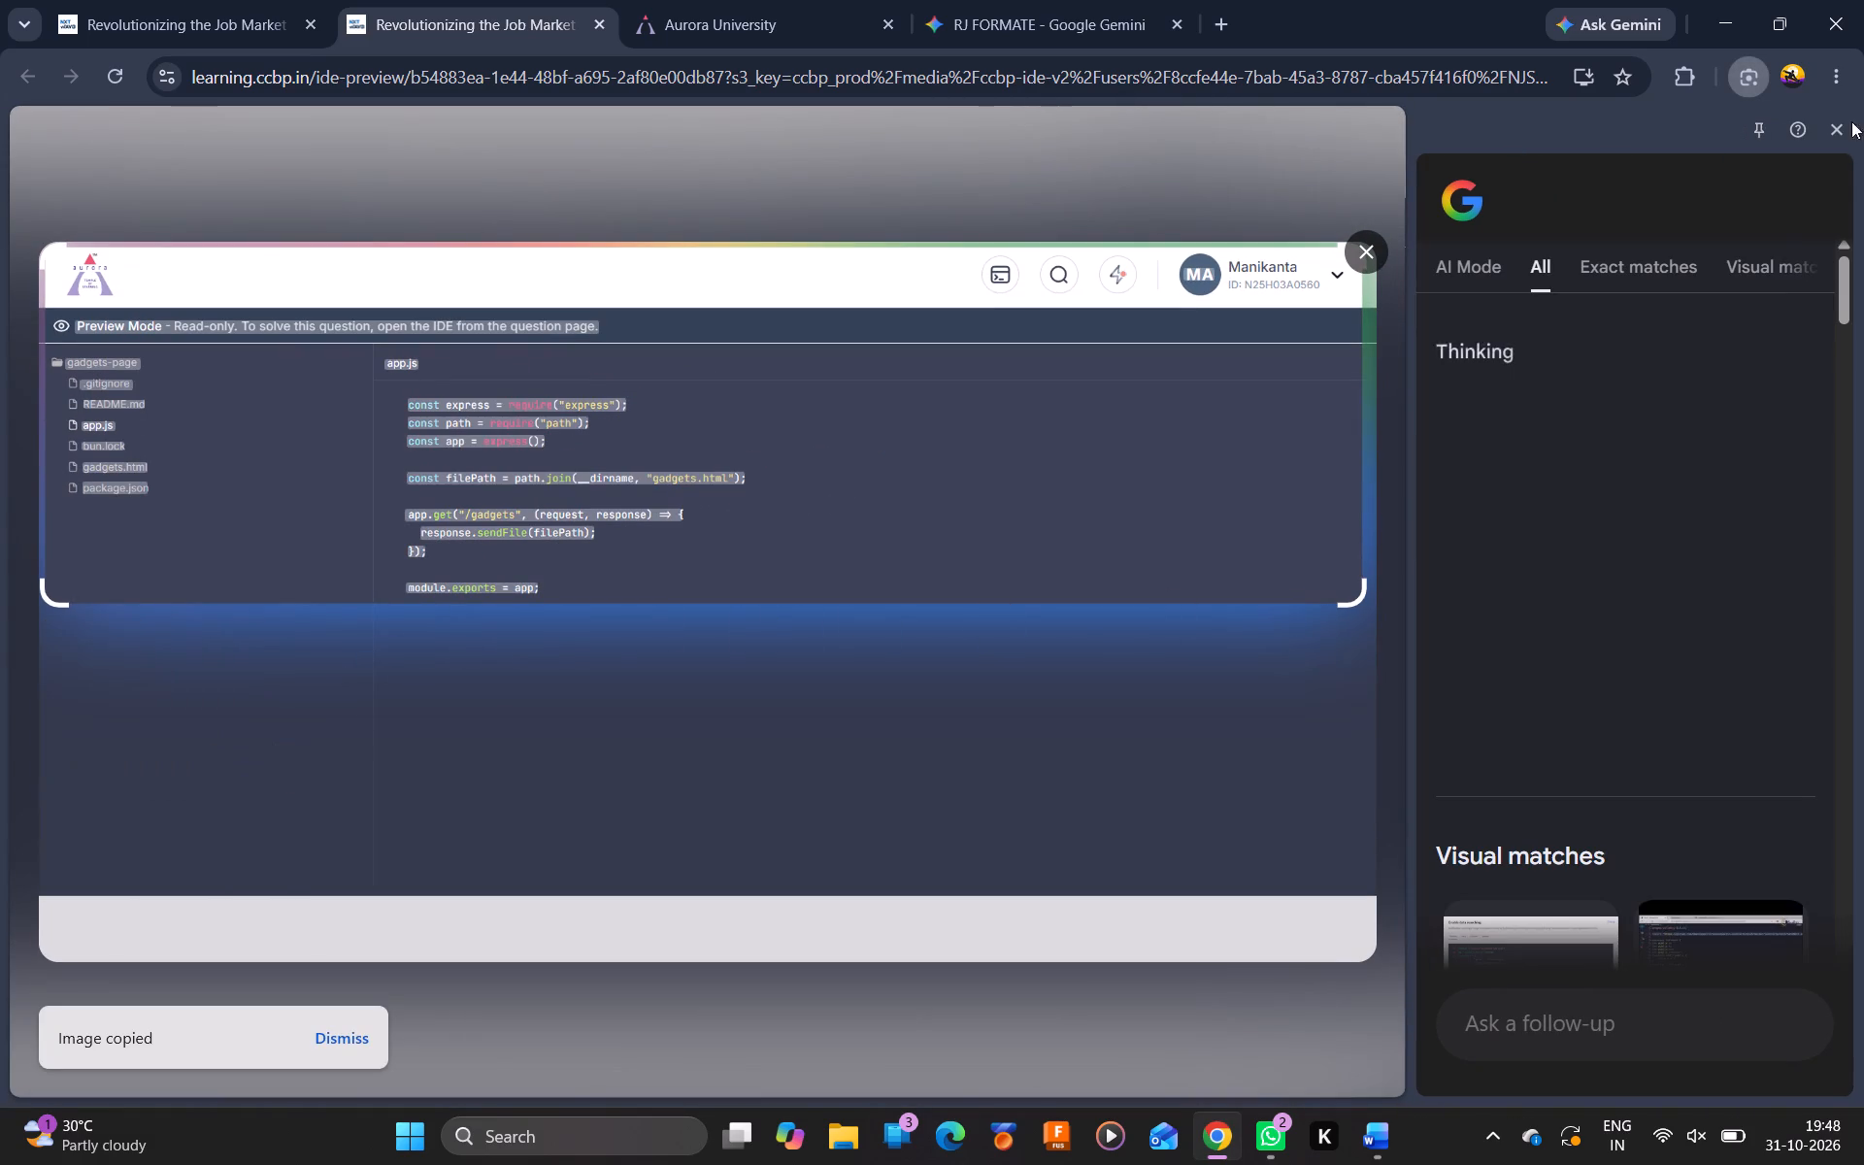
click(1837, 129)
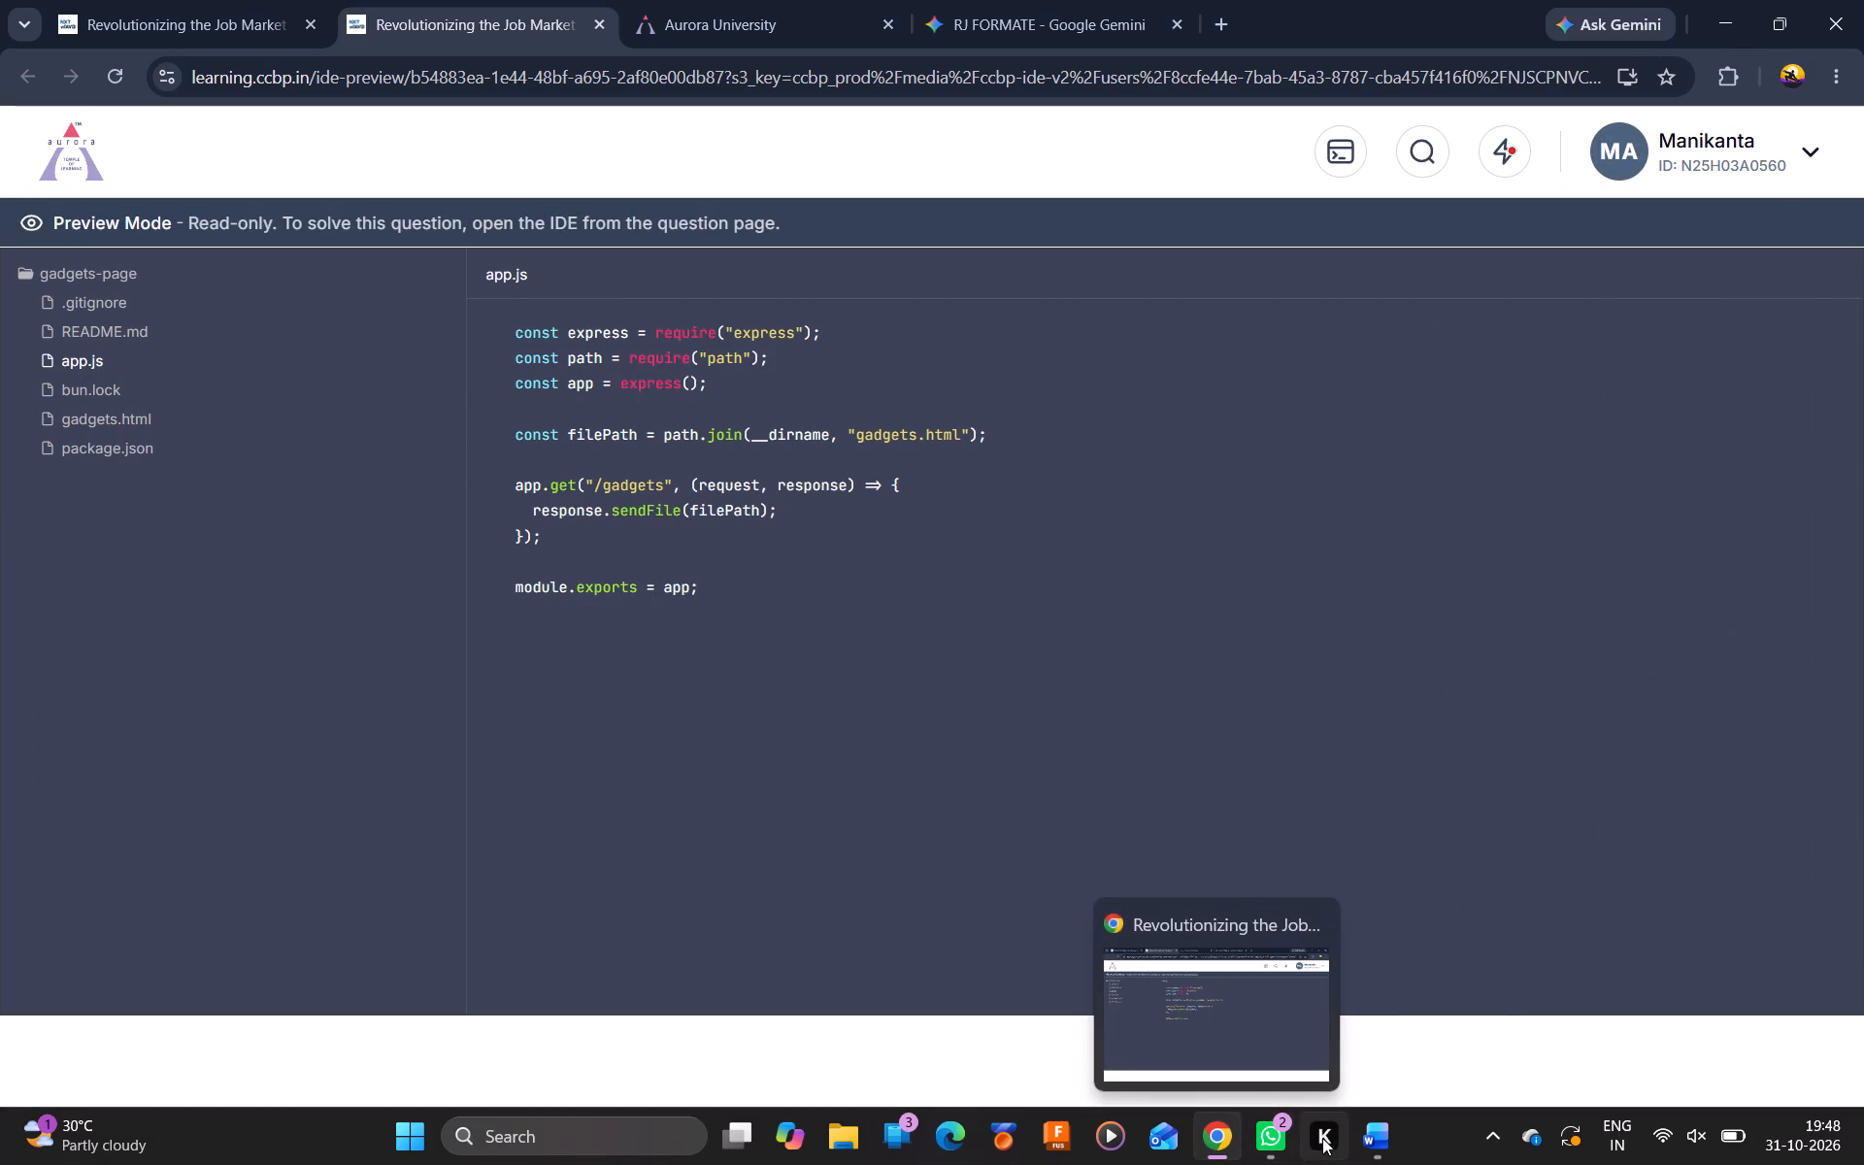
Switch to Word, paste the Gadgets Page code image under item 4., and enlarge it to reach the page's right edge, stretching its height slightly.
click(1371, 1142)
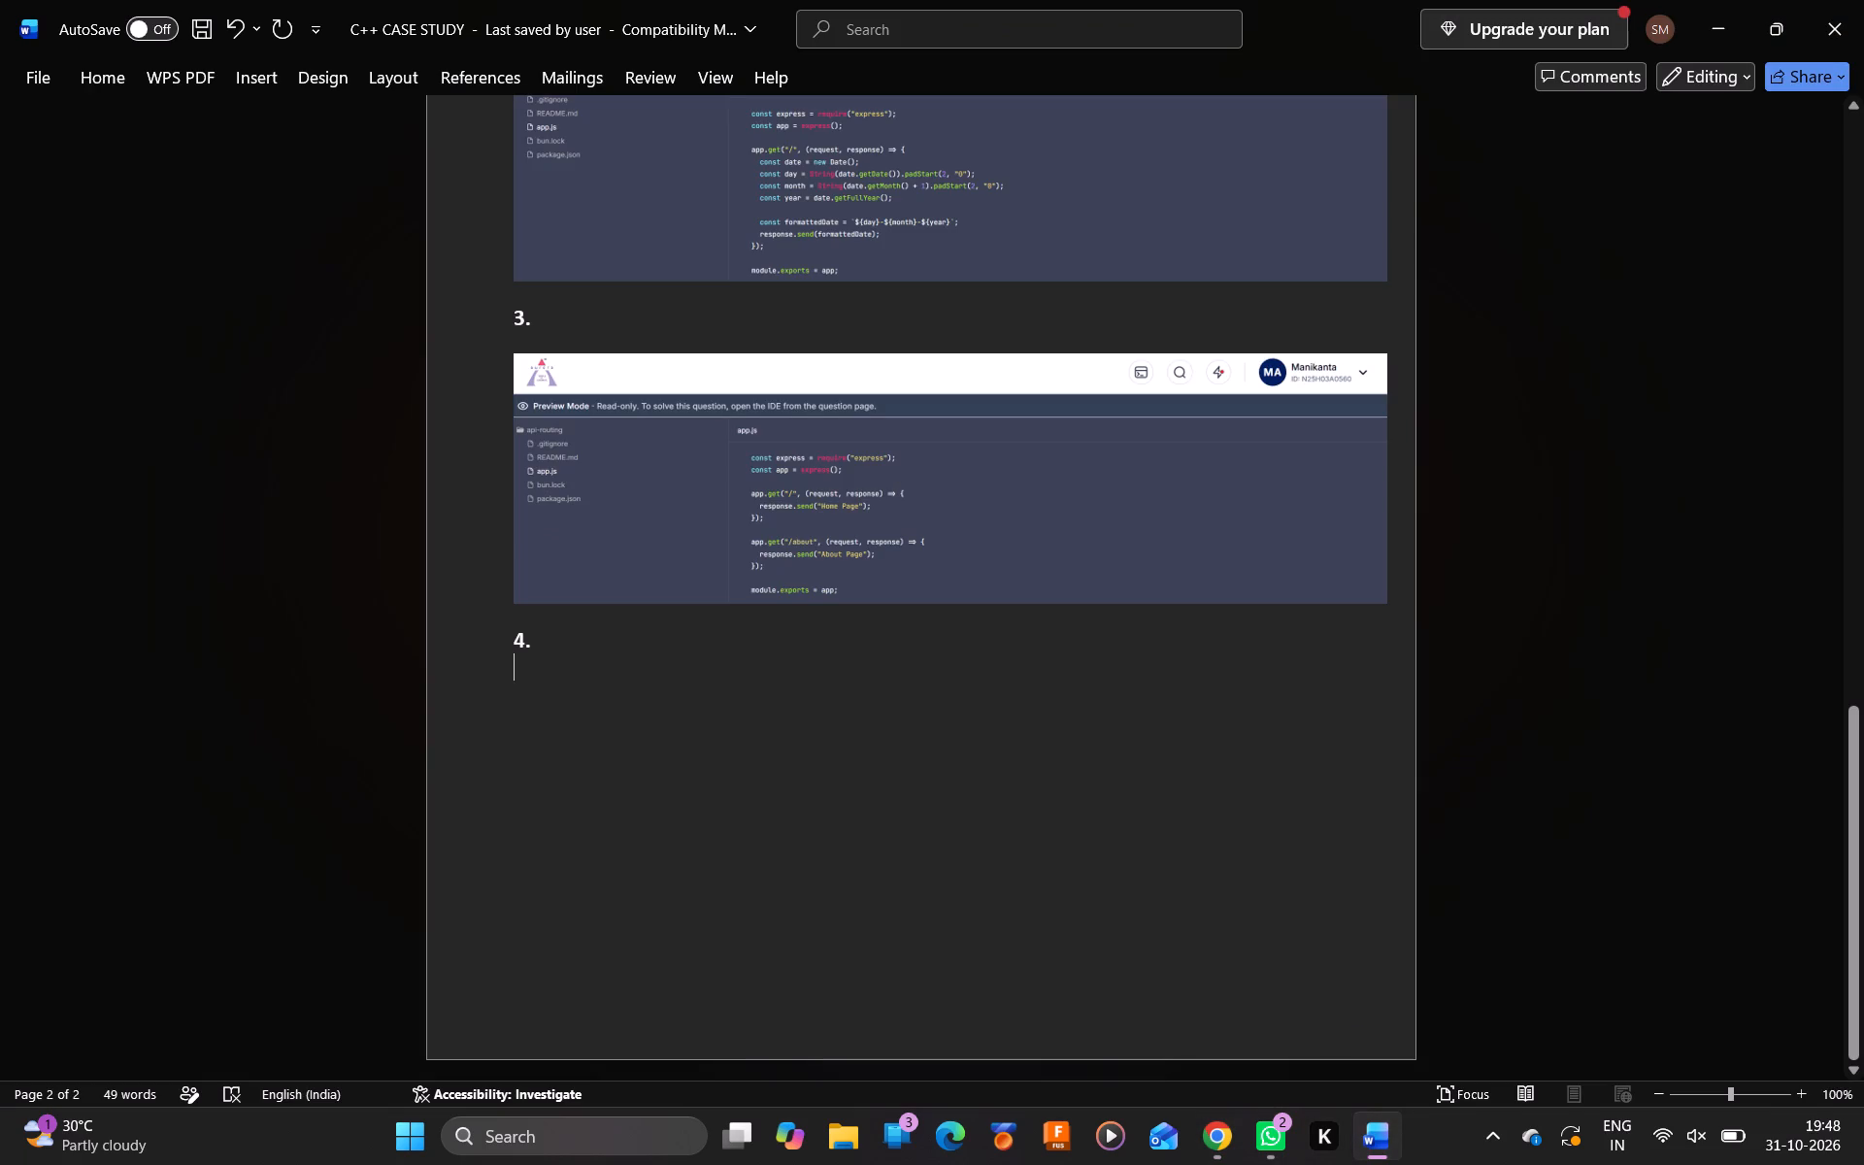
key(ctrl+v)
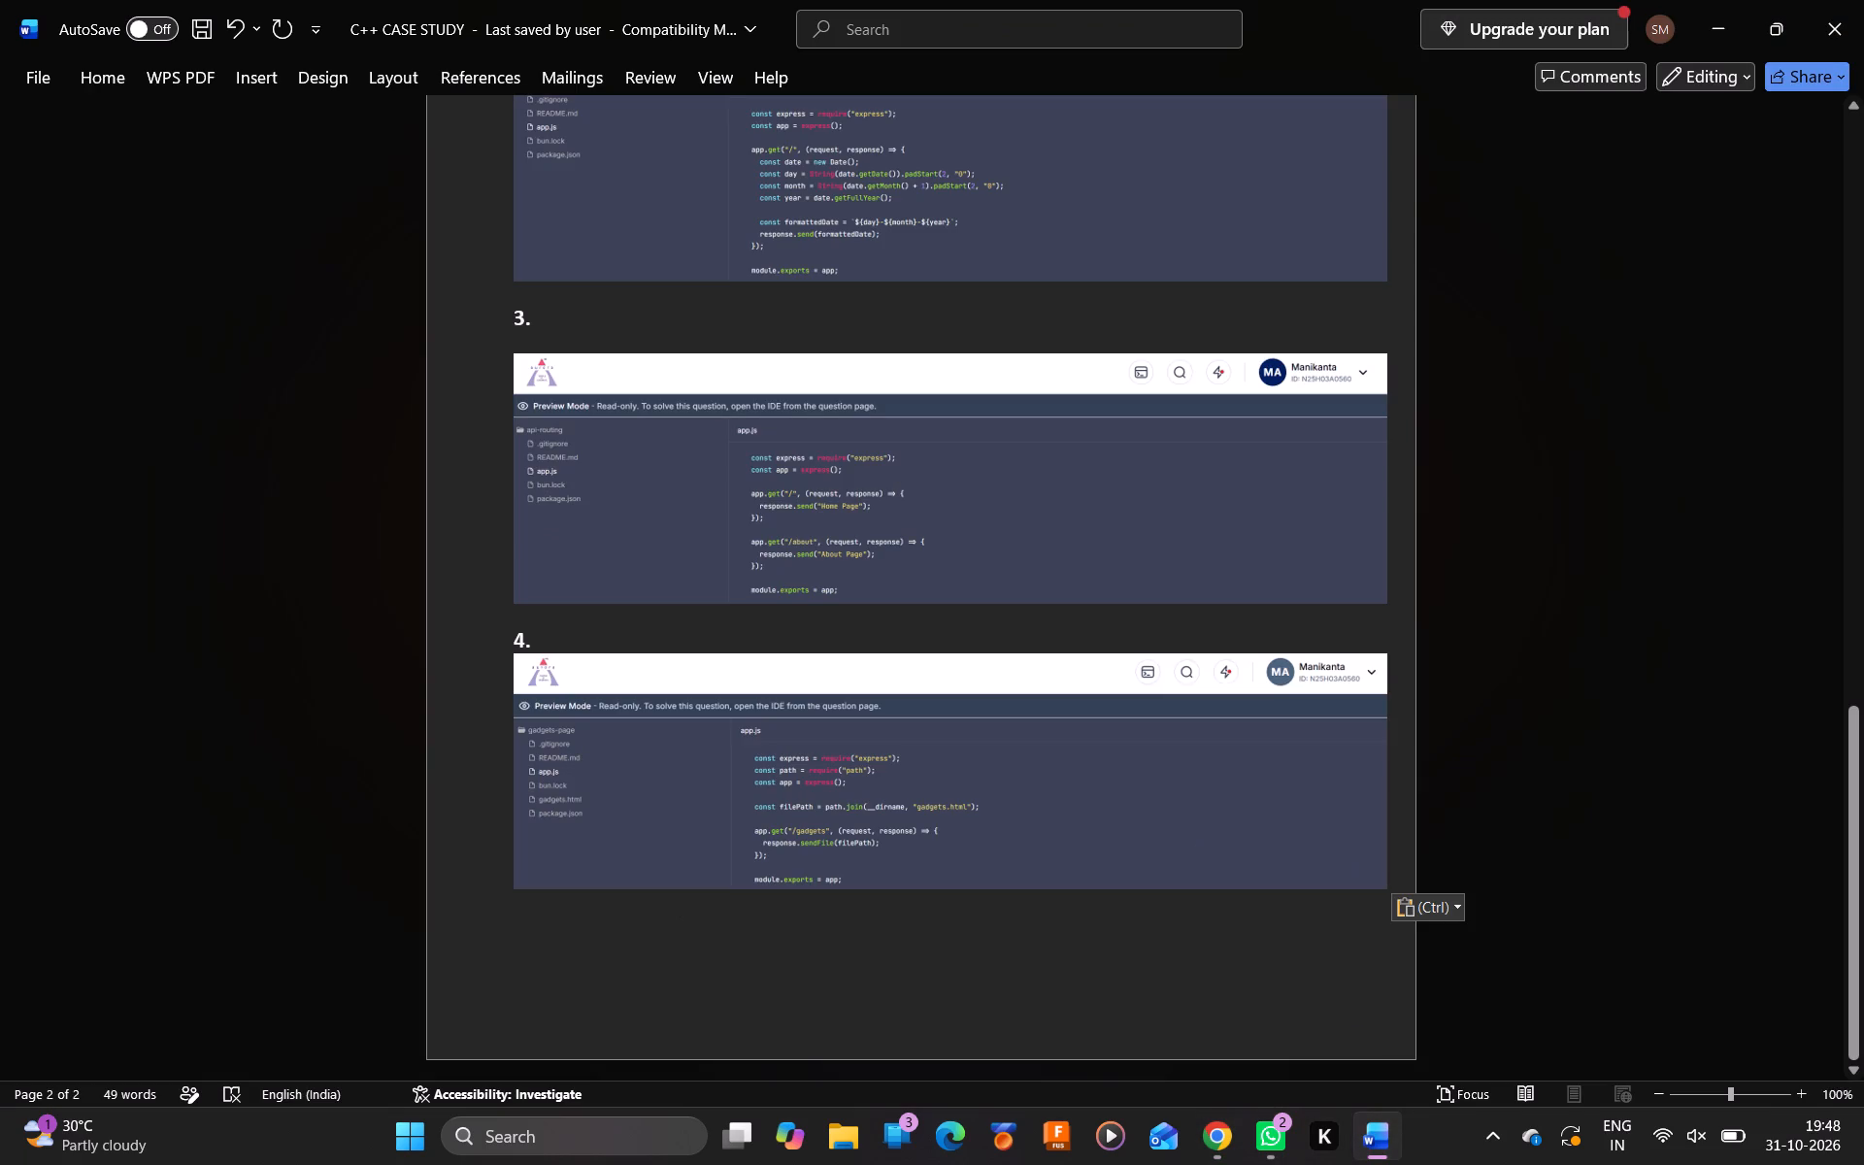
click(1296, 802)
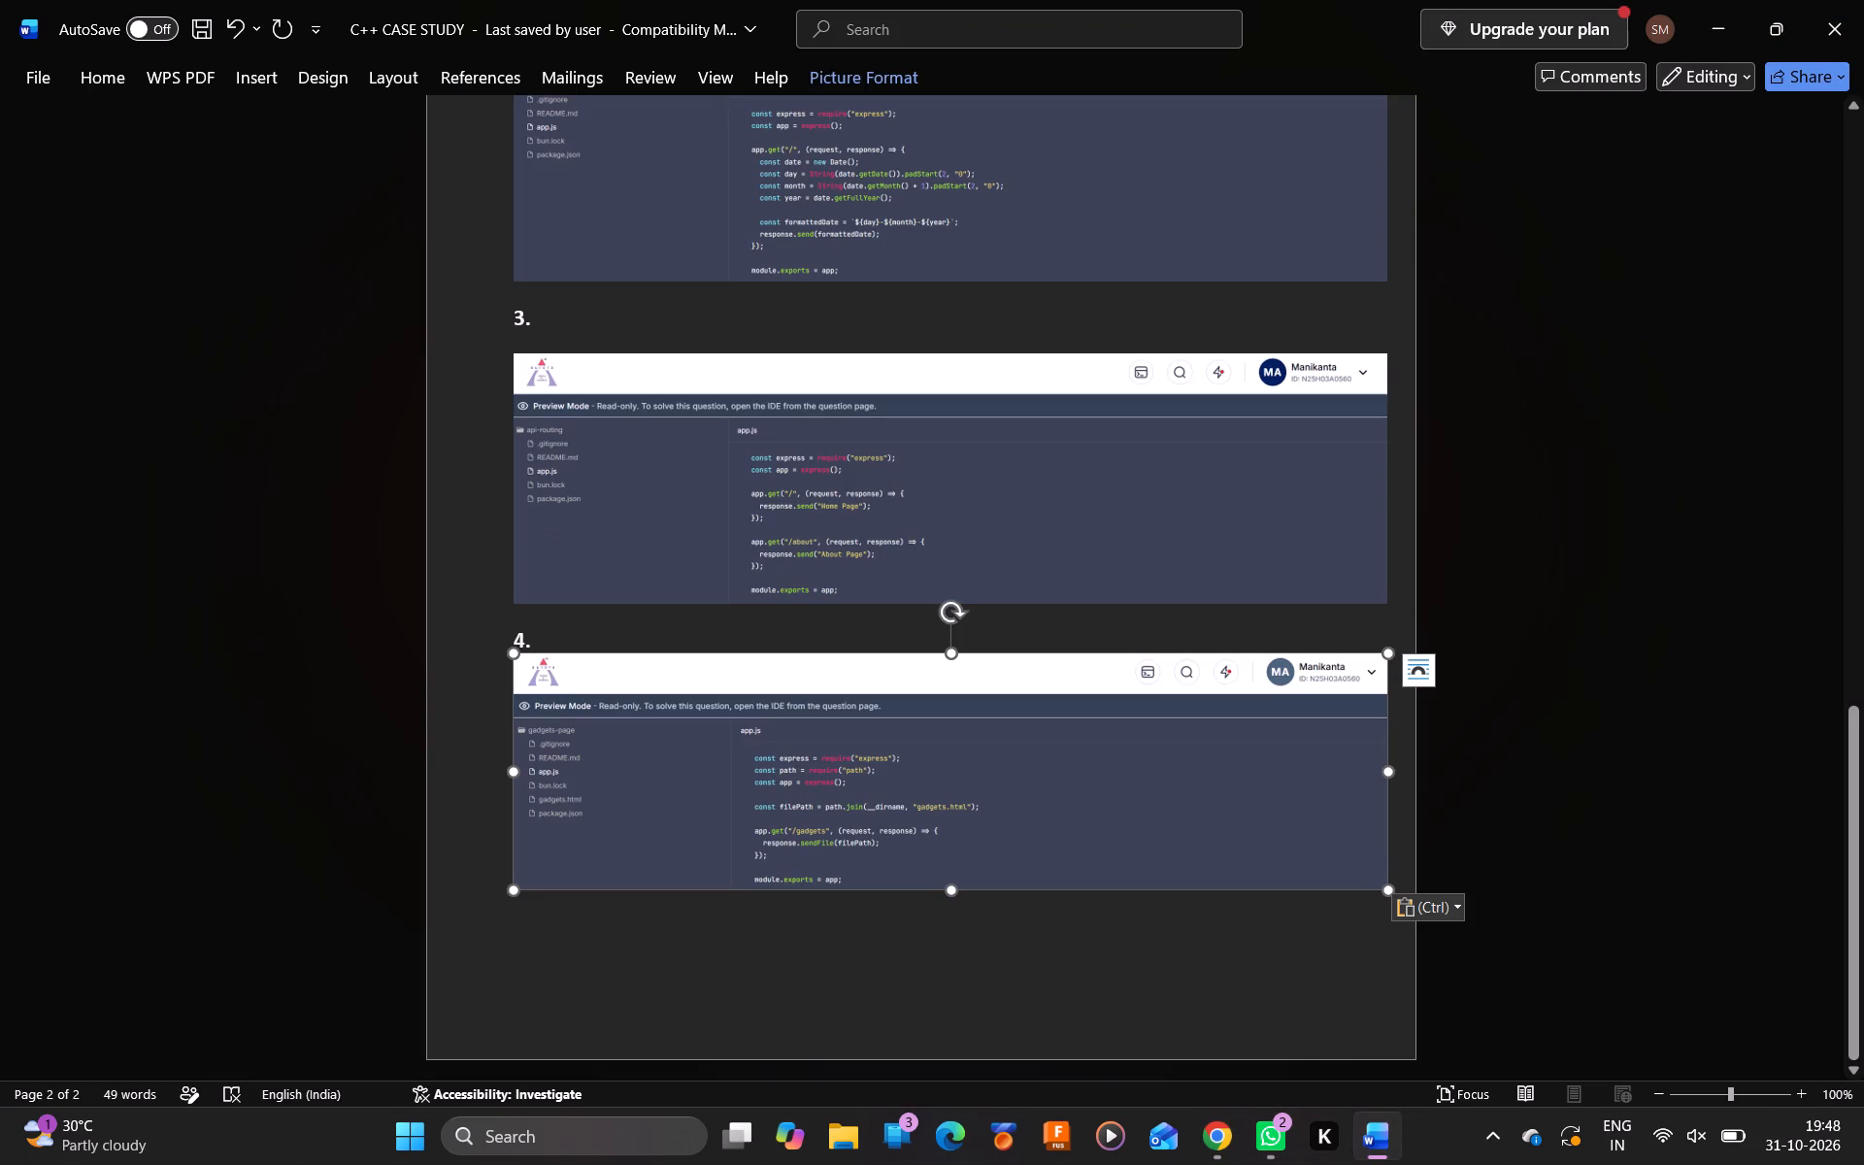
click(1387, 891)
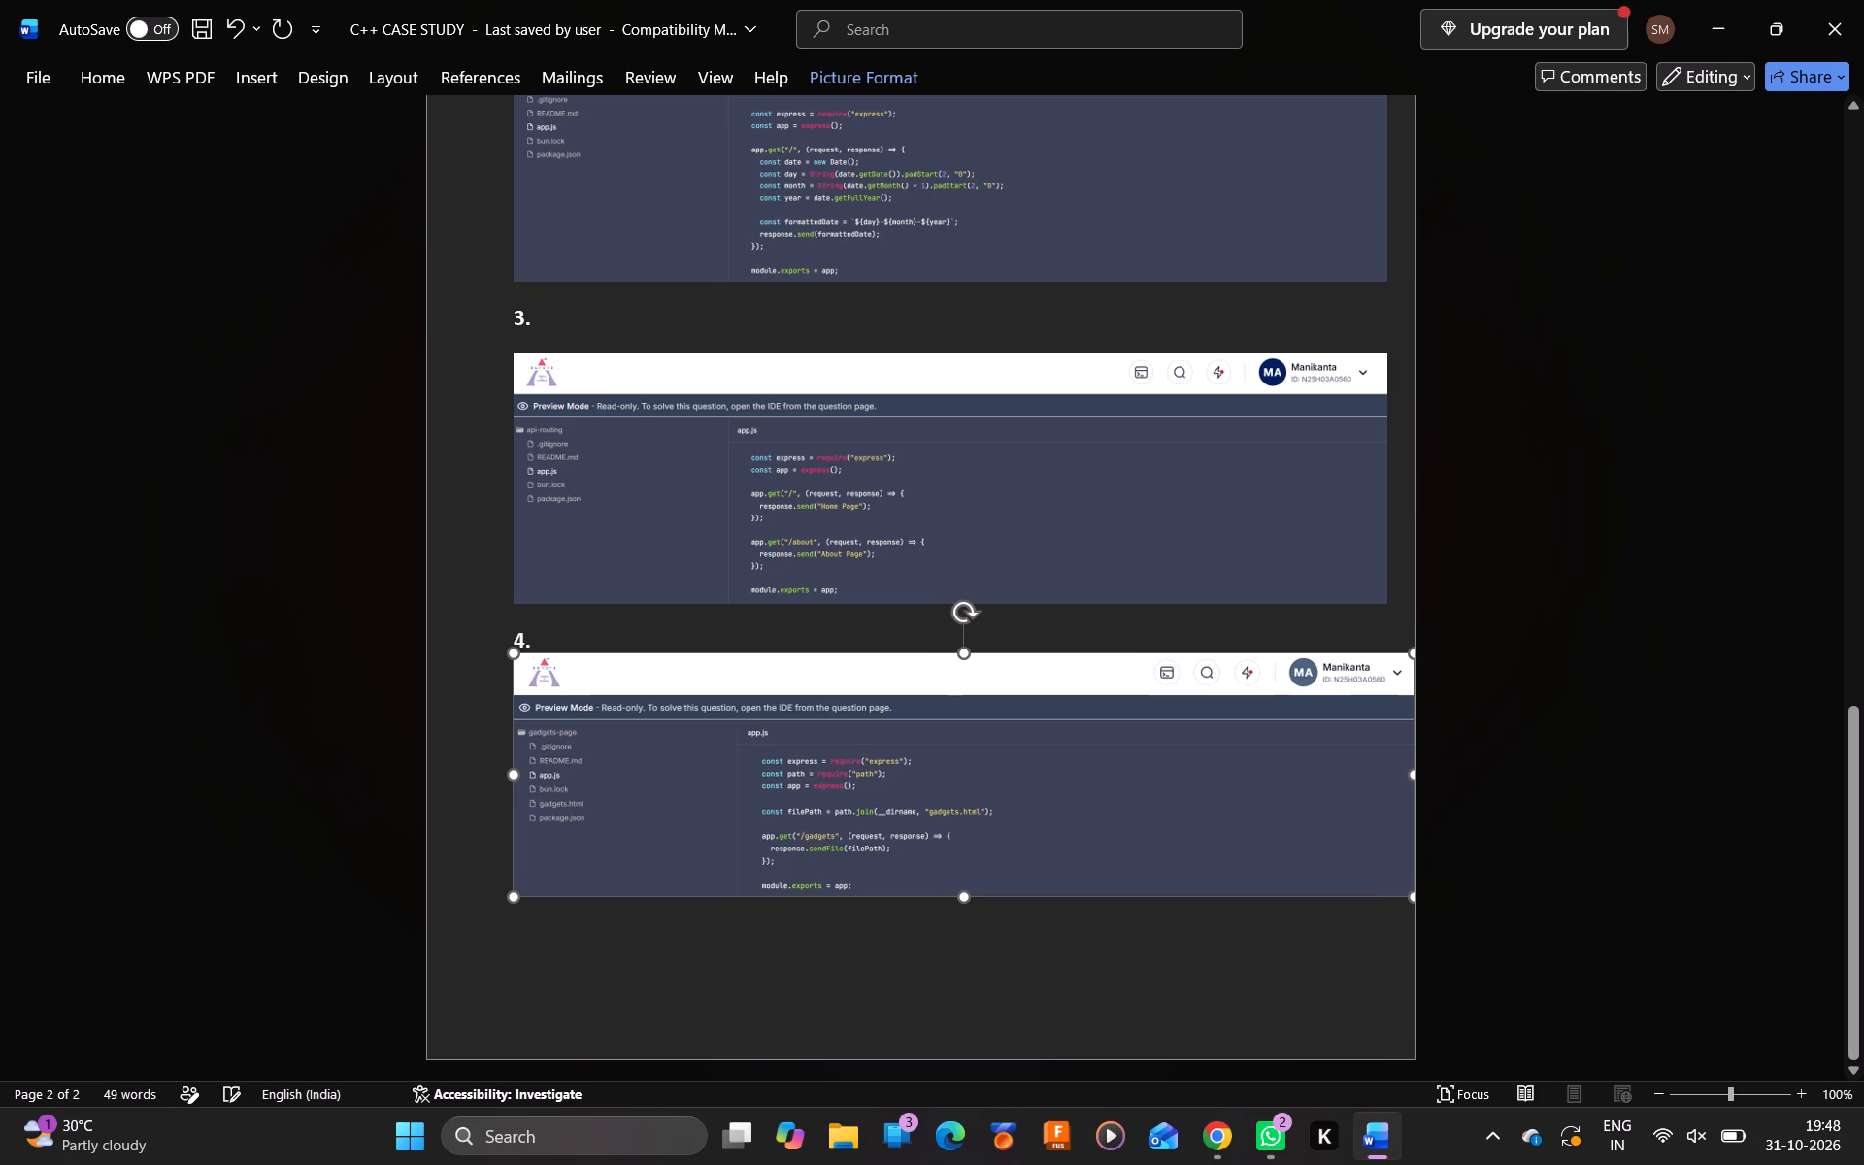
click(965, 901)
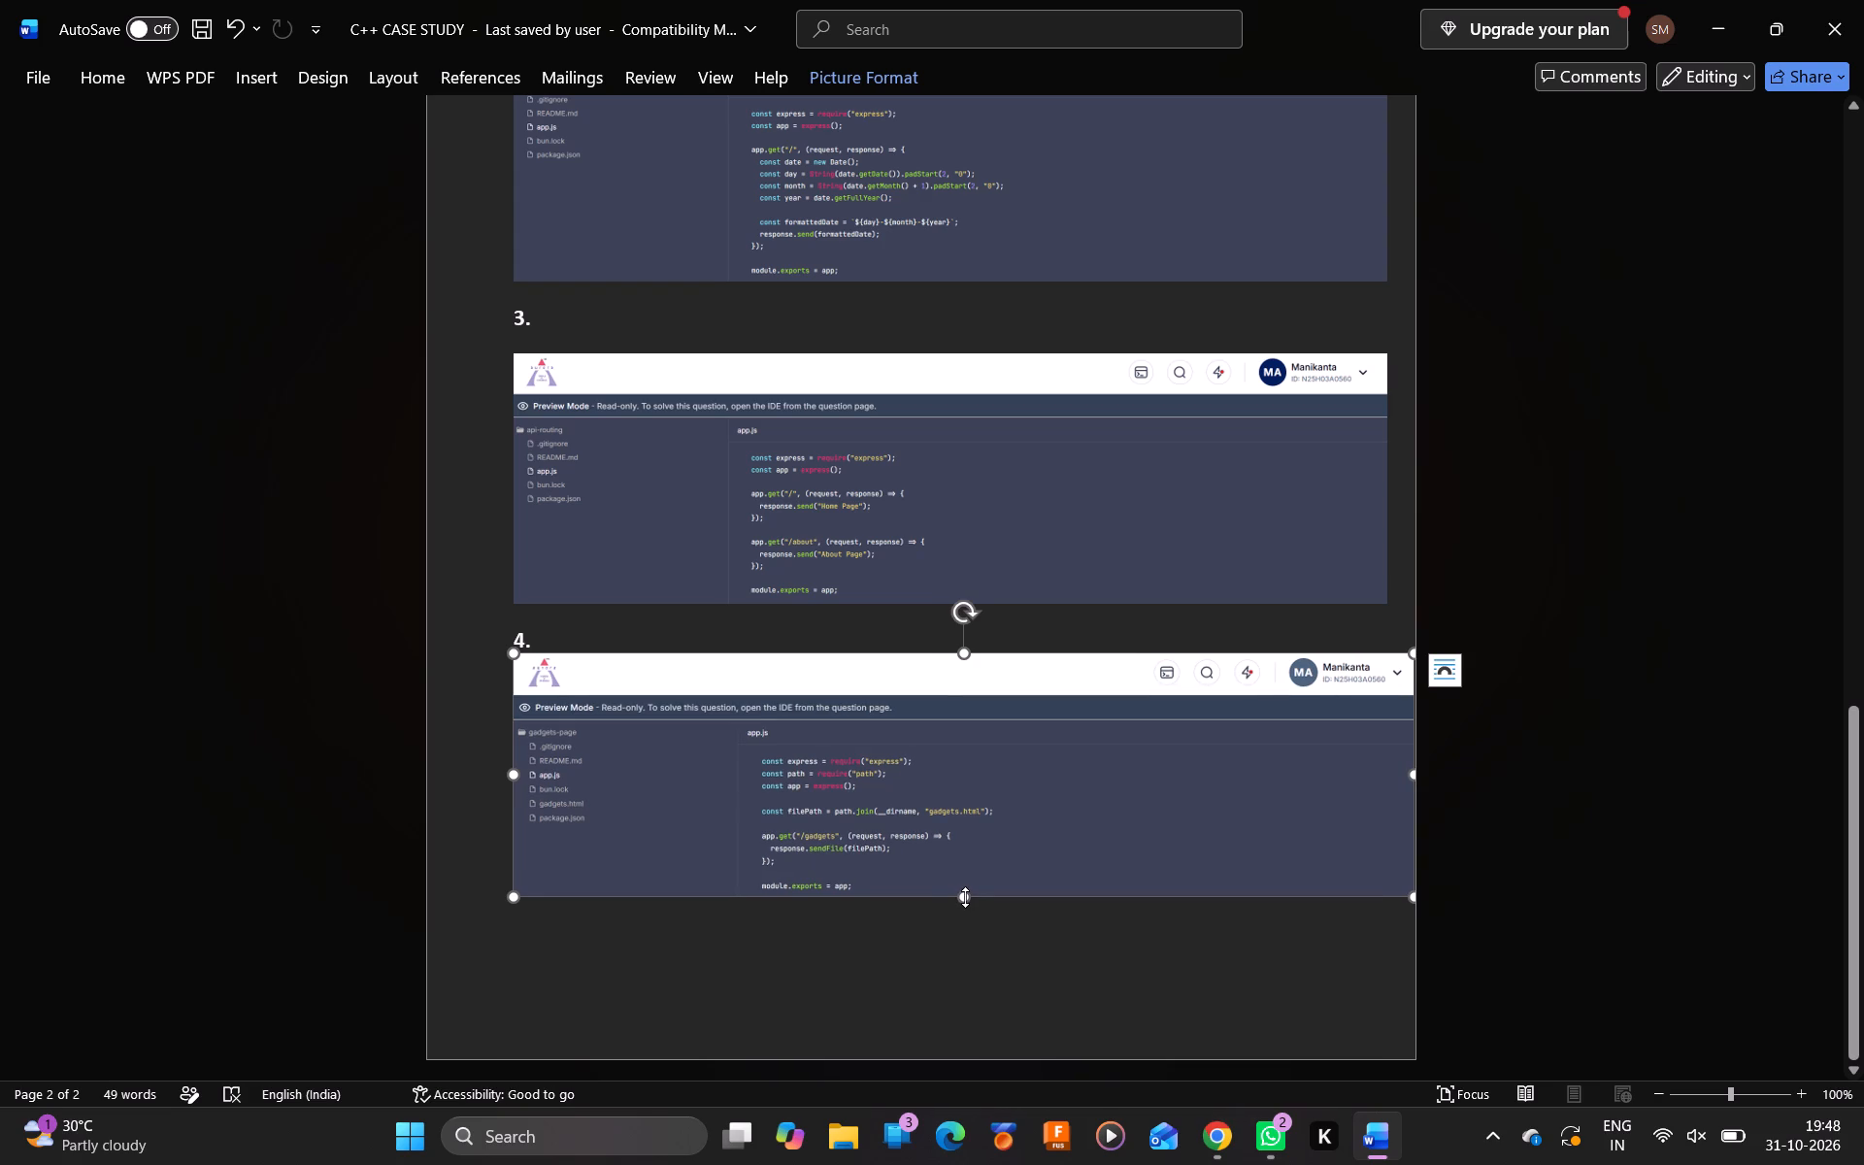
drag(965, 897, 970, 907)
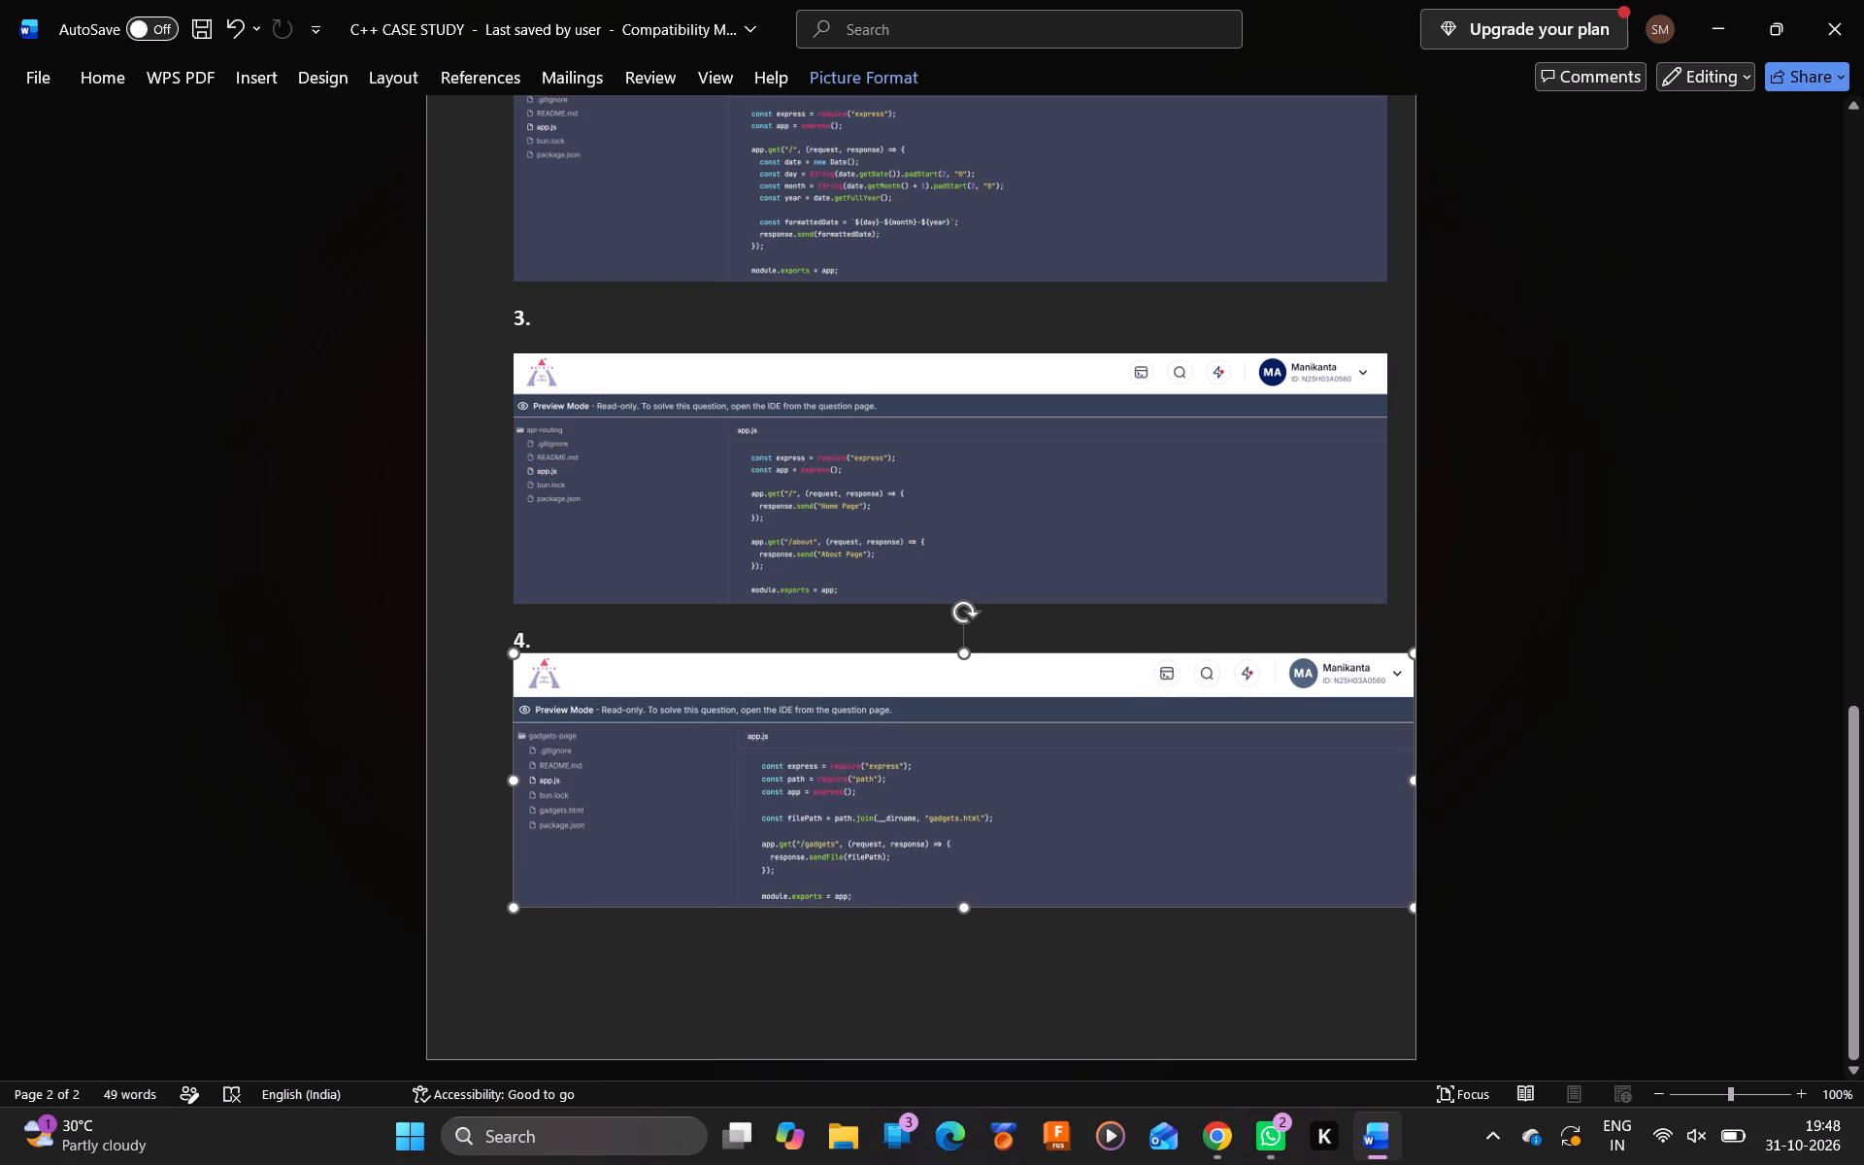
drag(970, 907, 970, 909)
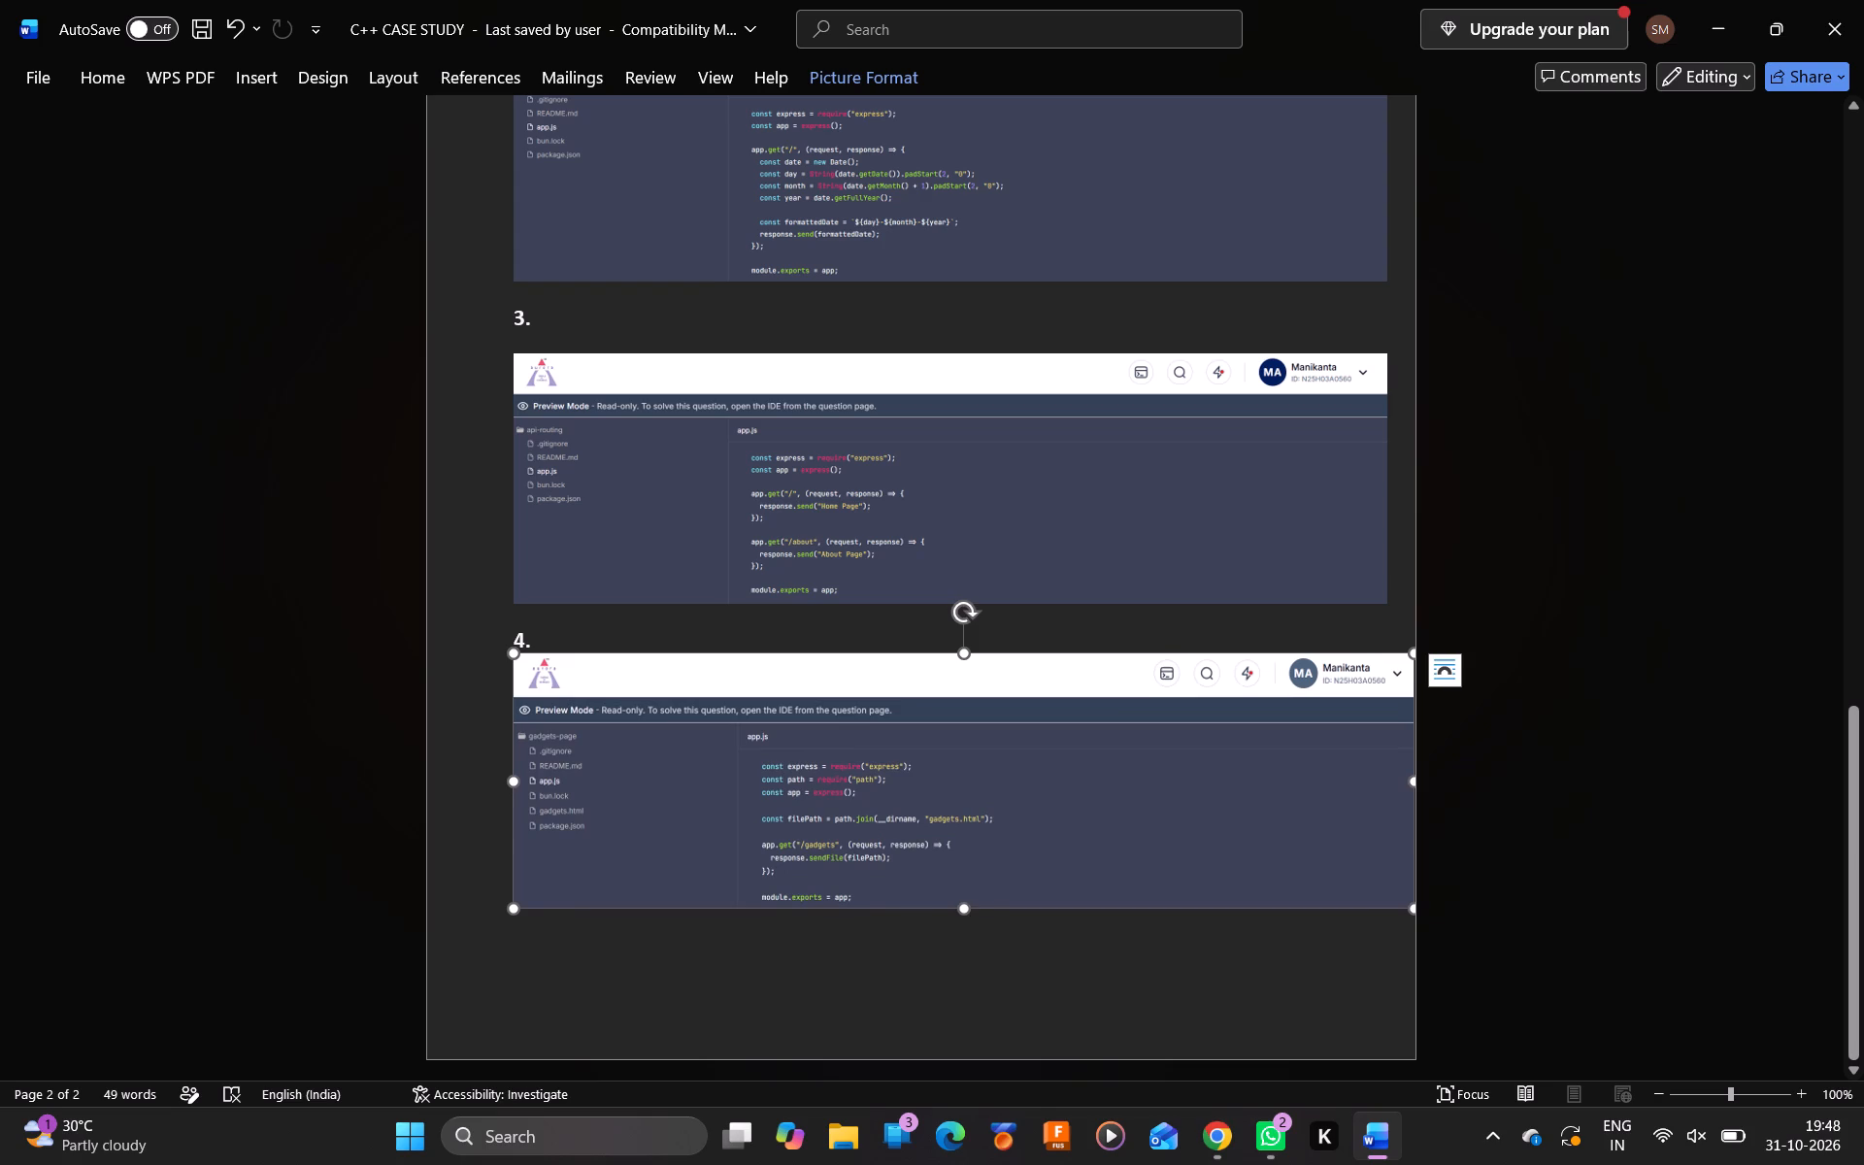
Enlarge the API Routing code image under item 3. so it extends to the page's right edge.
click(1312, 583)
drag(1386, 606, 1396, 614)
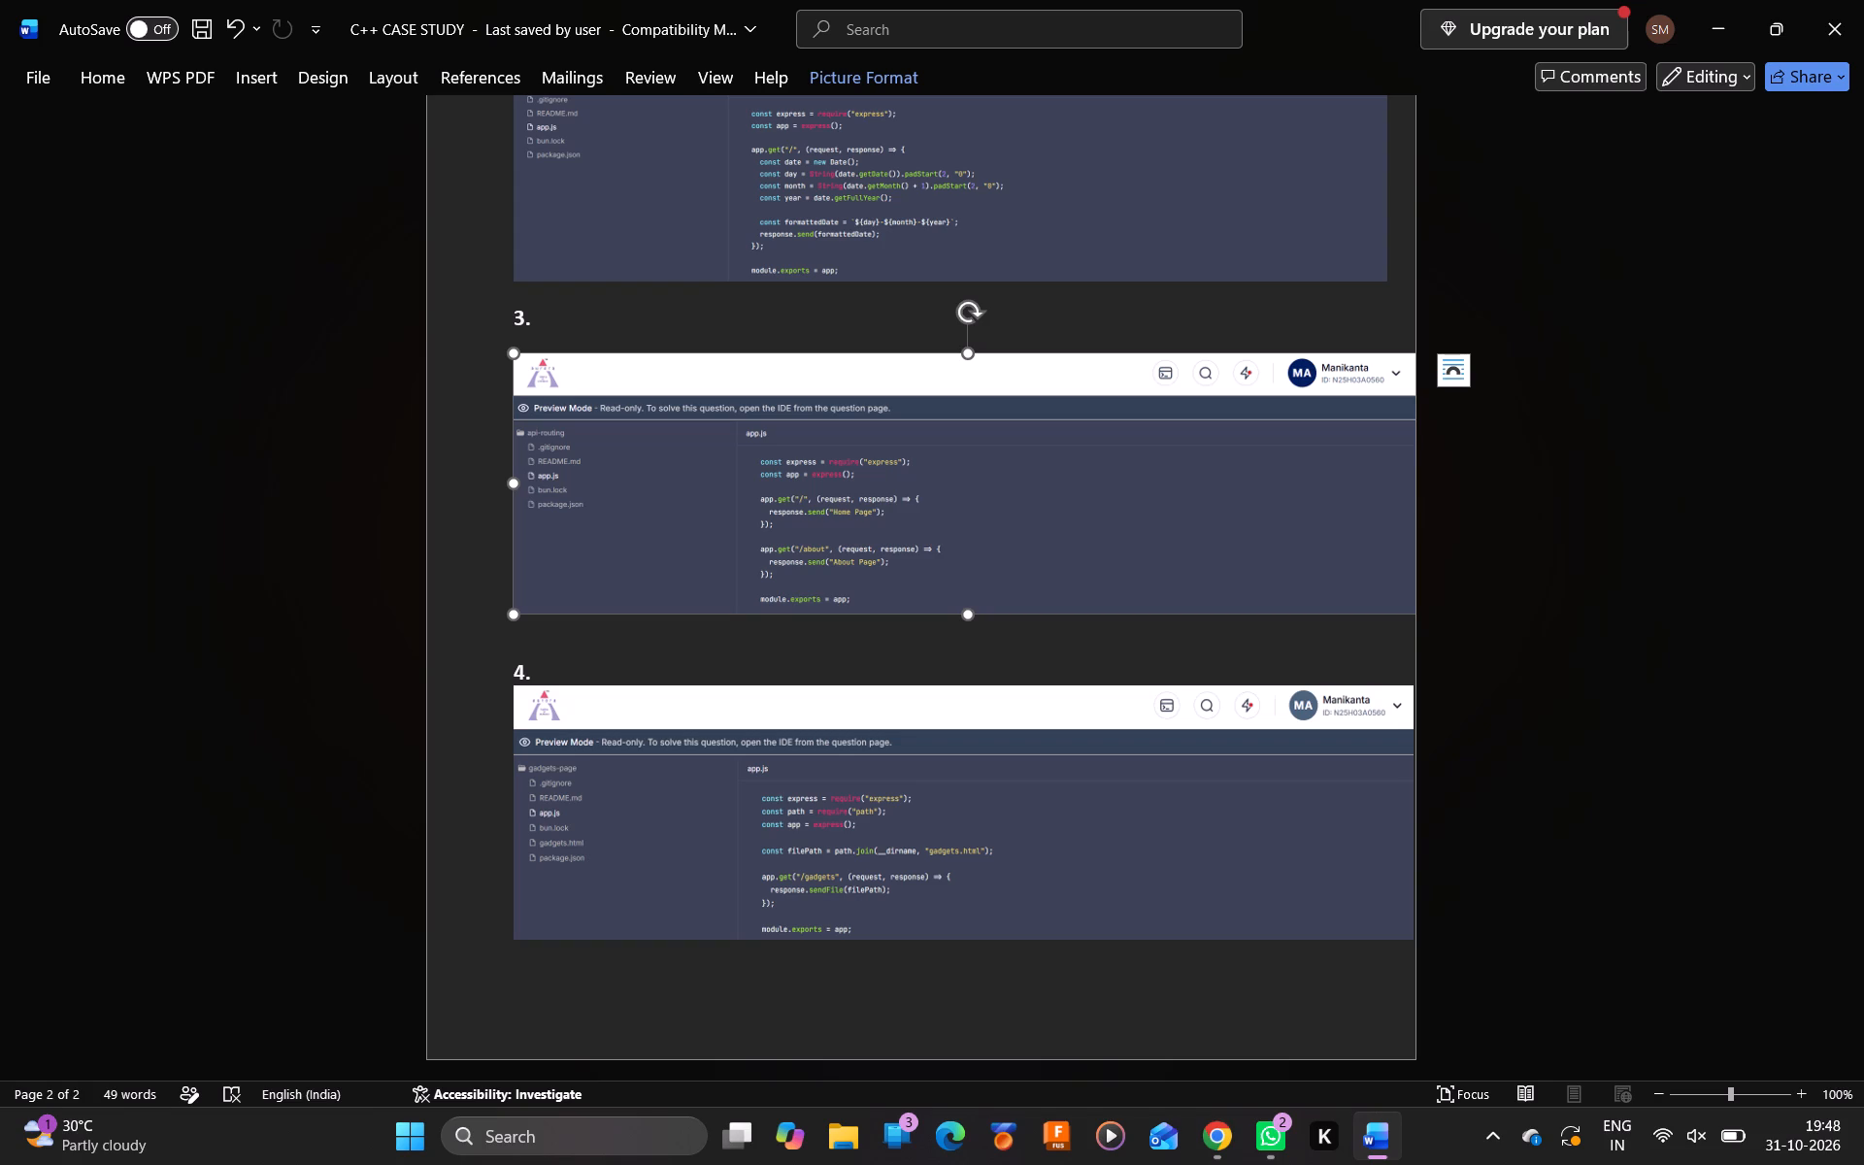
Add blank lines after the Gadgets Page image to reach a new page, enter the item number 5., and start a line beneath it.
scroll(1396, 614, down, 4)
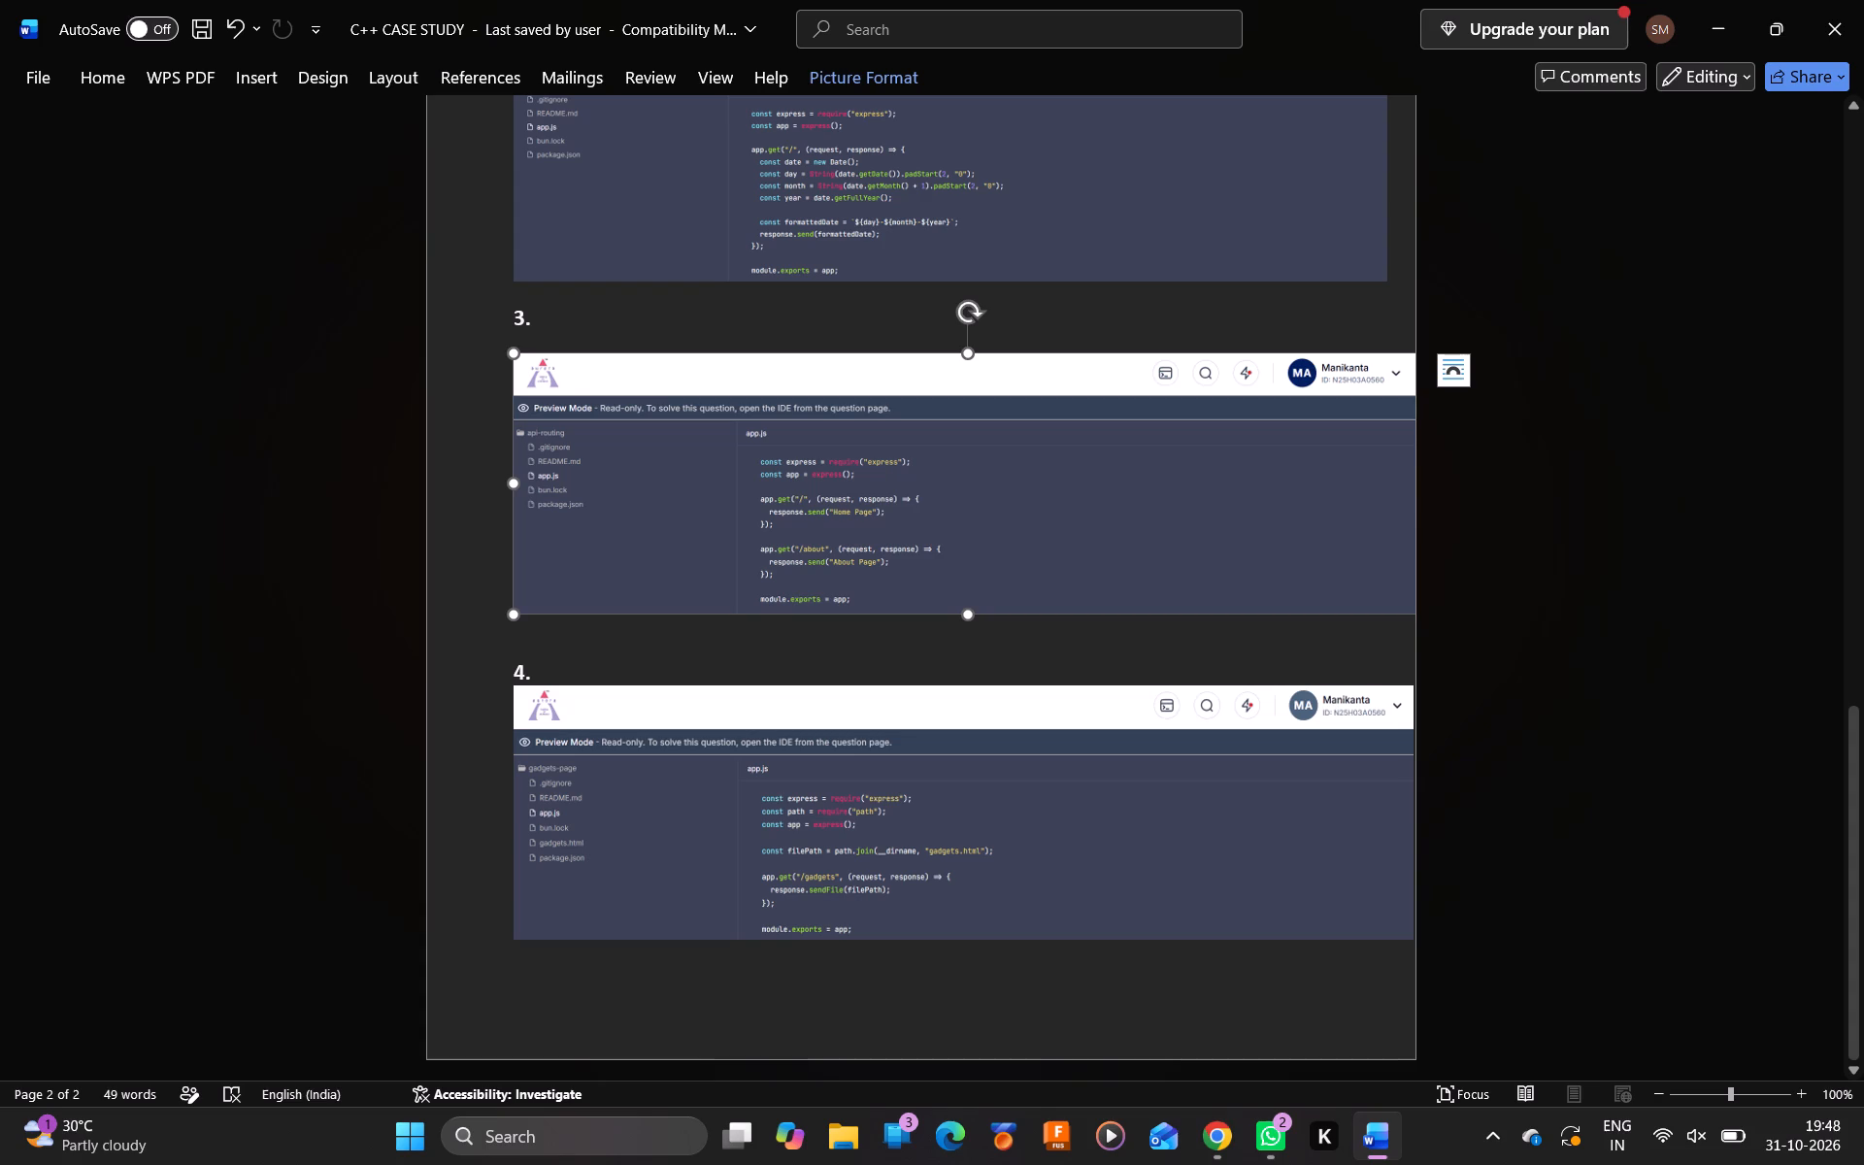
click(1247, 978)
key(Return)
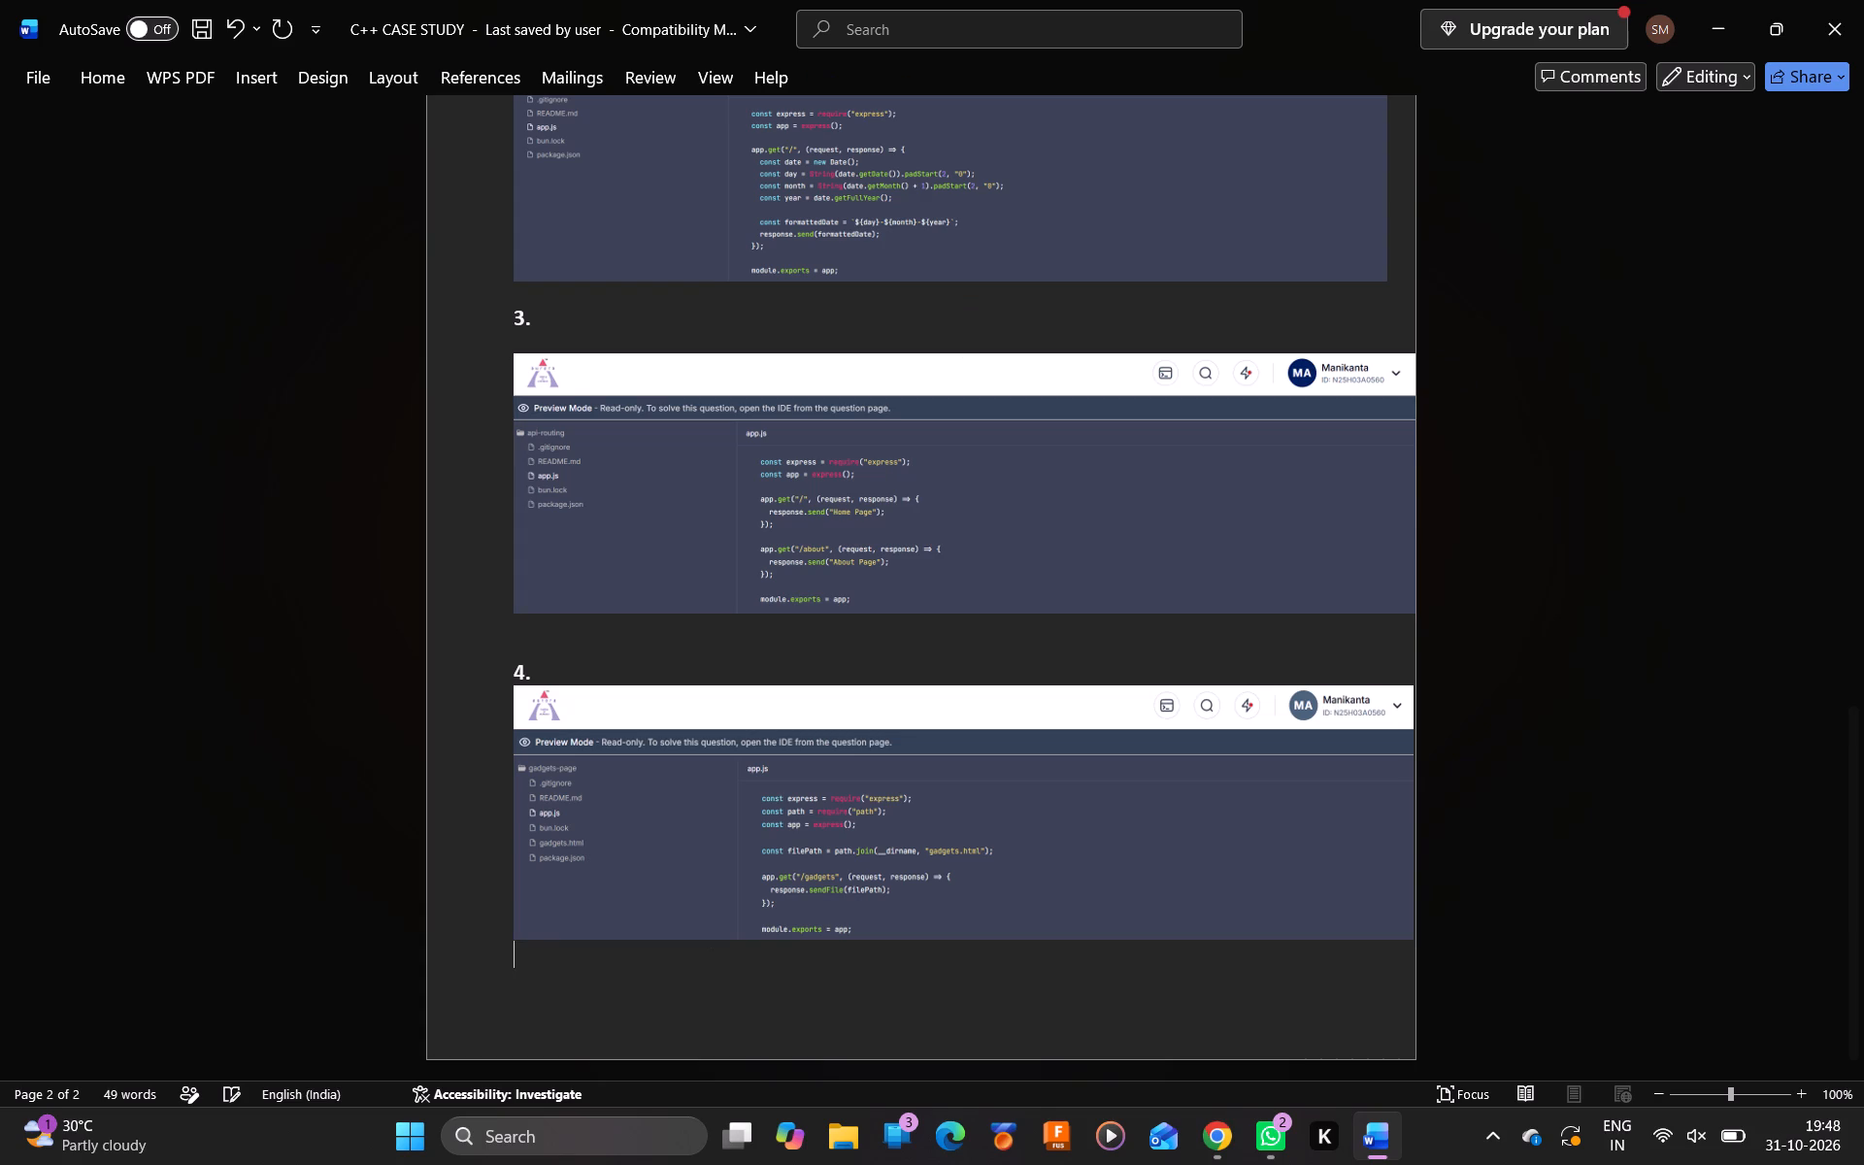
key(Return)
key(Return)
key(Return)
key(Return)
key(Return)
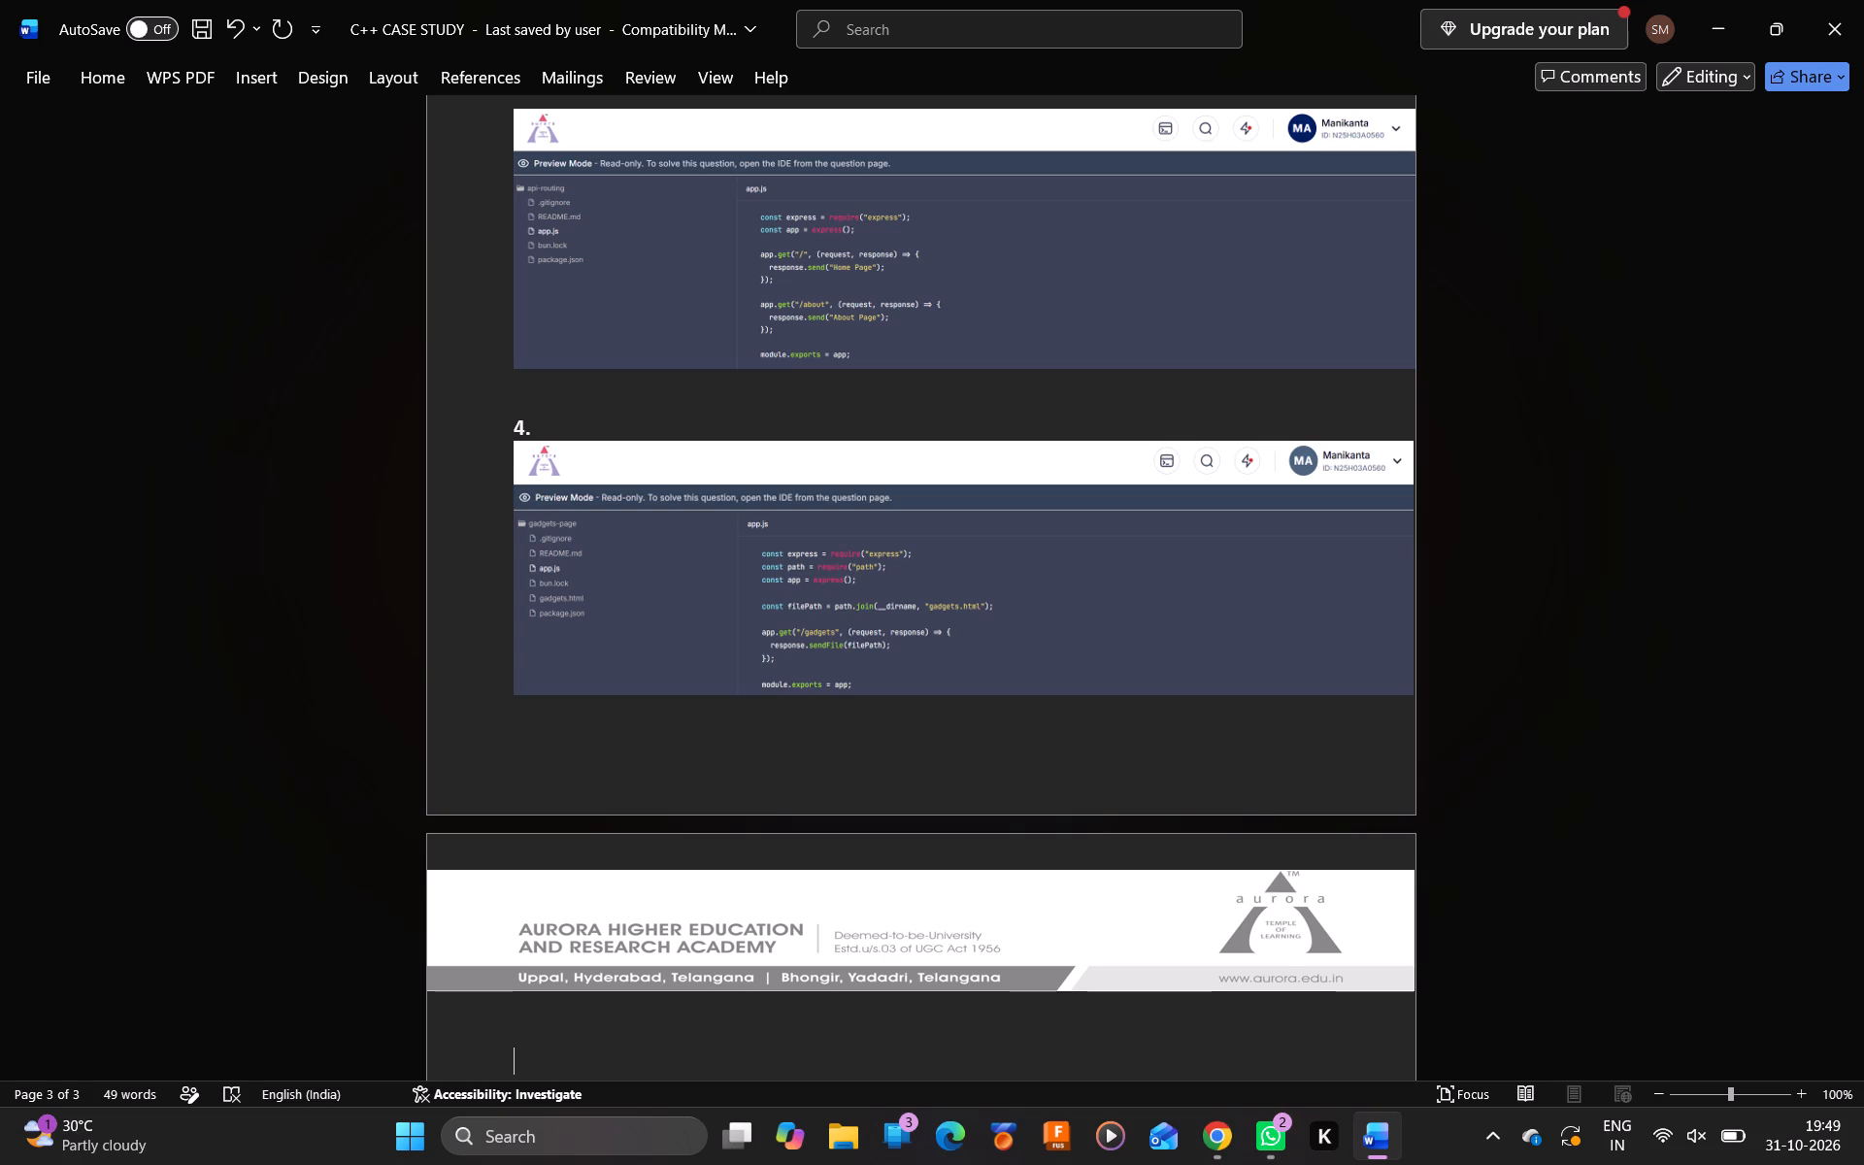
text(5.)
key(shift+Return)
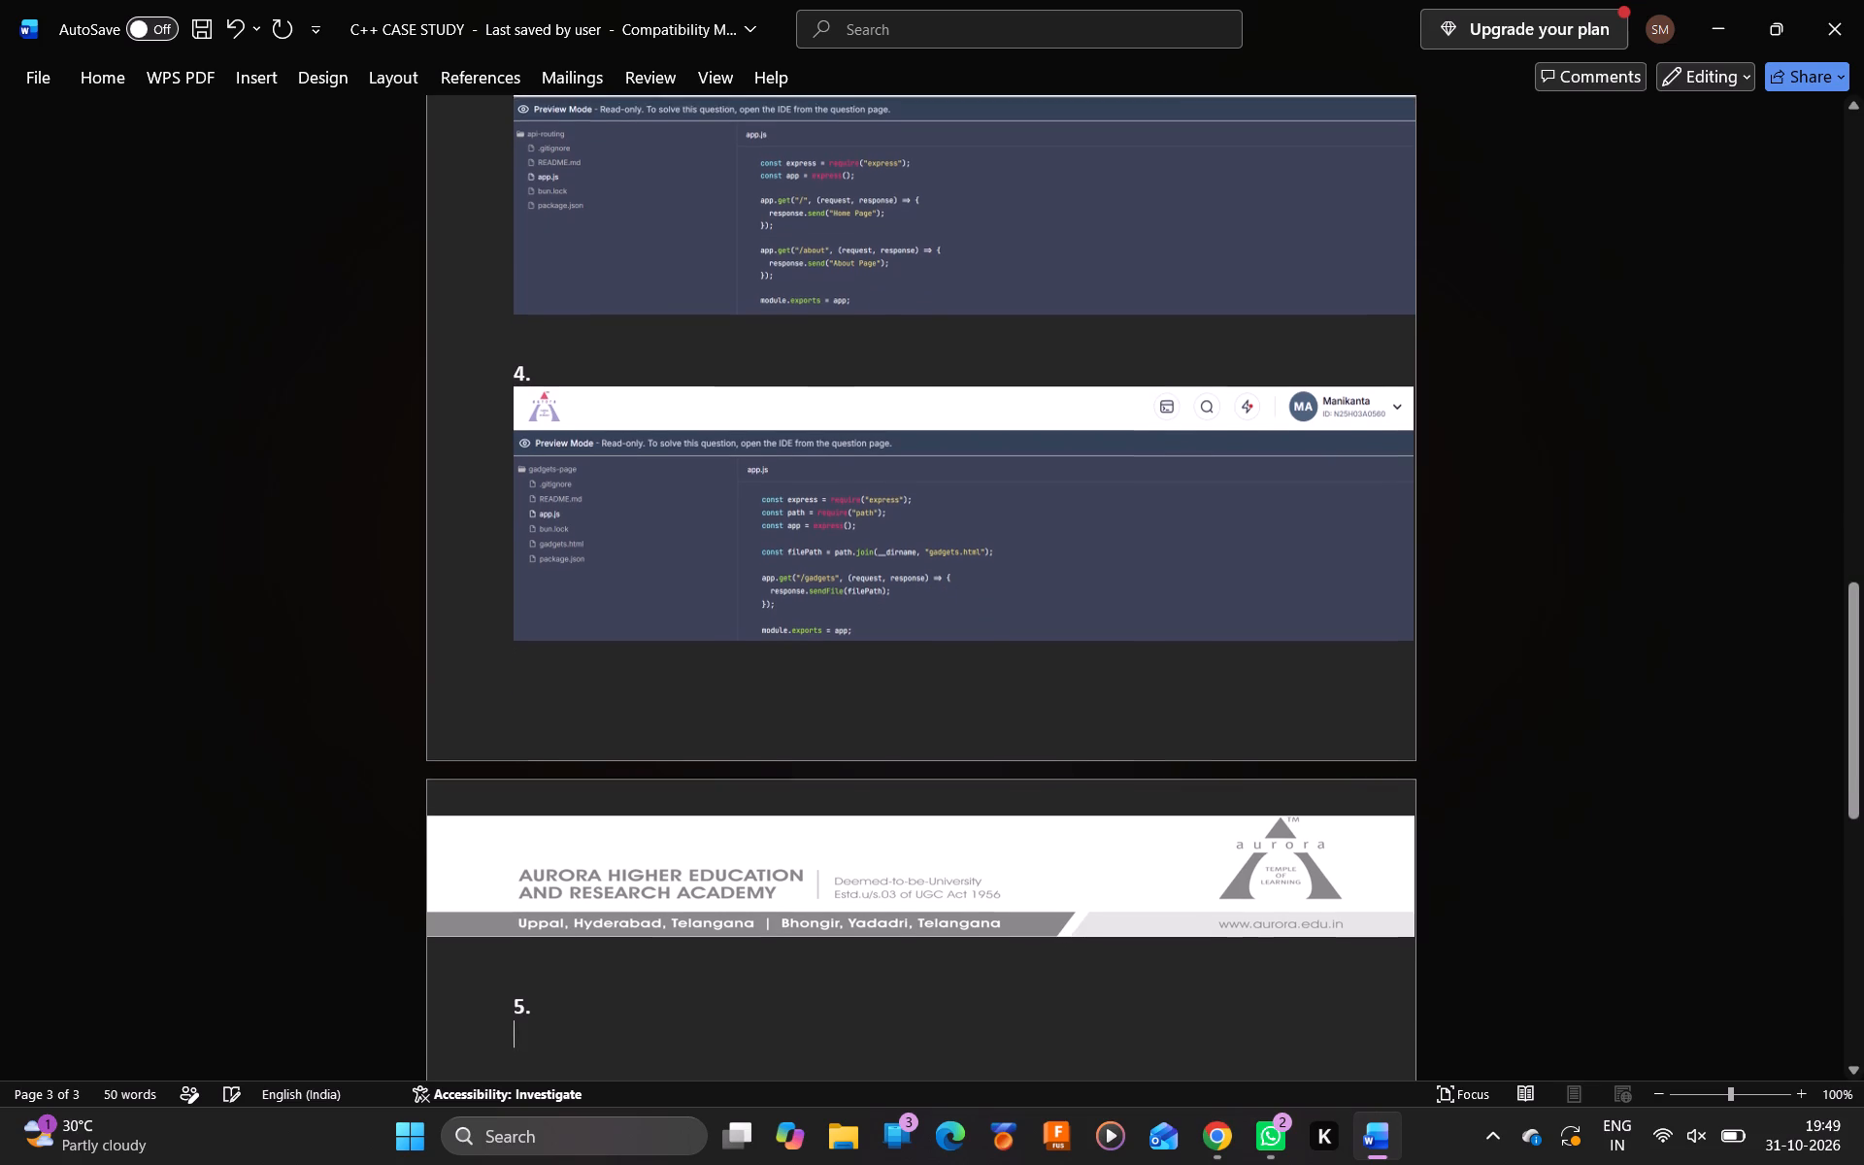